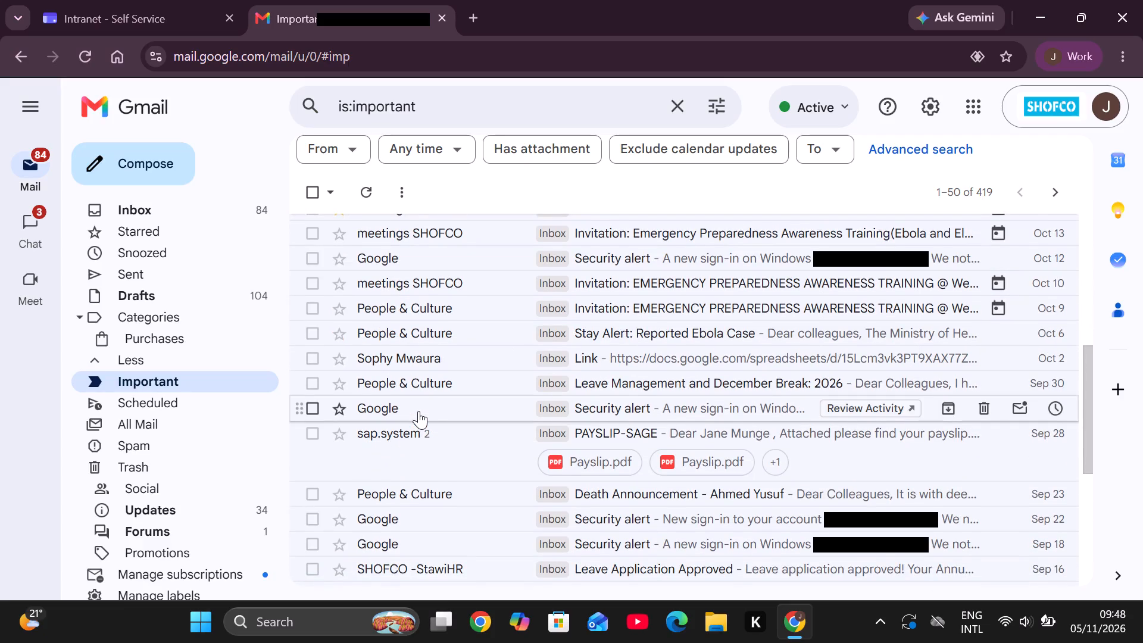
scroll(419, 411, up, 4)
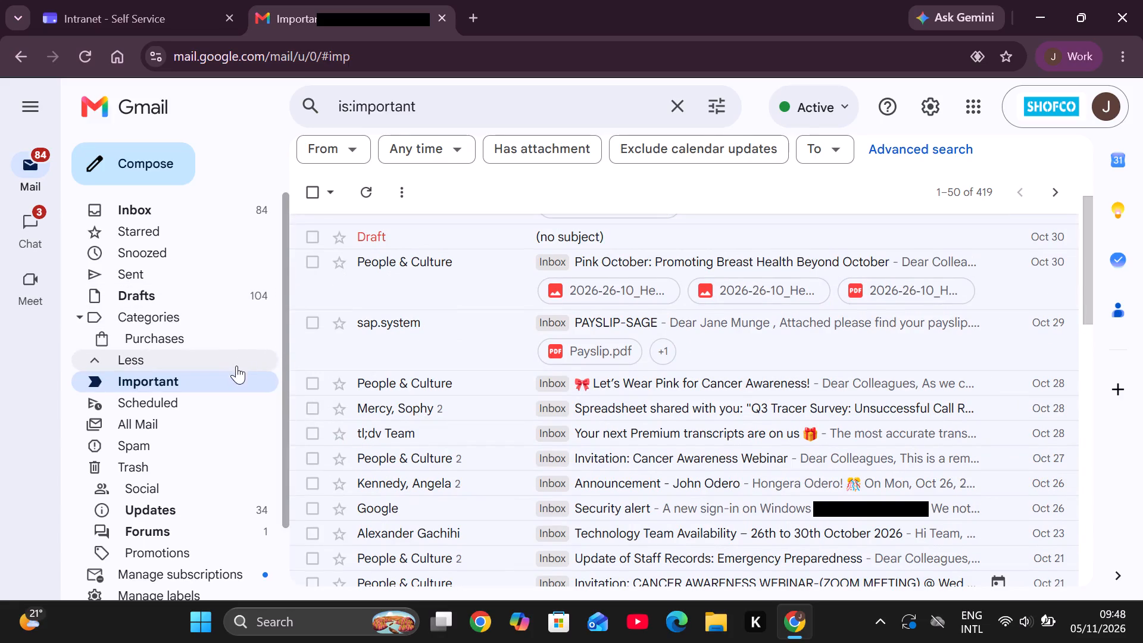
click(226, 395)
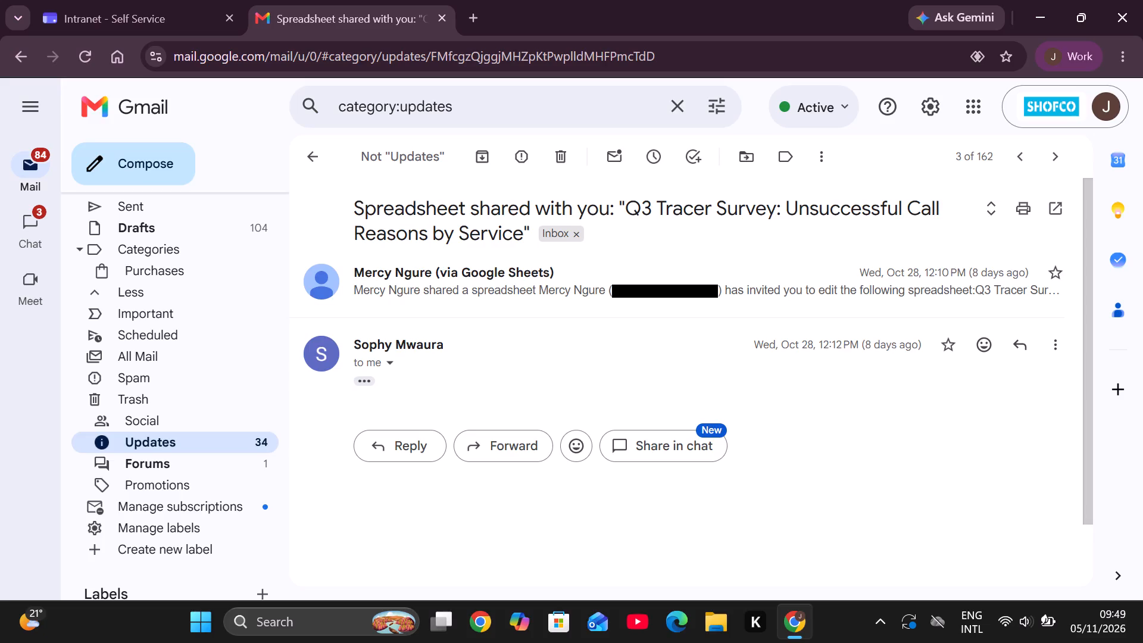
click(362, 379)
scroll(617, 541, down, 2)
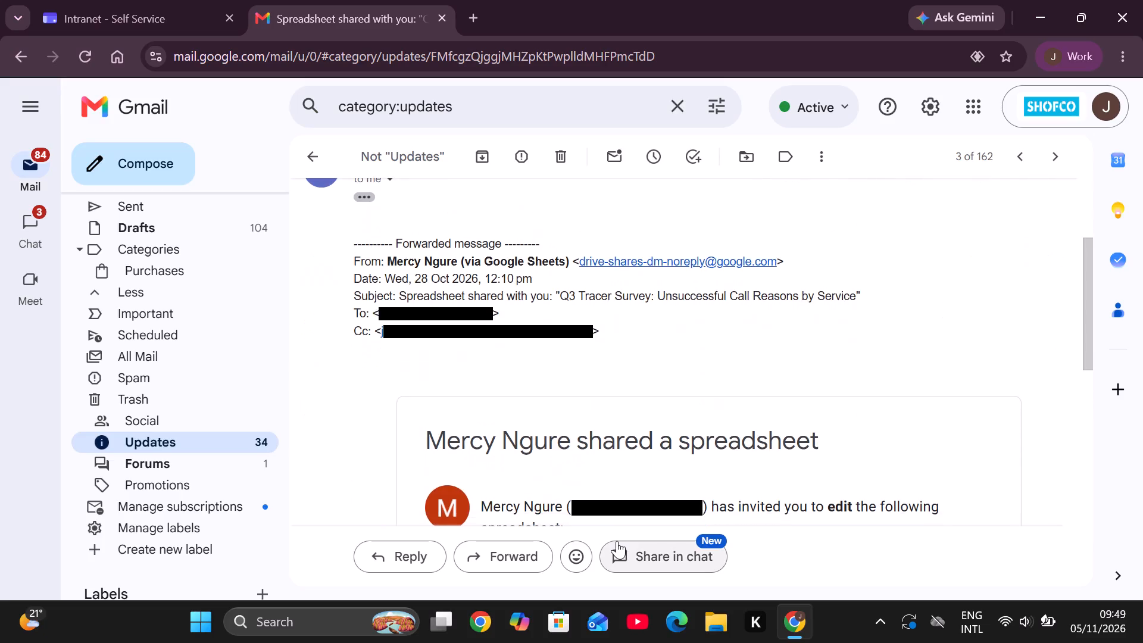
scroll(617, 541, down, 2)
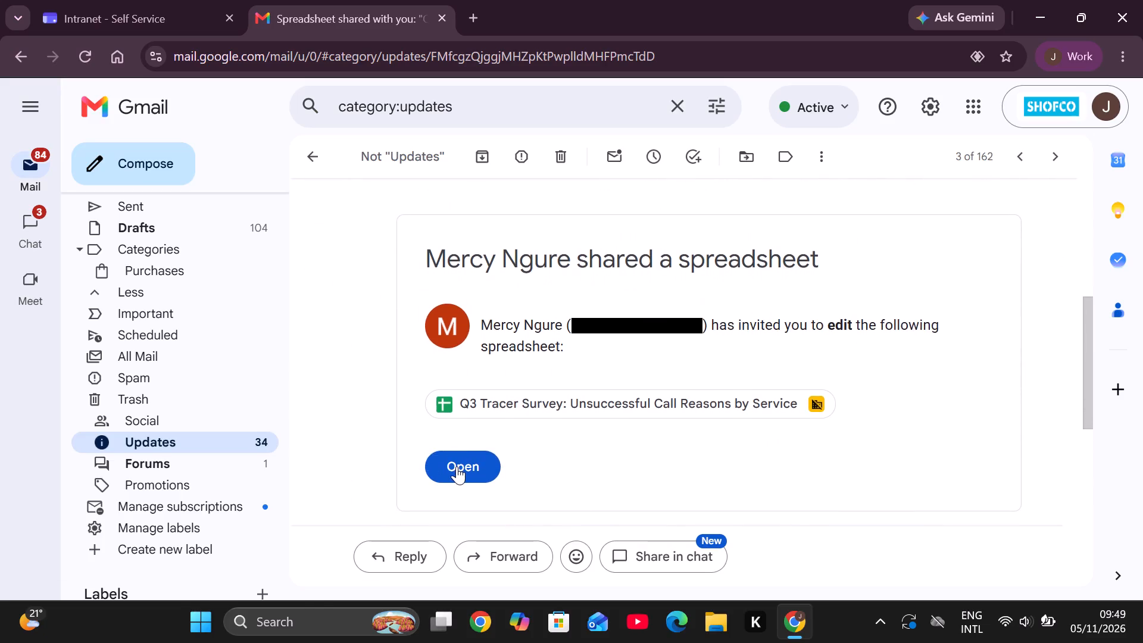
click(457, 466)
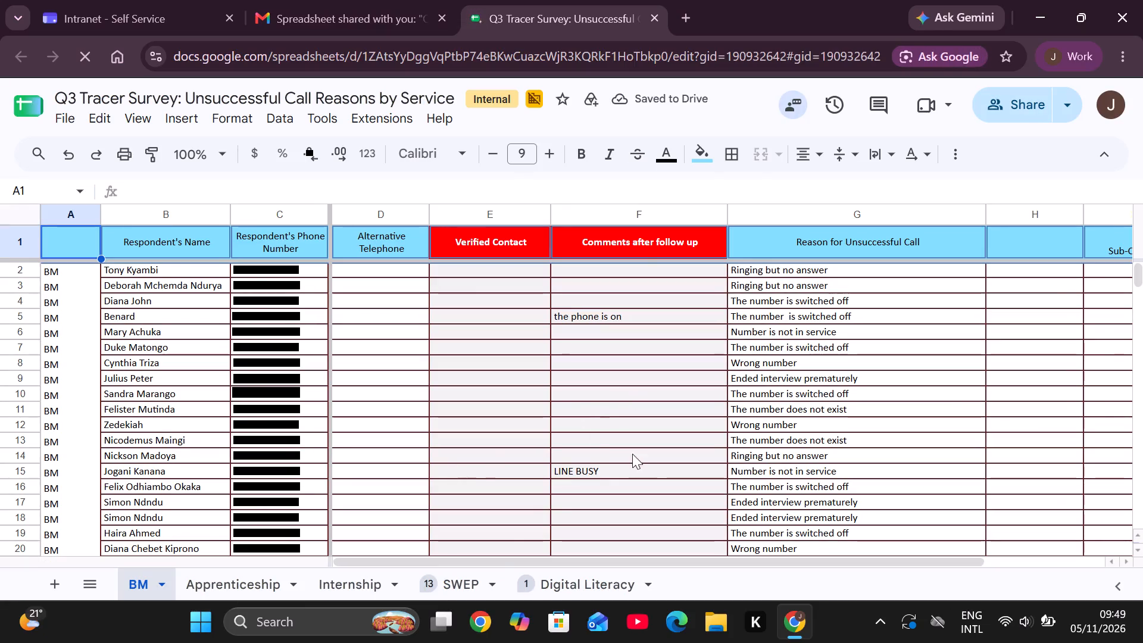
Switch to the SWEP sheet and skim its respondent rows.
click(472, 587)
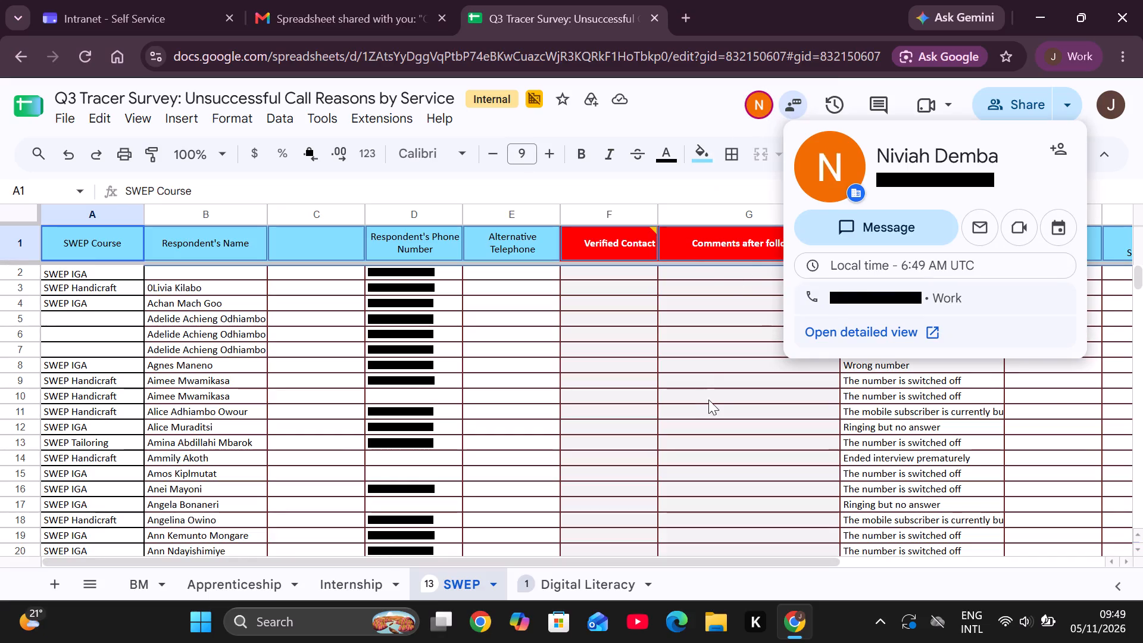
scroll(711, 400, down, 12)
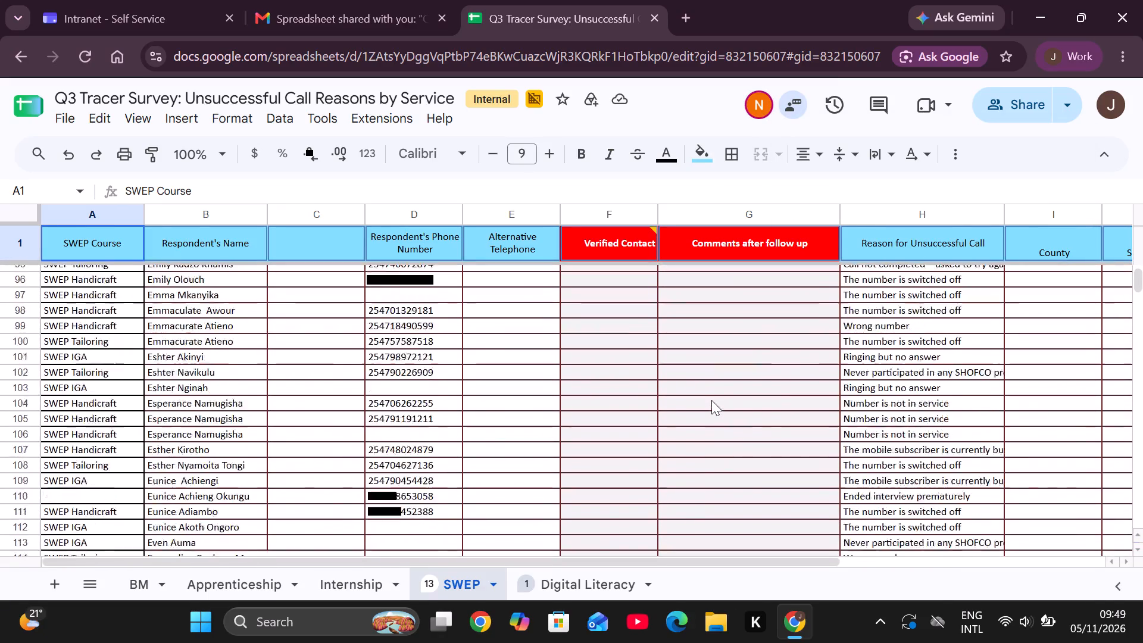
scroll(711, 400, down, 2)
scroll(711, 400, up, 3)
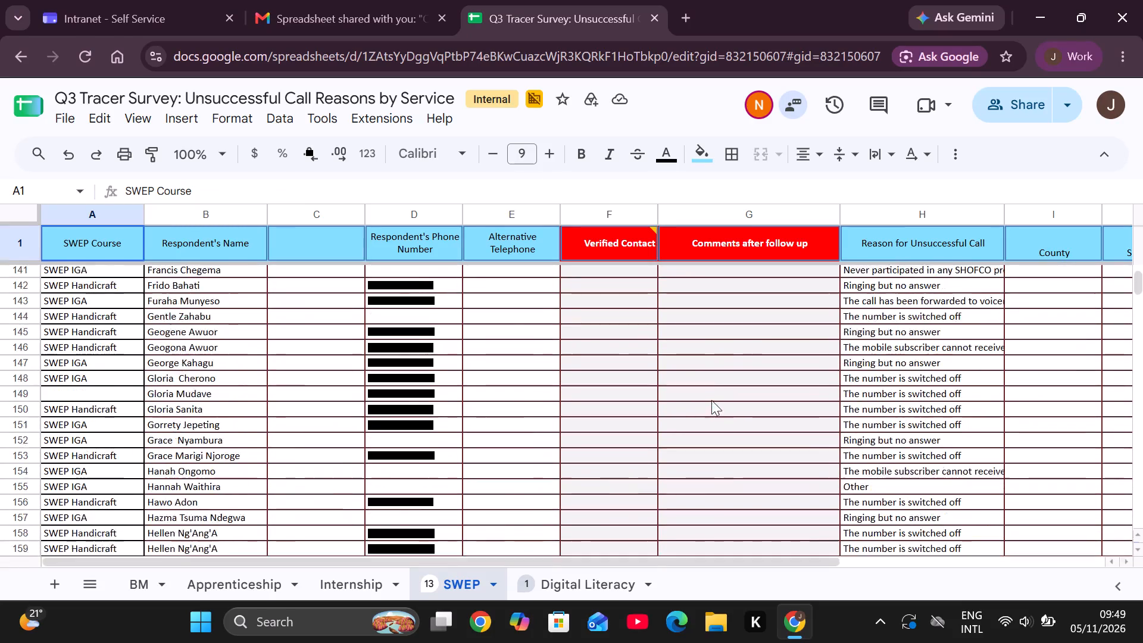
scroll(711, 400, up, 4)
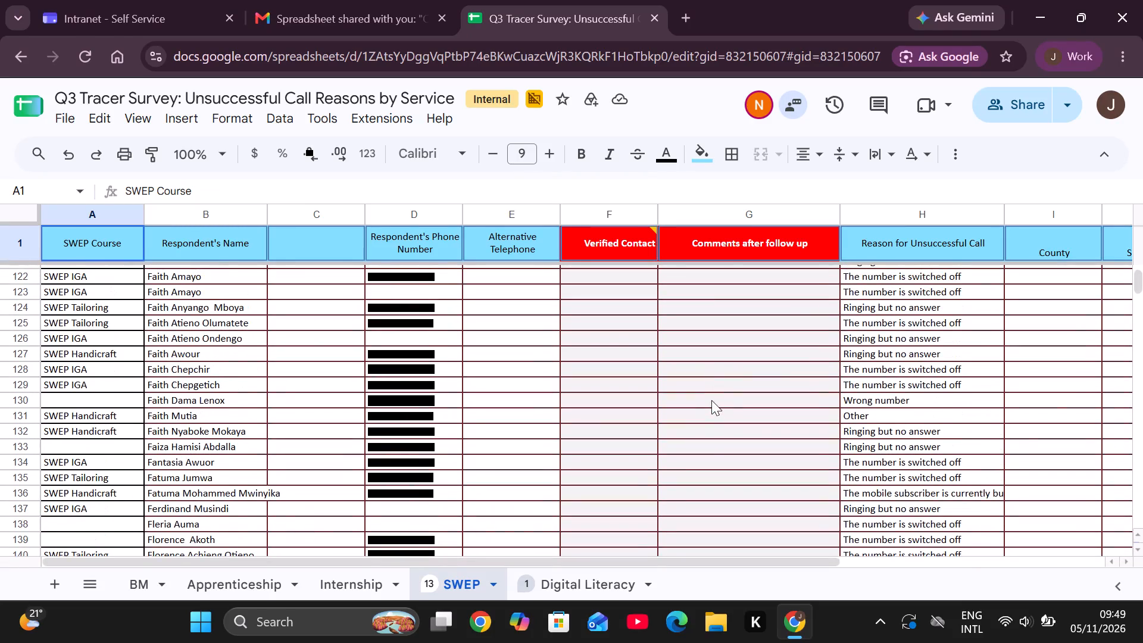
Look back through the SWEP sheet's respondent rows and call-failure reasons up to the first entry.
scroll(711, 400, up, 4)
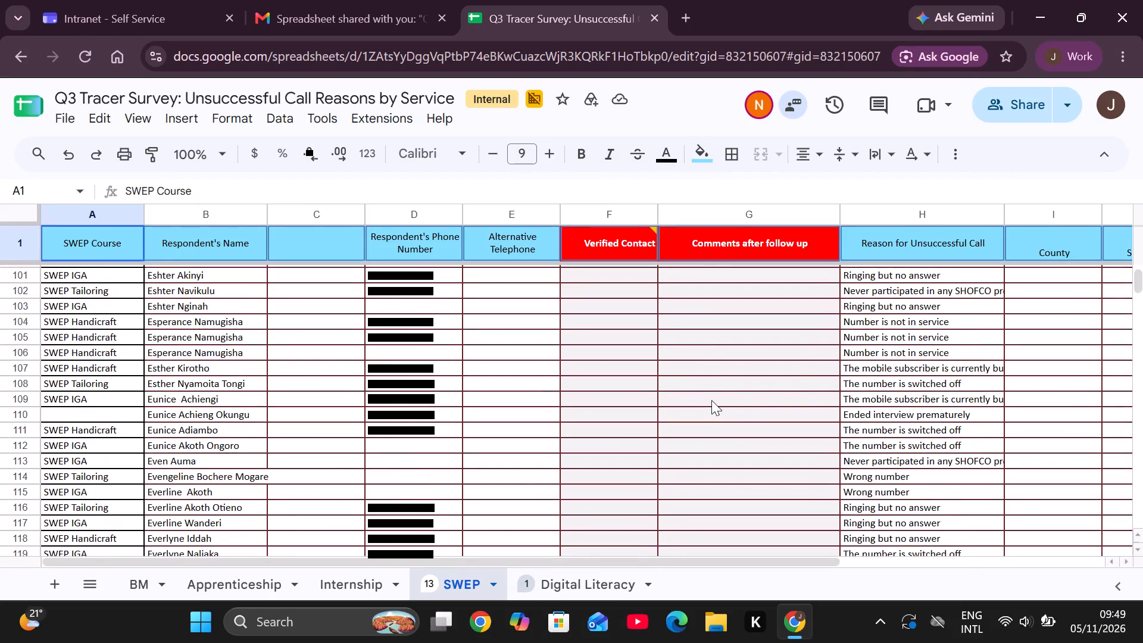
scroll(711, 400, up, 6)
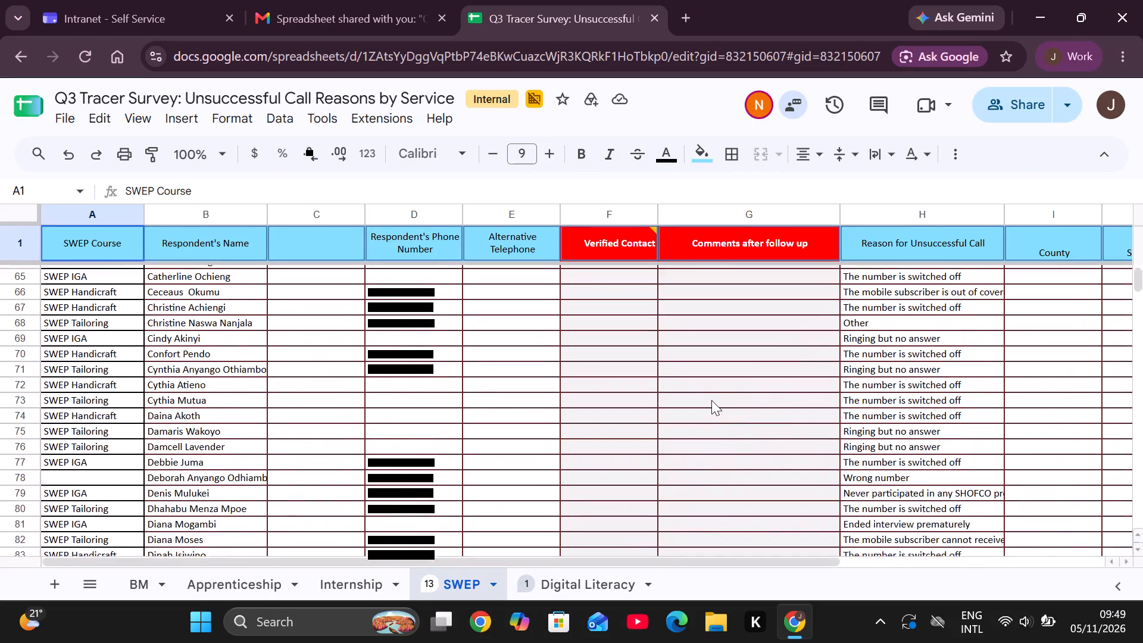
scroll(711, 400, up, 7)
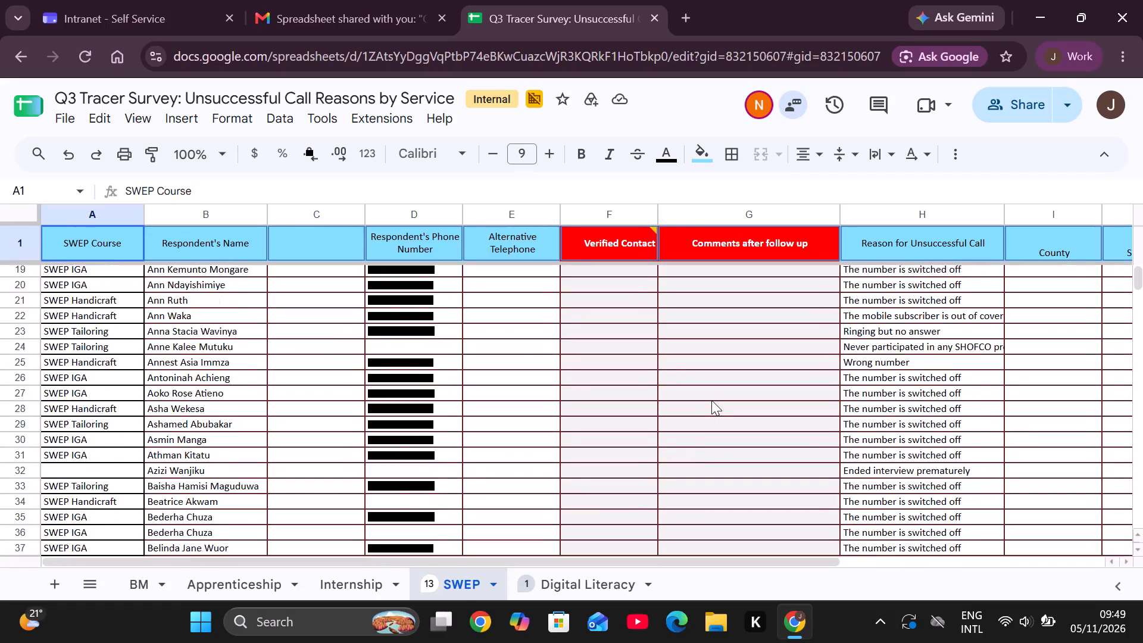
scroll(711, 400, up, 3)
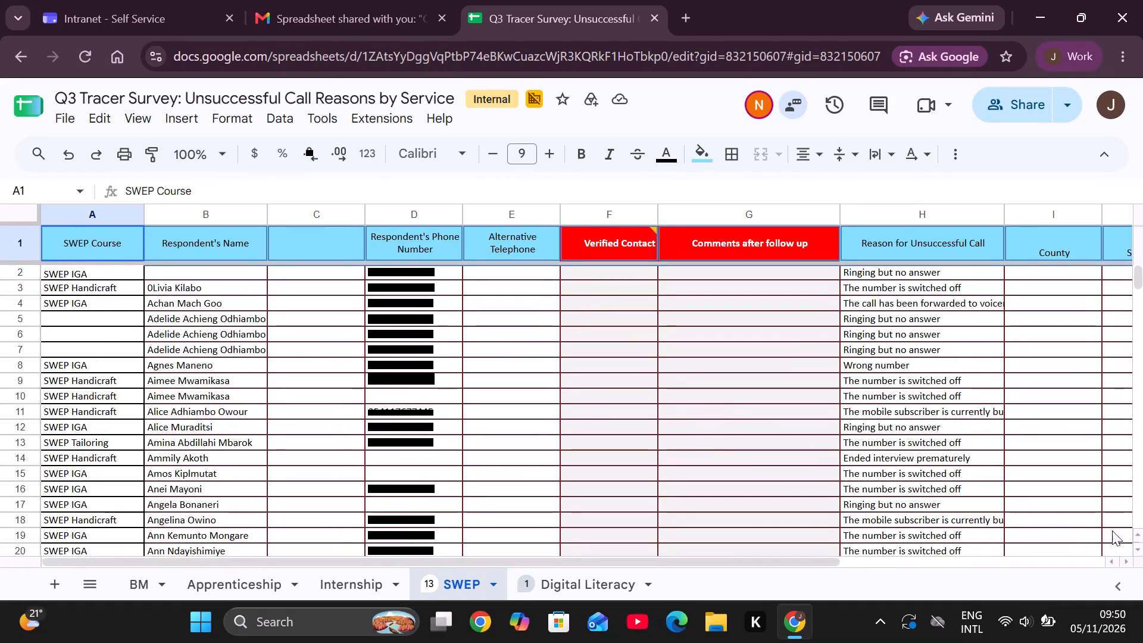
Raise the system volume and the screen brightness to about one third each in the quick settings.
click(1004, 616)
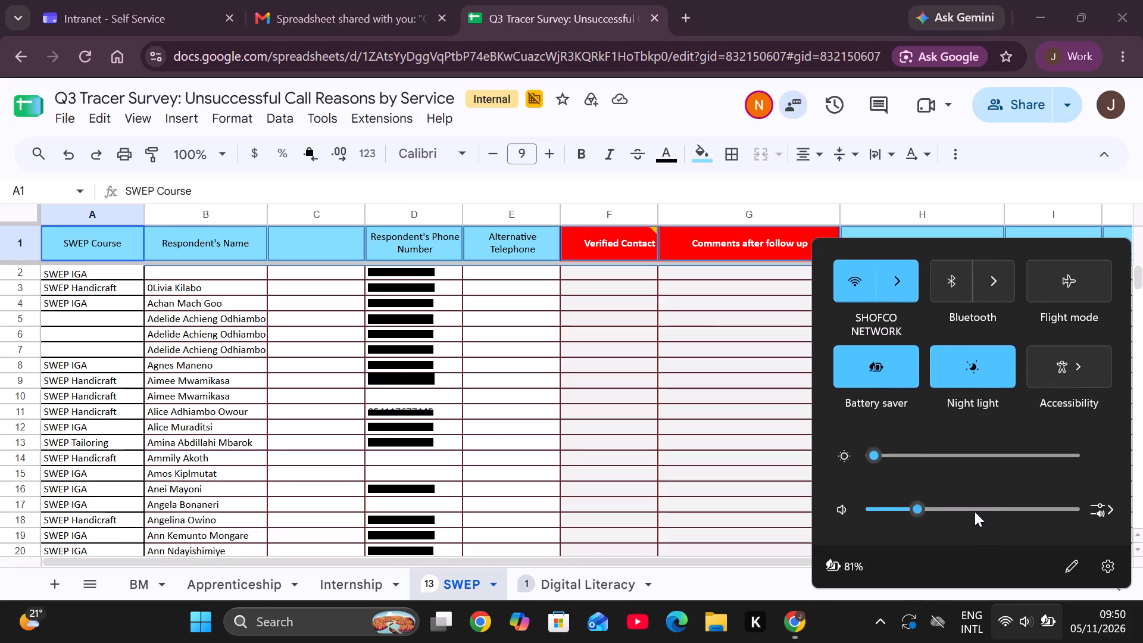
click(977, 505)
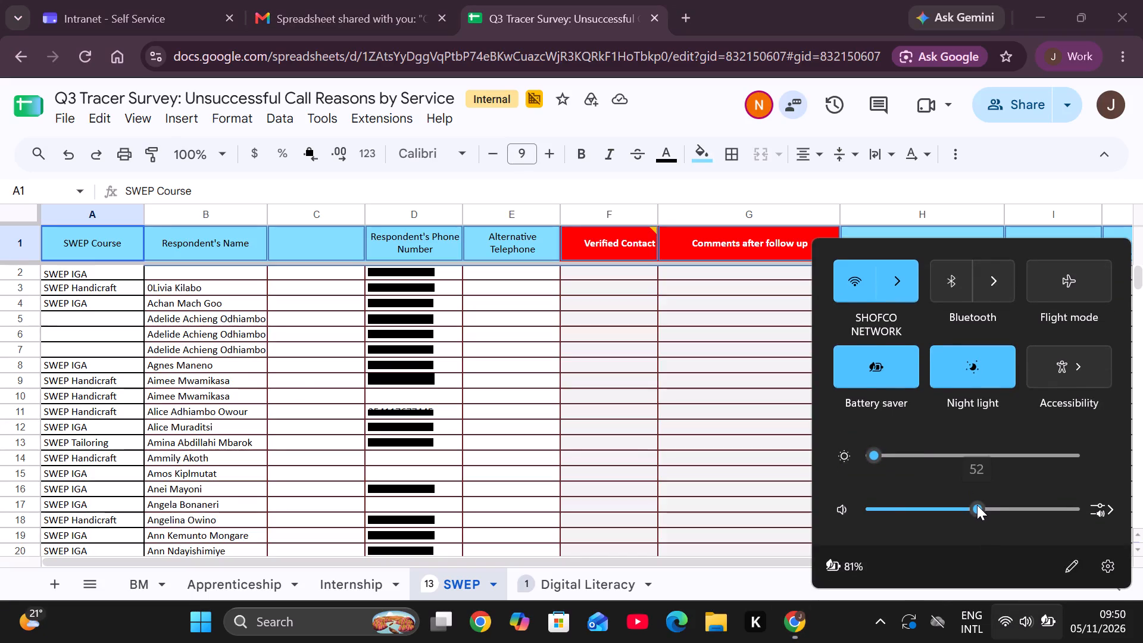
click(938, 505)
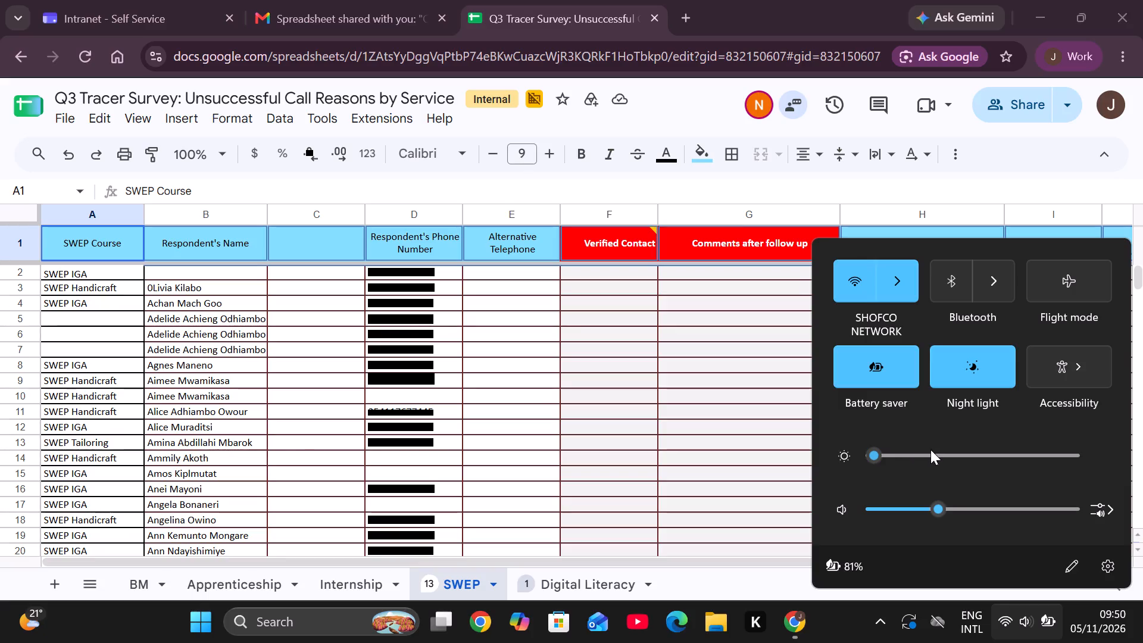
click(934, 450)
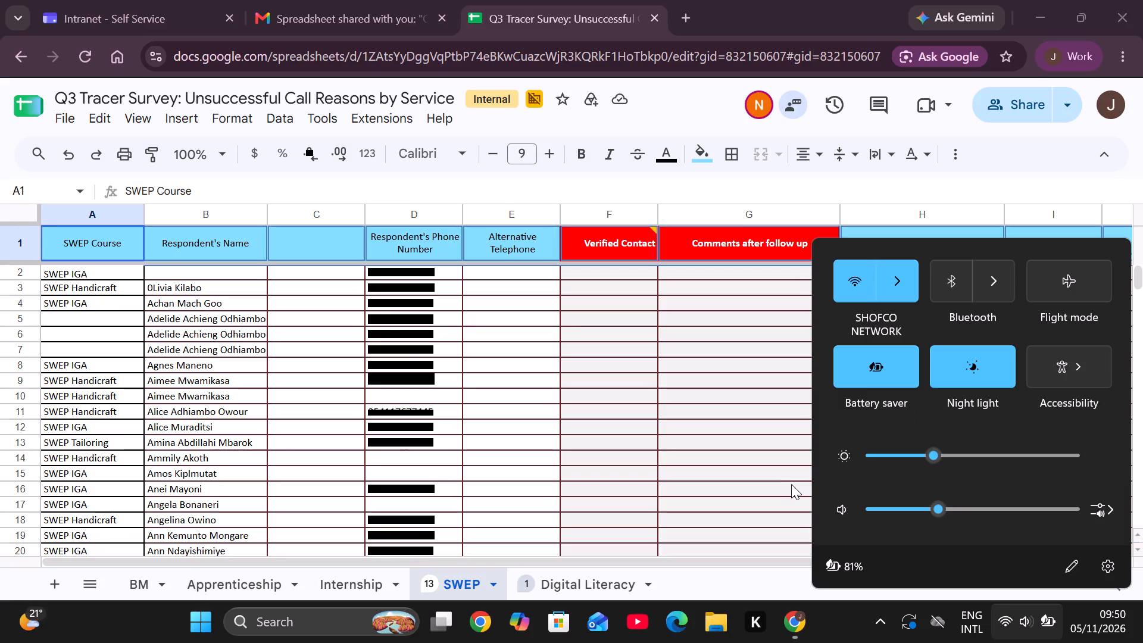
click(787, 485)
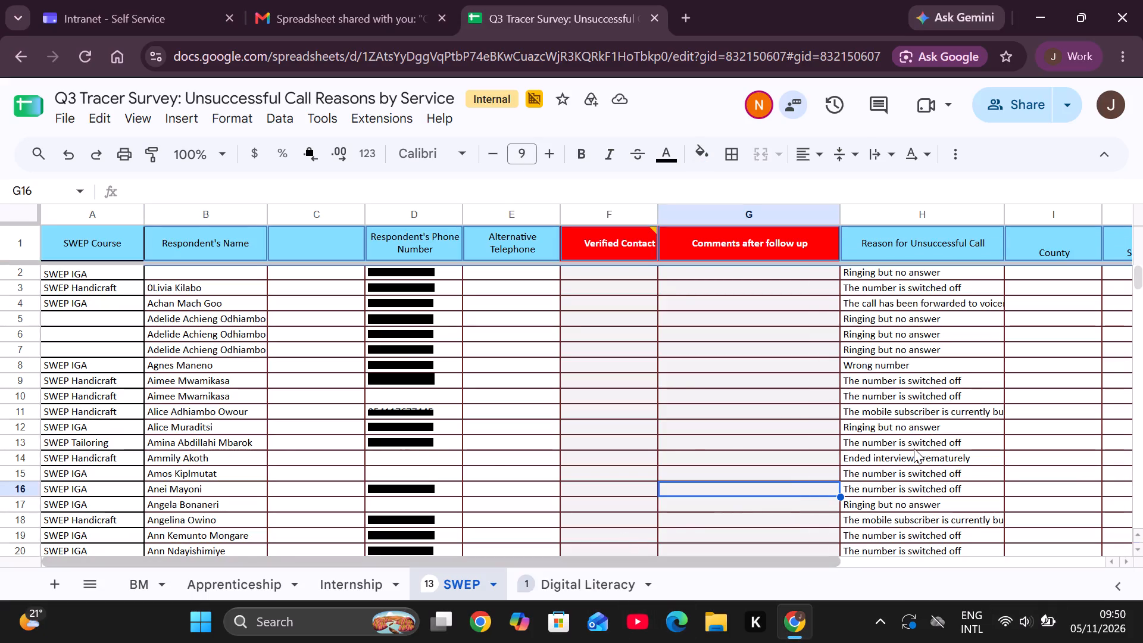
Examine the early respondent rows of the SWEP sheet, checking names, courses and reasons for unsuccessful calls.
scroll(286, 461, down, 1)
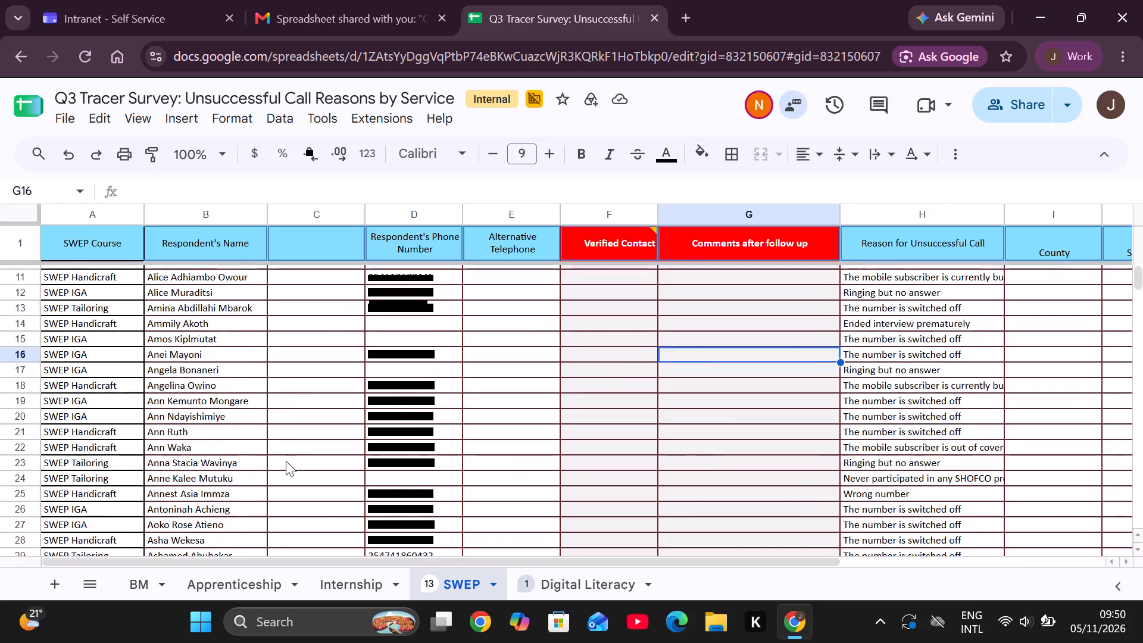
scroll(286, 461, down, 1)
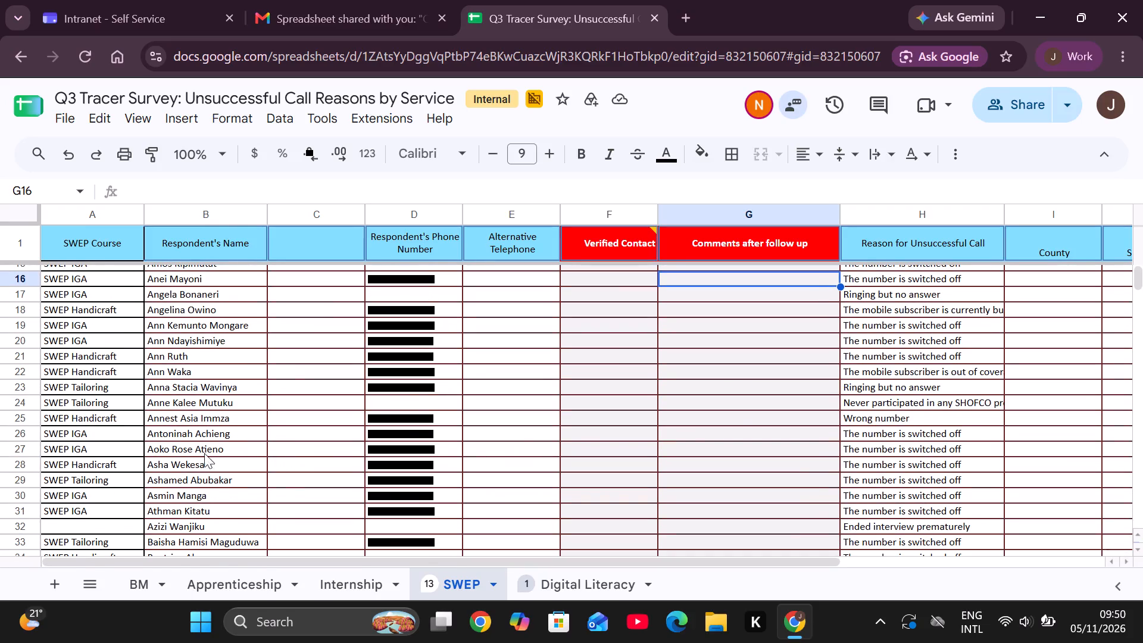
Look through the SWEP respondent rows for entries under Verified Contact and Comments after follow up.
scroll(204, 453, down, 3)
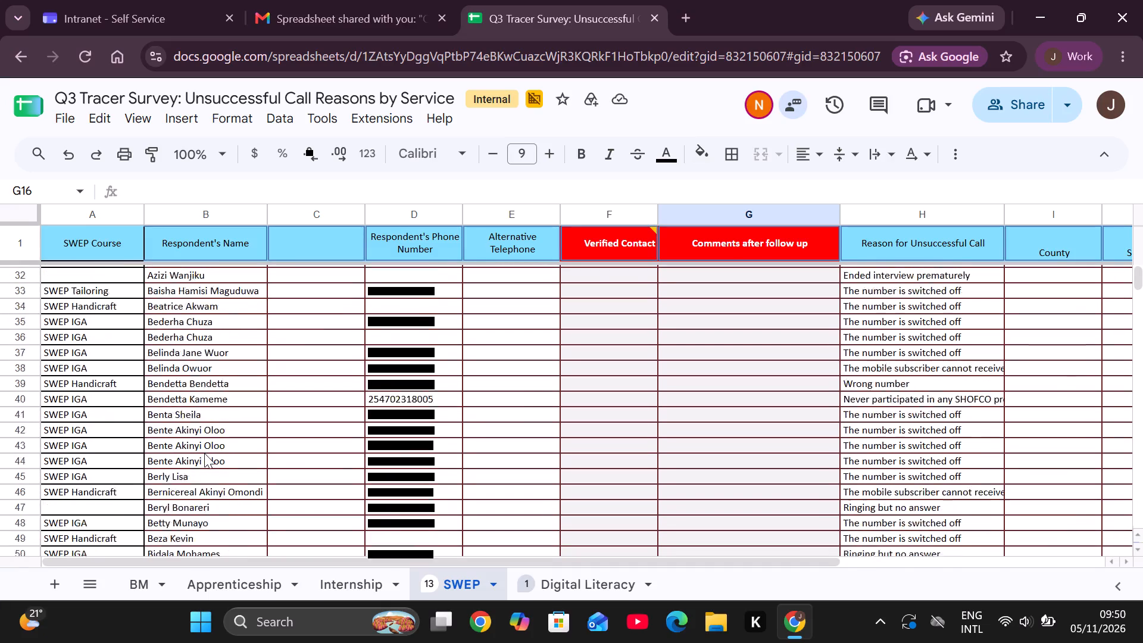
scroll(204, 453, down, 3)
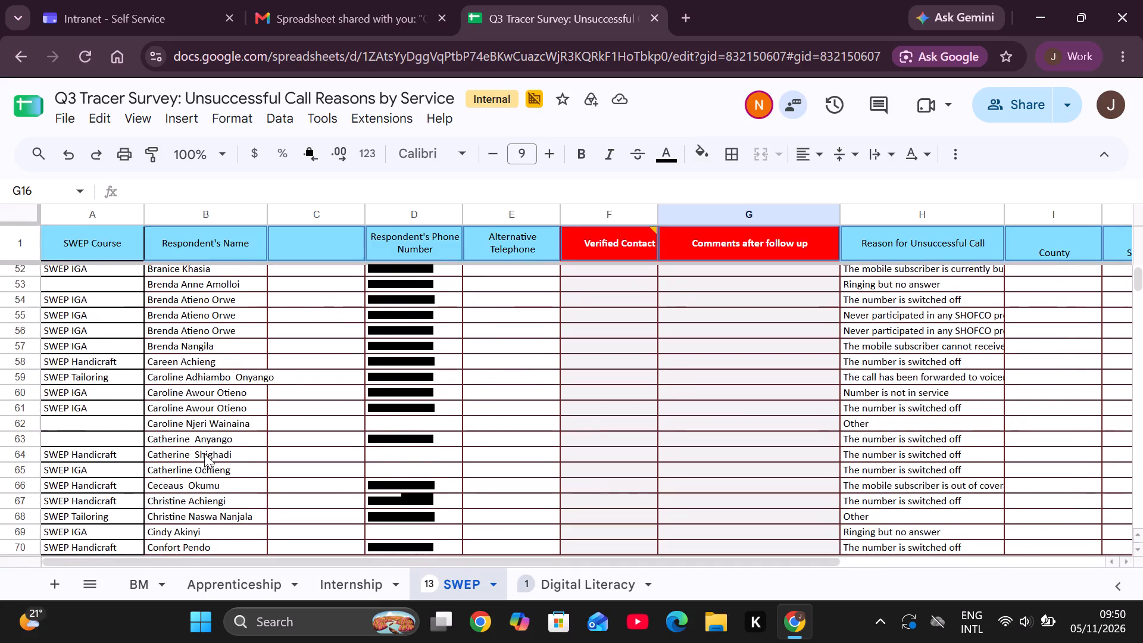
scroll(204, 453, down, 2)
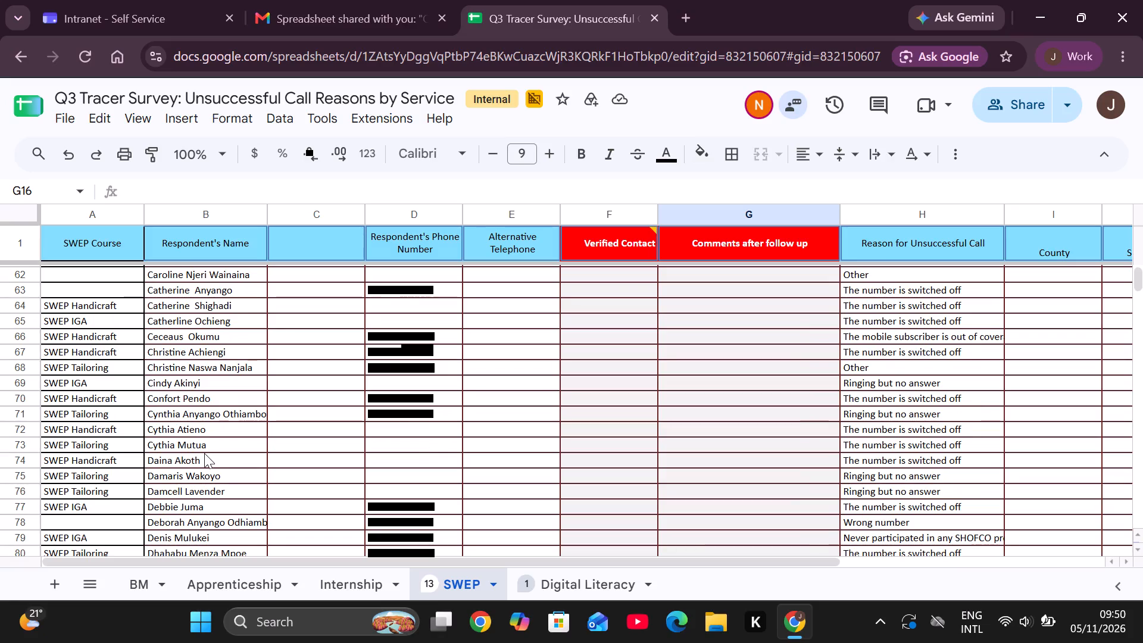
scroll(204, 453, down, 2)
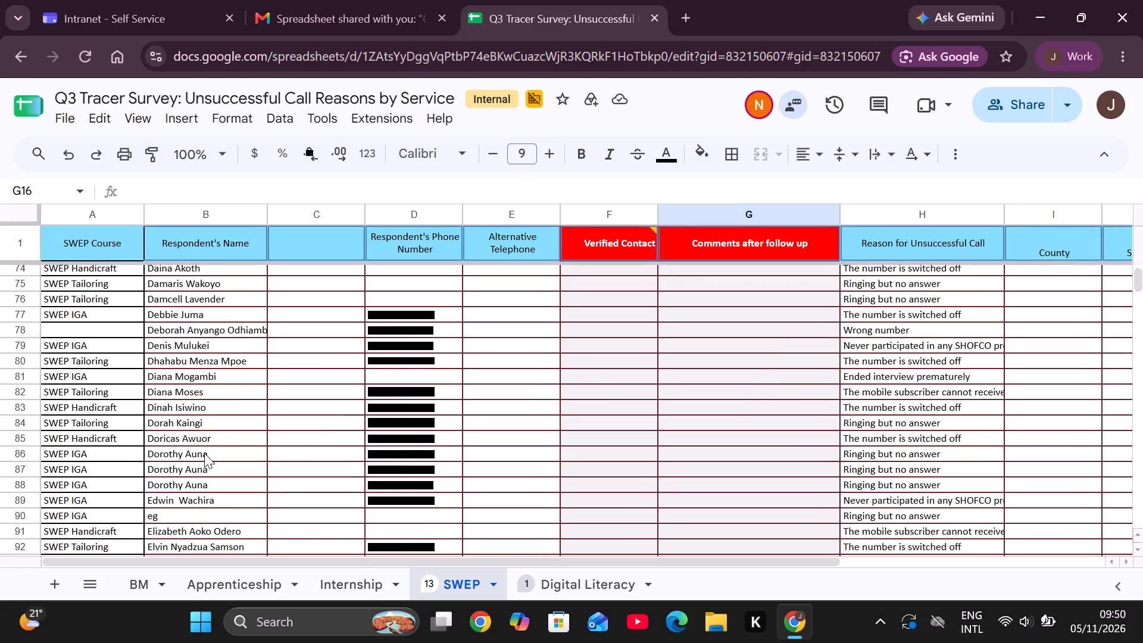
scroll(204, 453, down, 5)
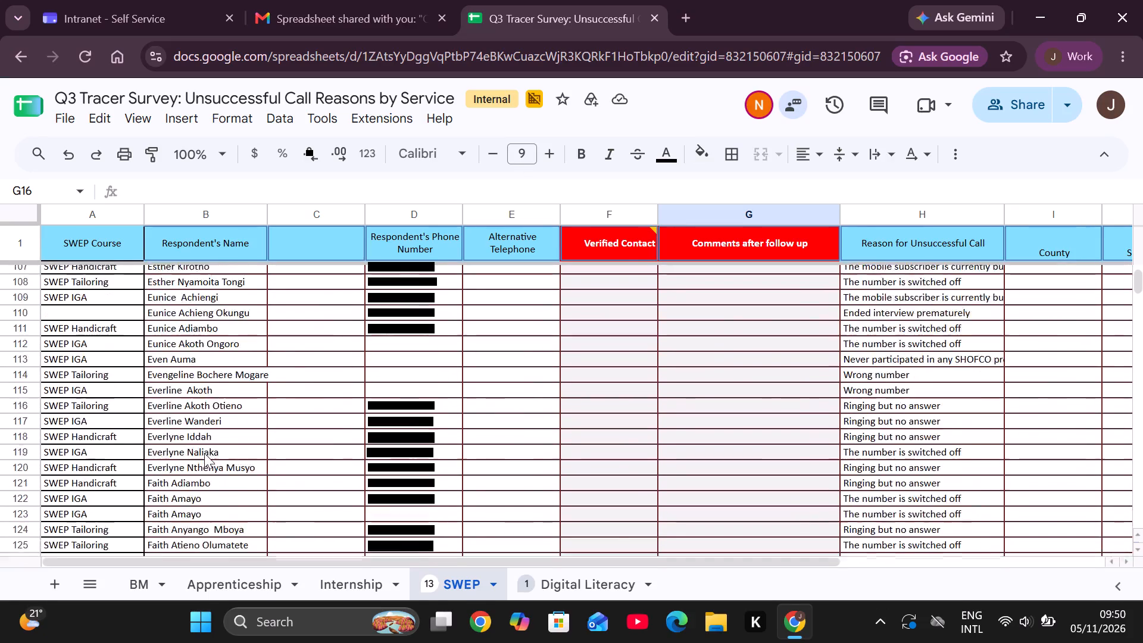
scroll(204, 453, down, 9)
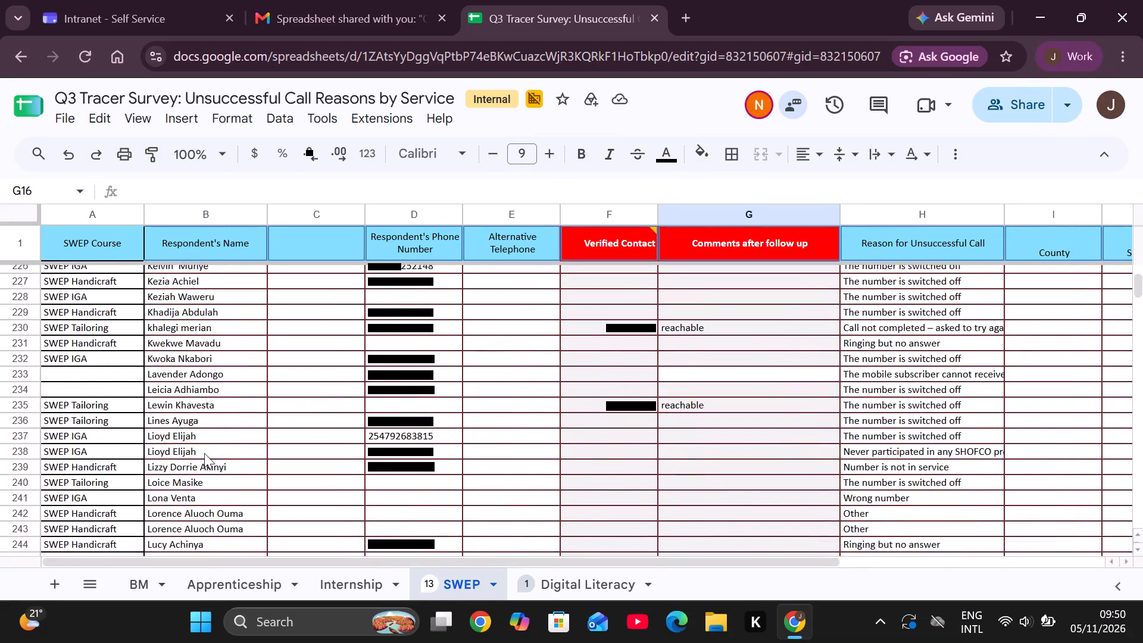
scroll(204, 453, down, 3)
scroll(204, 453, up, 5)
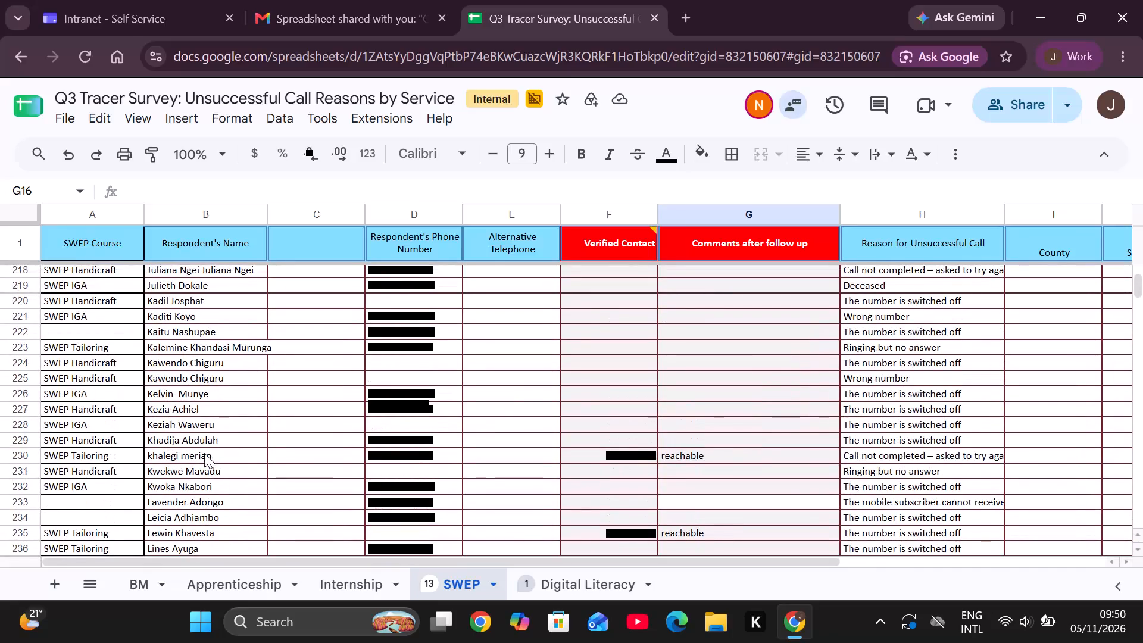
scroll(204, 453, down, 7)
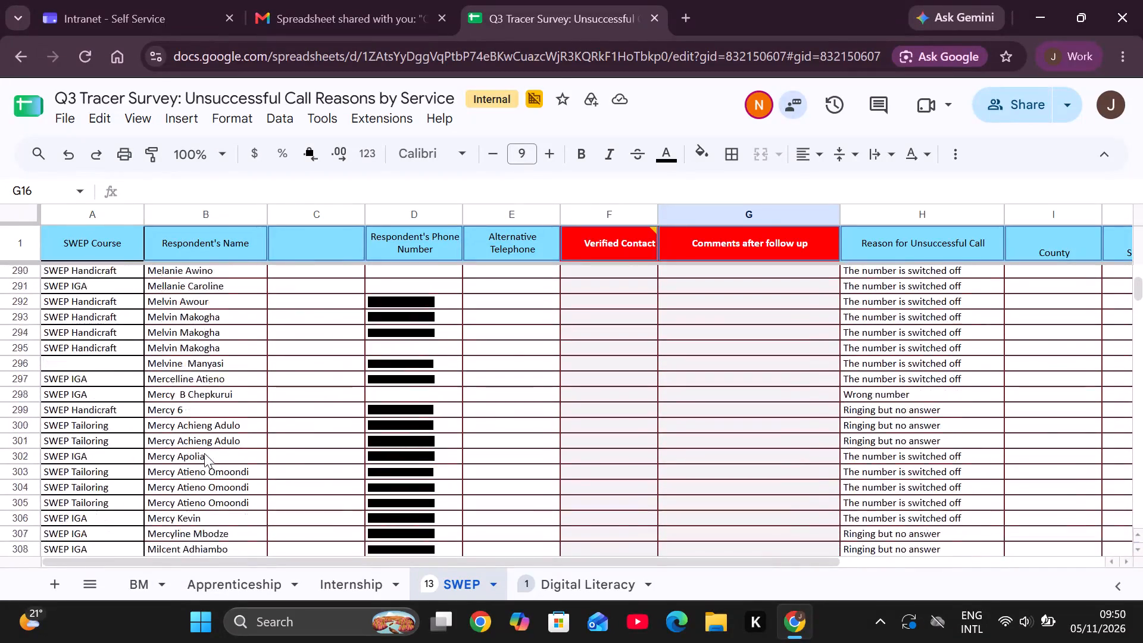
scroll(204, 453, down, 9)
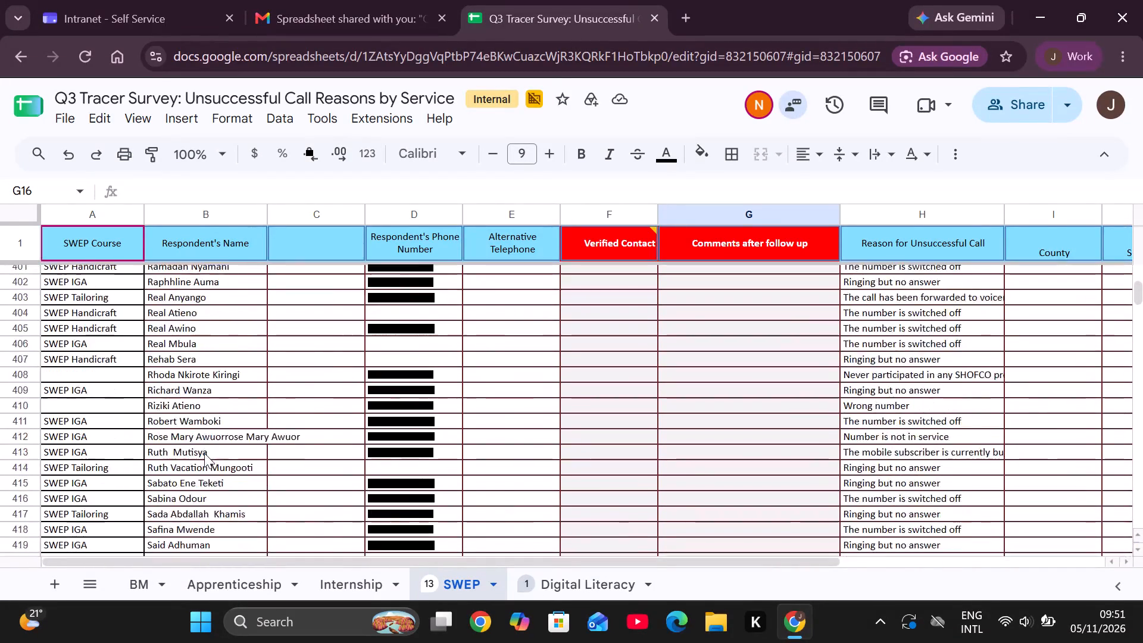
scroll(204, 453, down, 10)
scroll(204, 453, up, 6)
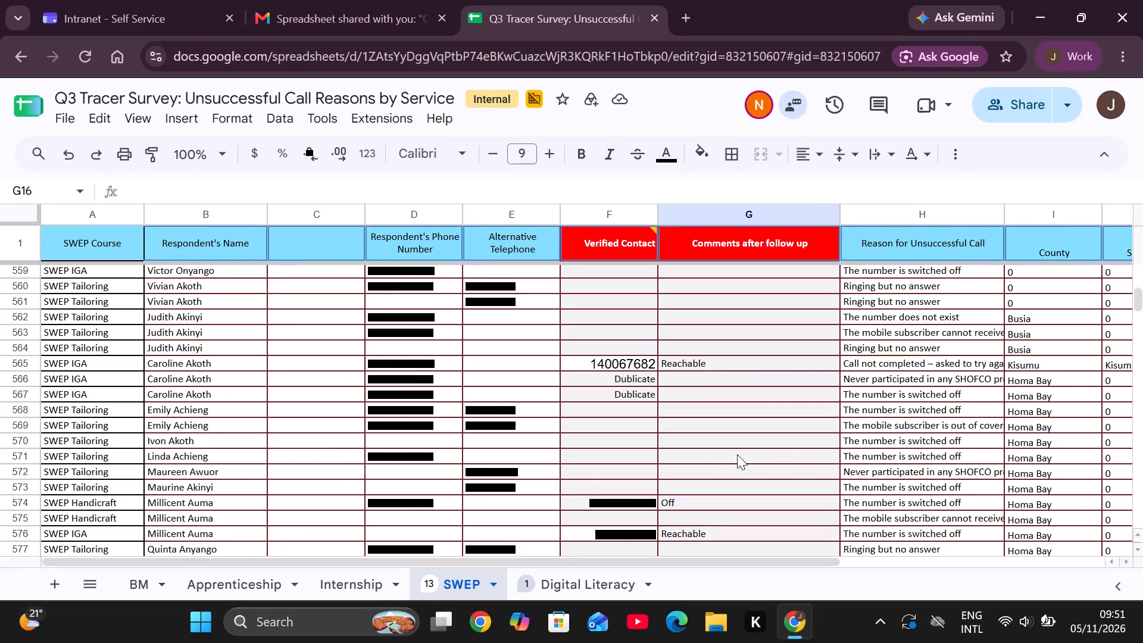
Examine the SWEP rows that list a county, checking their verified contacts, follow-up comments and sub-counties down to the Nairobi entries.
scroll(1030, 444, down, 3)
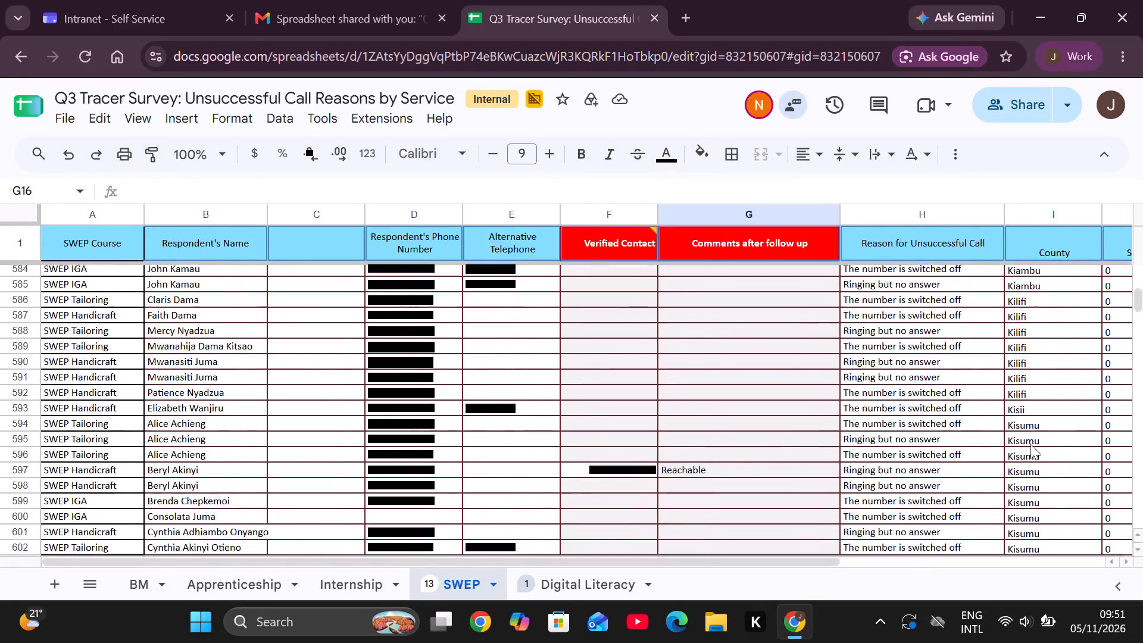
scroll(1030, 444, down, 6)
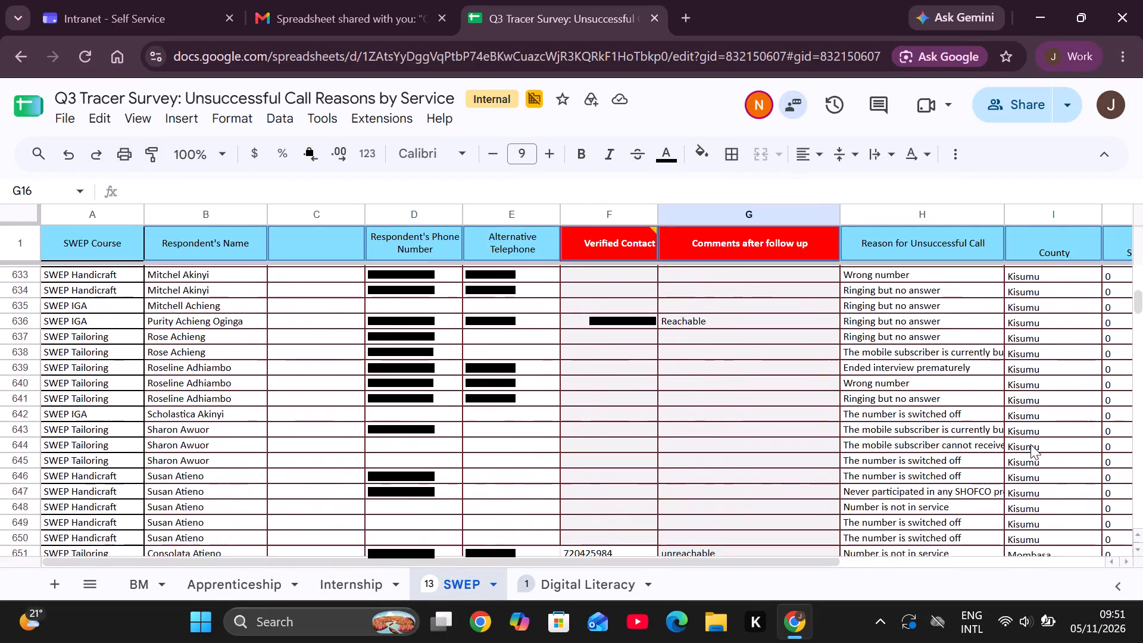
scroll(1030, 444, down, 2)
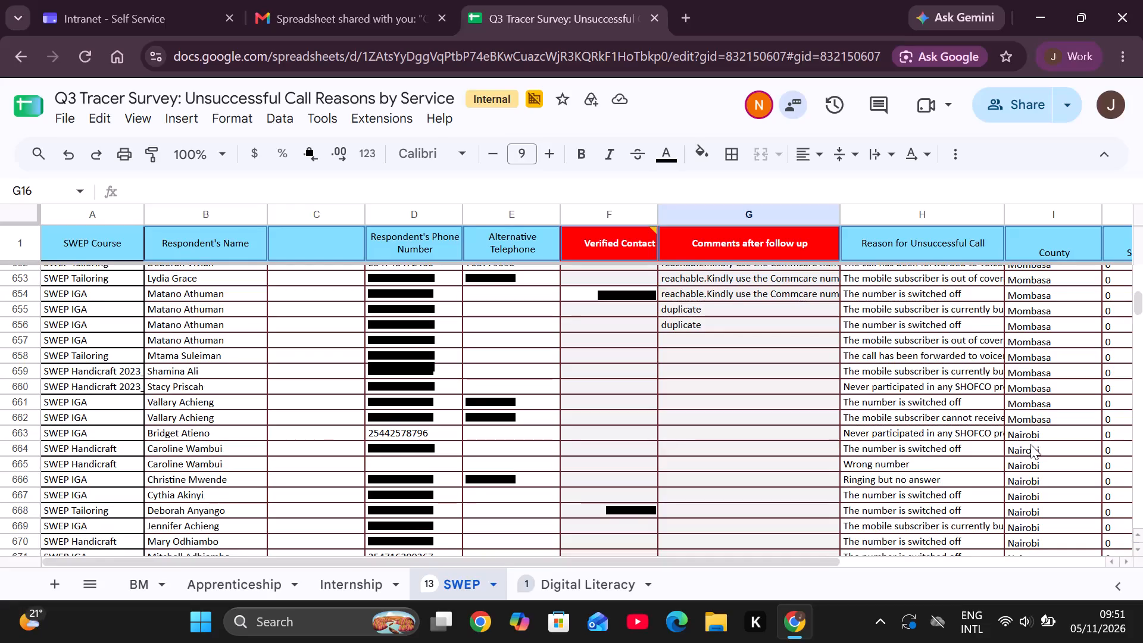
scroll(1030, 444, down, 3)
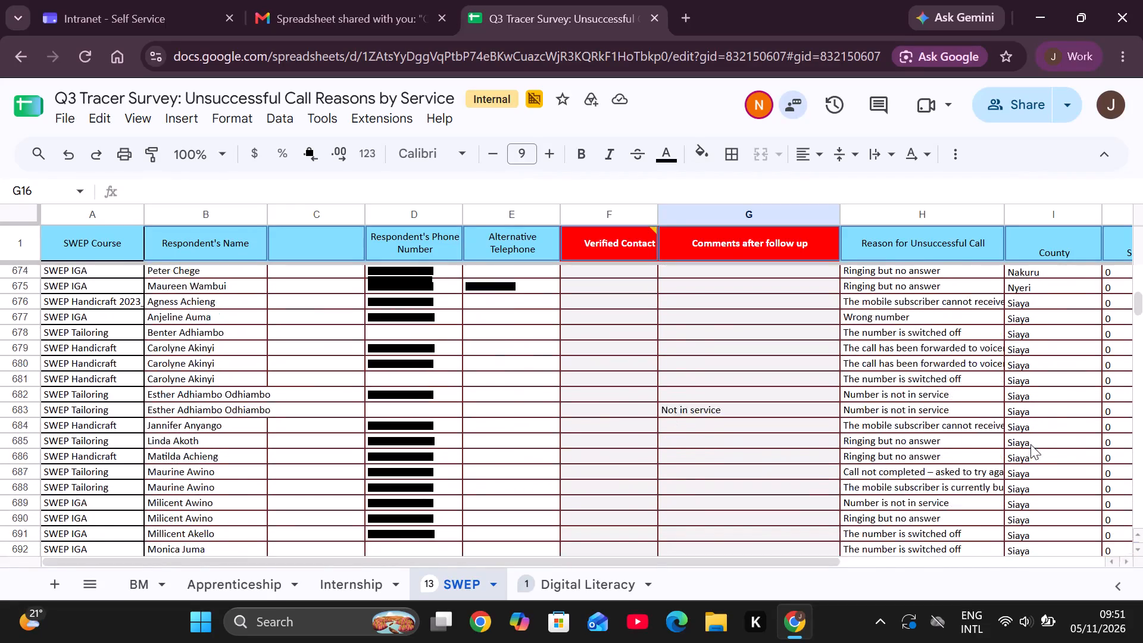
scroll(1030, 444, down, 1)
scroll(1030, 444, up, 4)
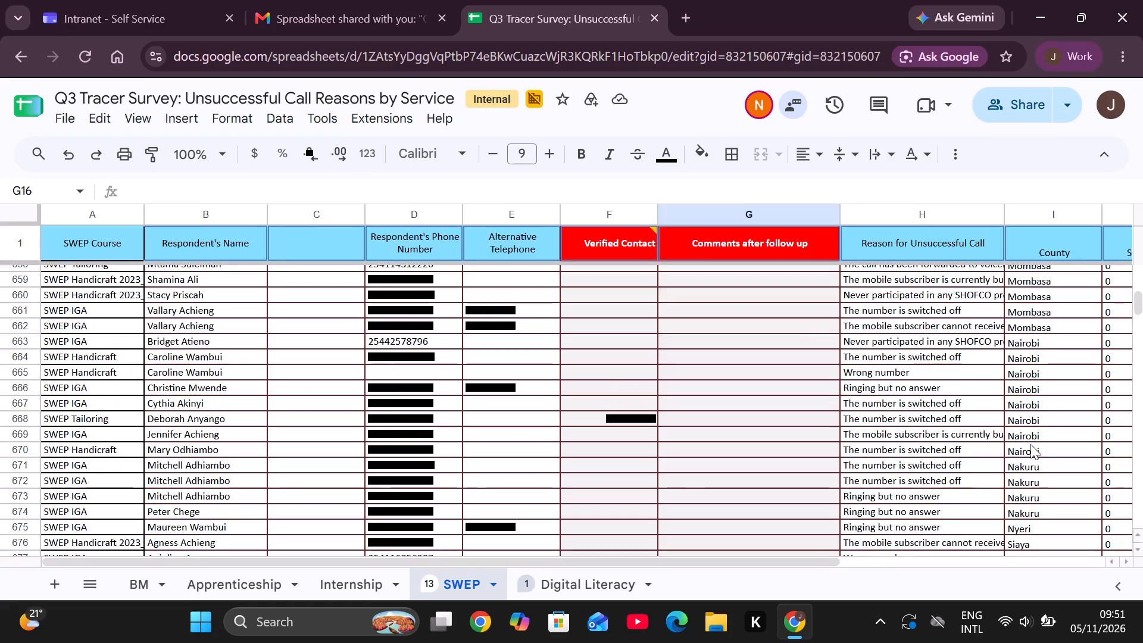
scroll(1030, 444, down, 1)
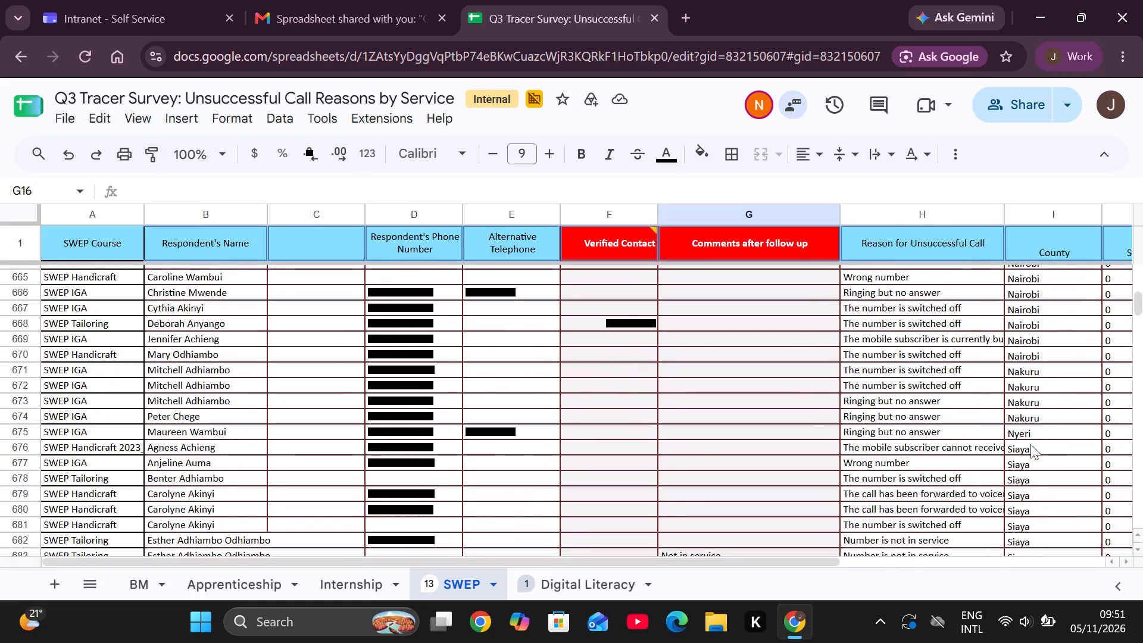
scroll(1030, 444, down, 1)
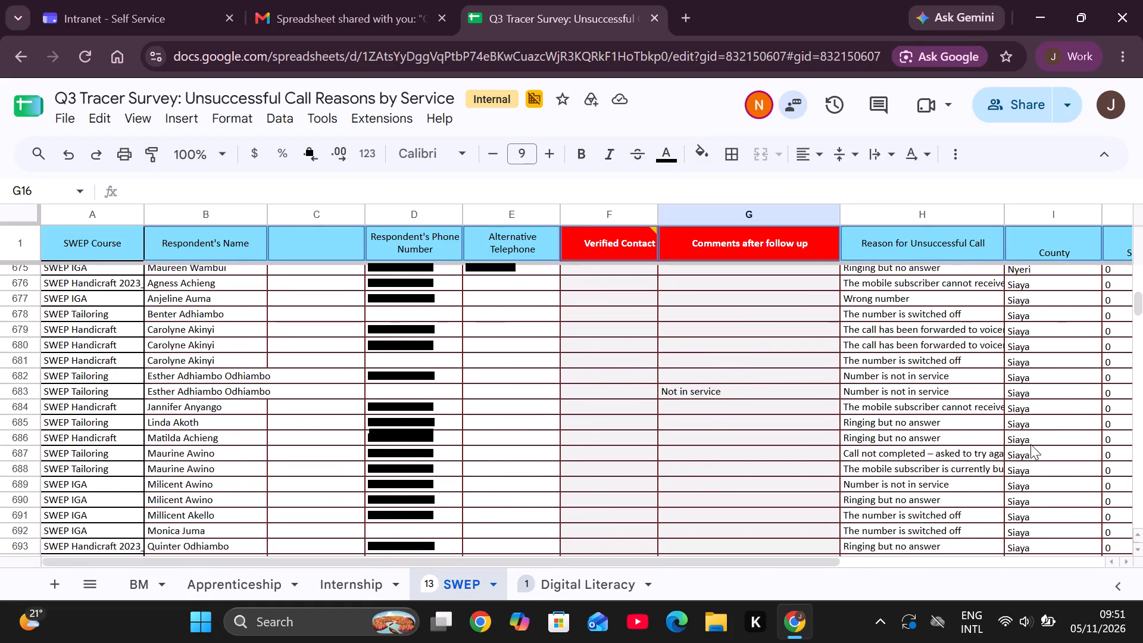
scroll(1030, 444, down, 4)
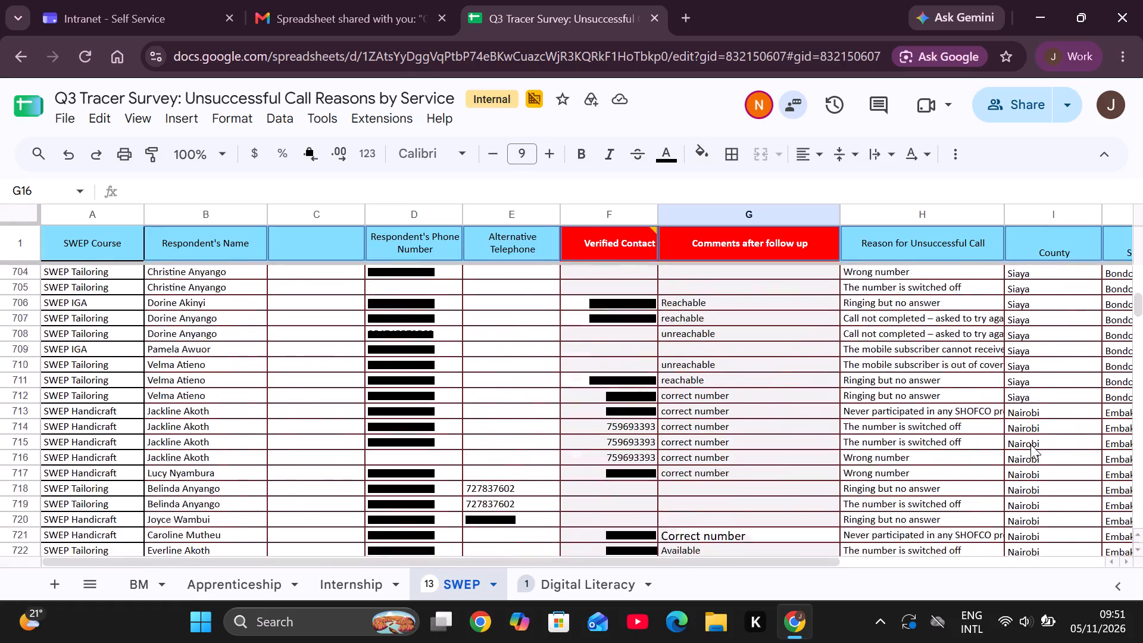
scroll(1030, 444, left, 1)
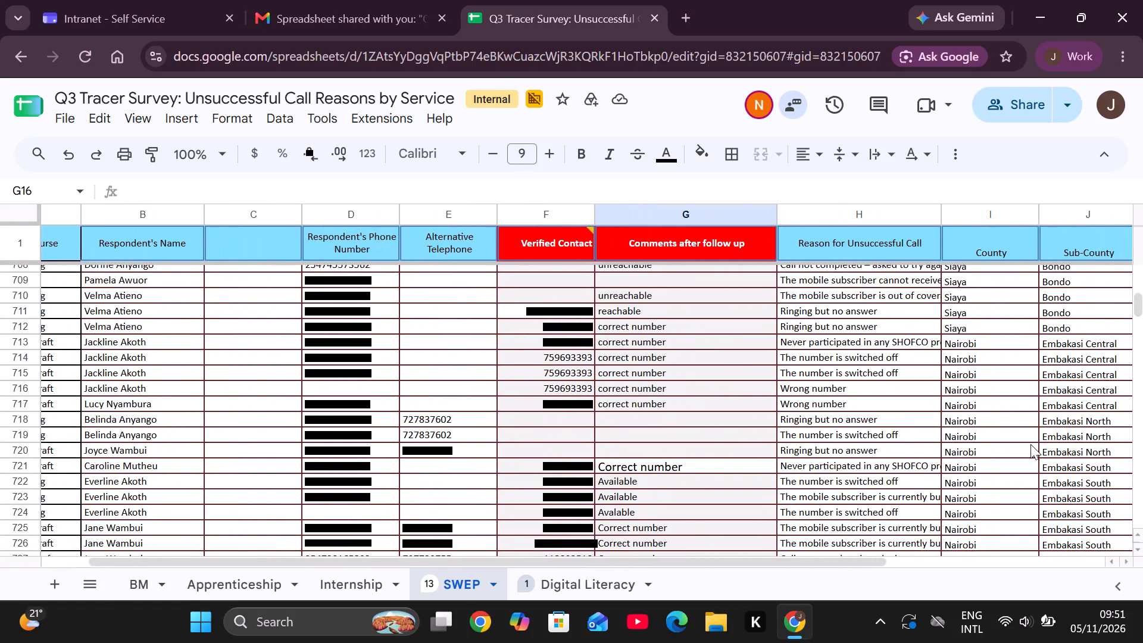
scroll(1030, 444, down, 2)
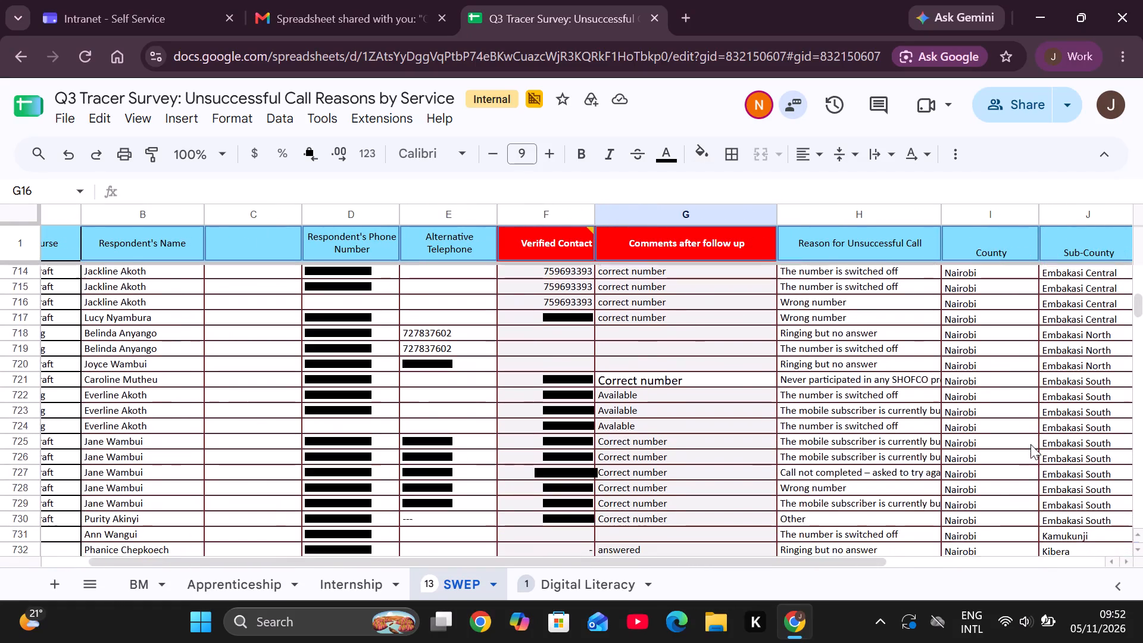
scroll(1030, 444, down, 3)
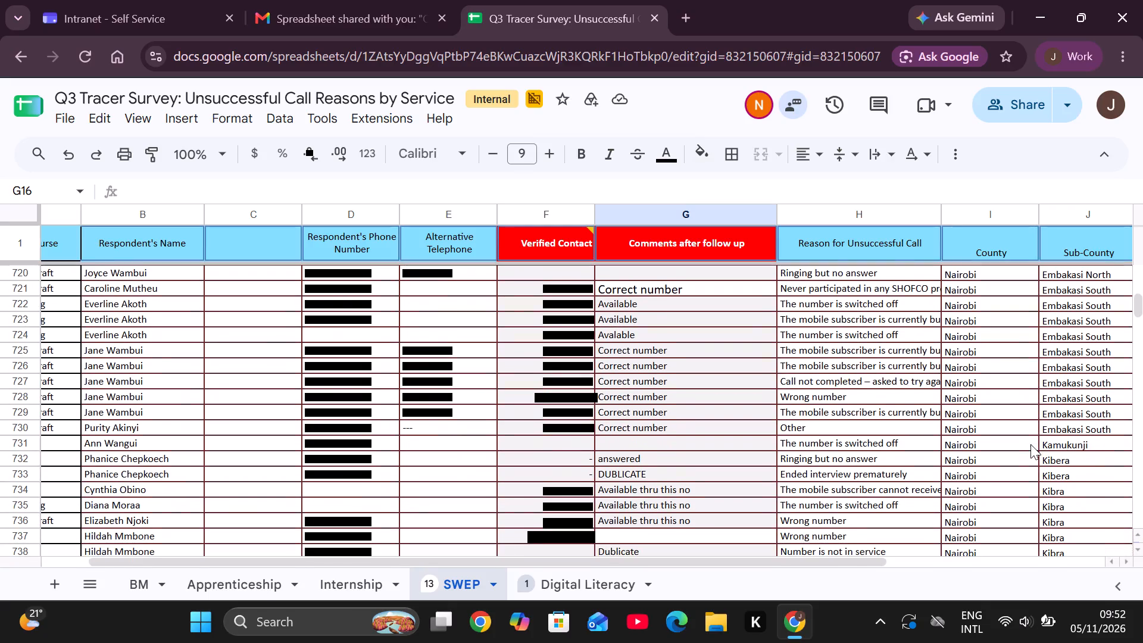
scroll(1030, 444, down, 1)
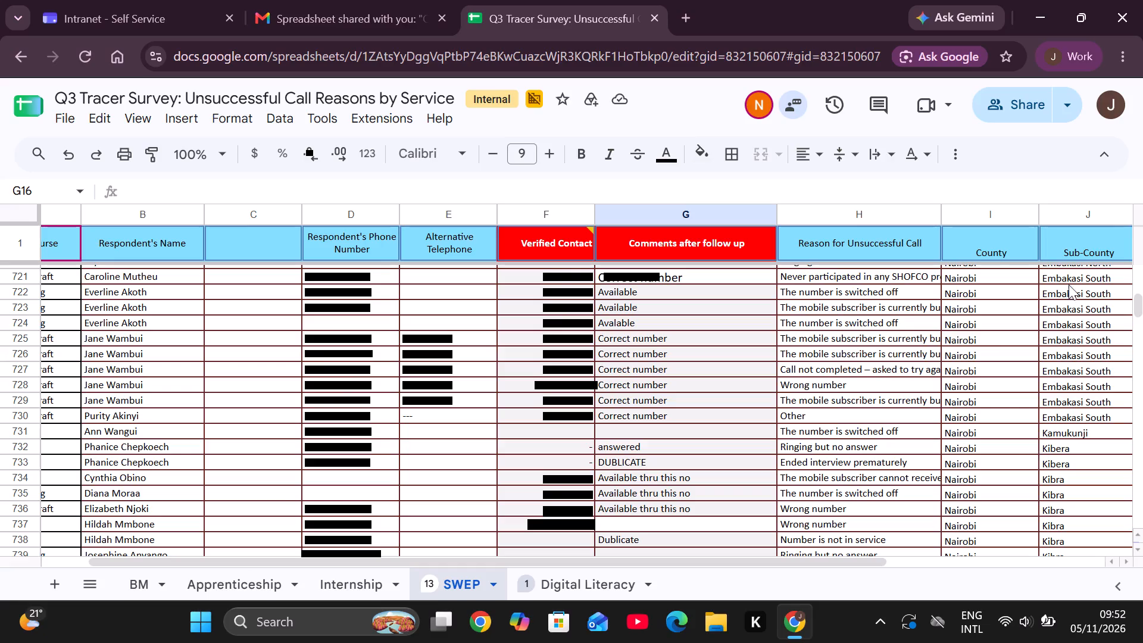
Replace the follow-up comment in row 722 of the SWEP sheet with "Available in the evening".
click(647, 291)
key(BackSpace)
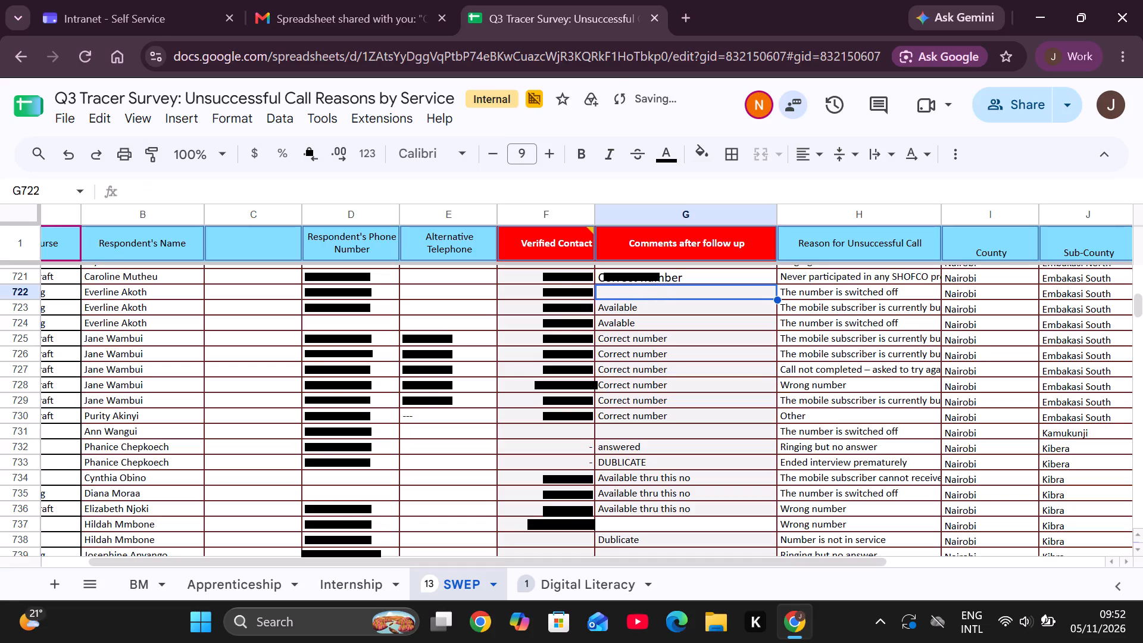
key(a)
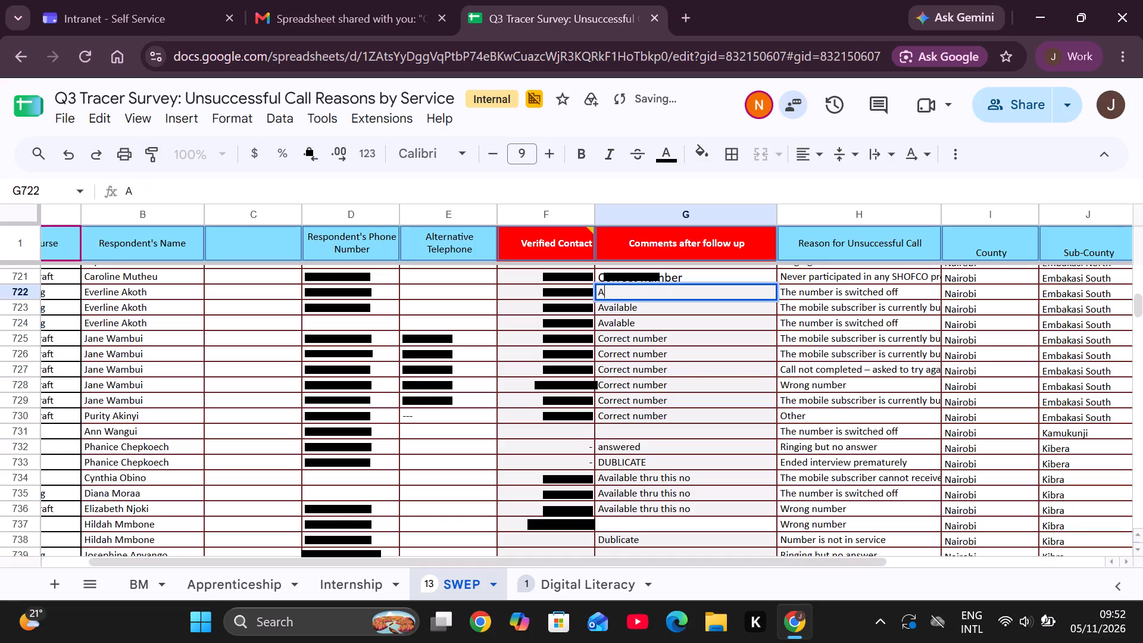
text(vail)
key(a)
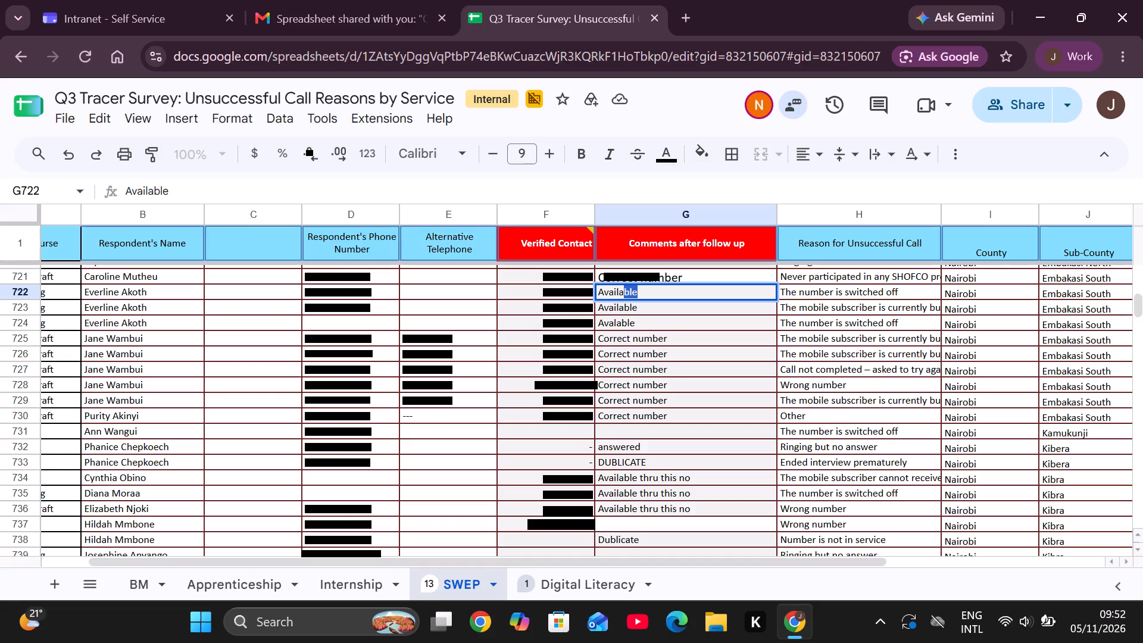
key(space)
key(BackSpace)
text(ble in the evening)
key(Return)
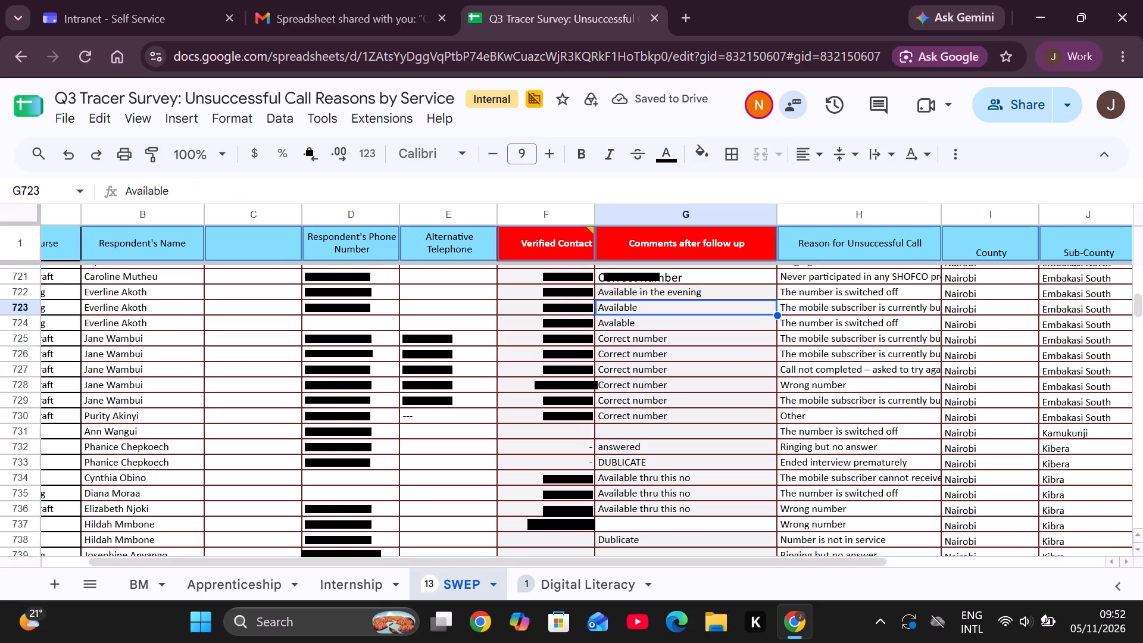
Set the follow-up comments in rows 723 and 724, for the same respondent, to "Available in the evening".
key(a)
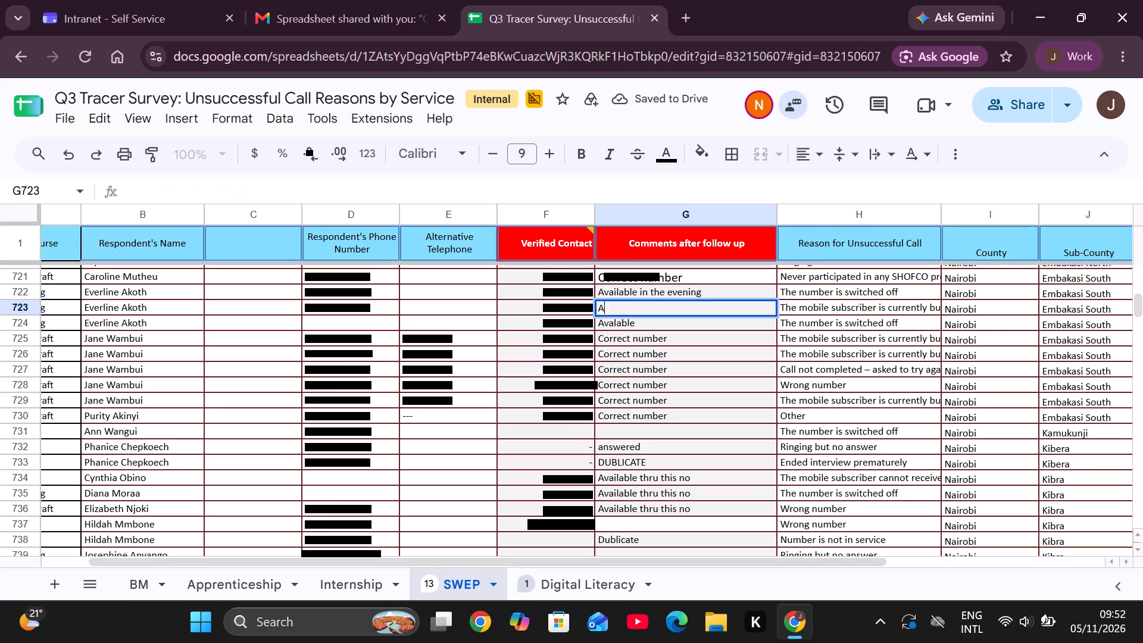
text(va)
key(i)
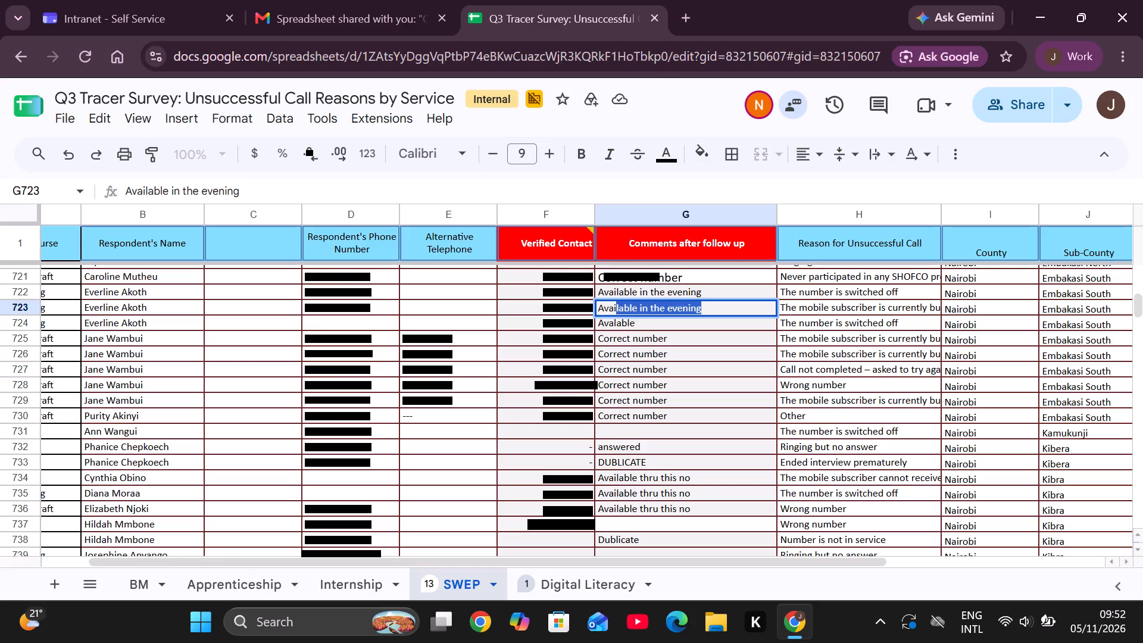
key(Return)
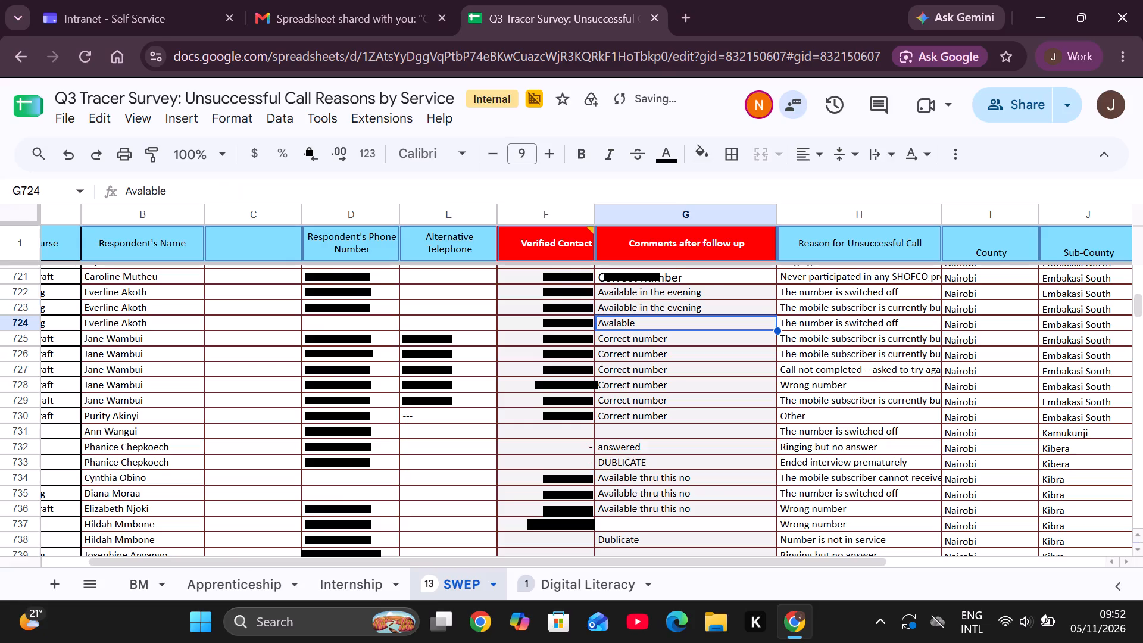
key(a)
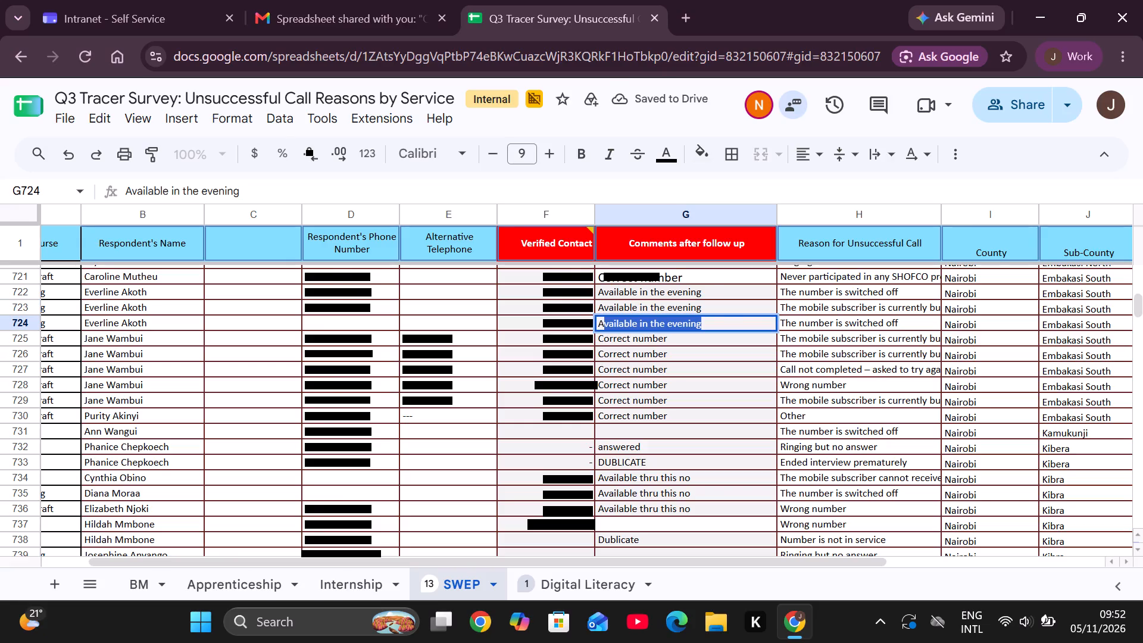
key(Return)
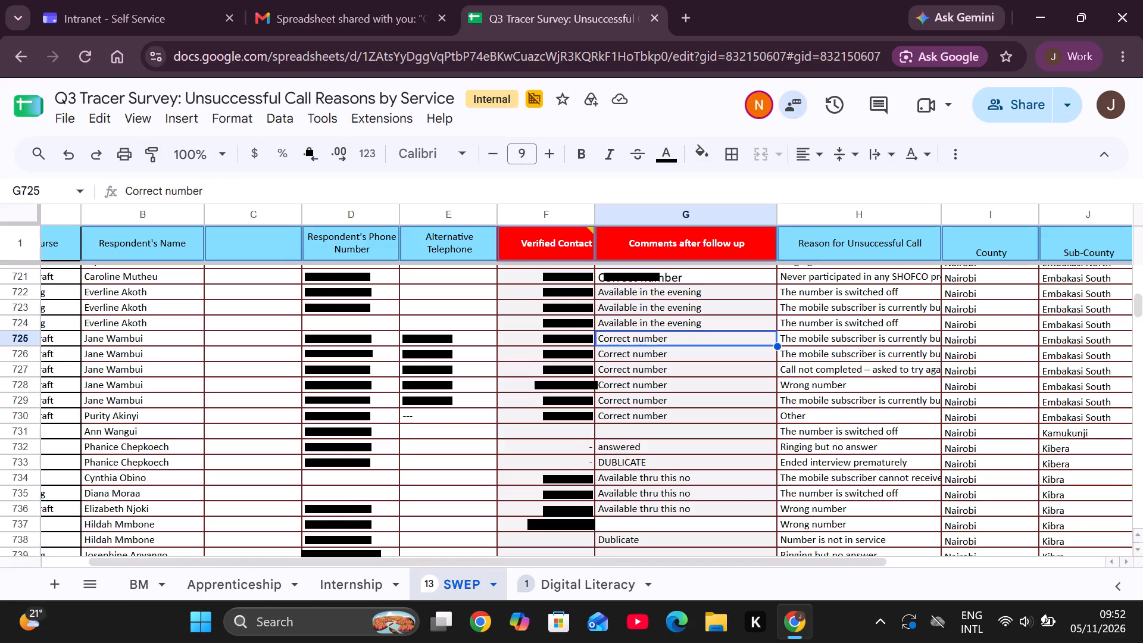
Review the verified contacts and follow-up comments in the Embakasi South, Kibra, Kisumu East and Mathare rows.
scroll(647, 291, right, 2)
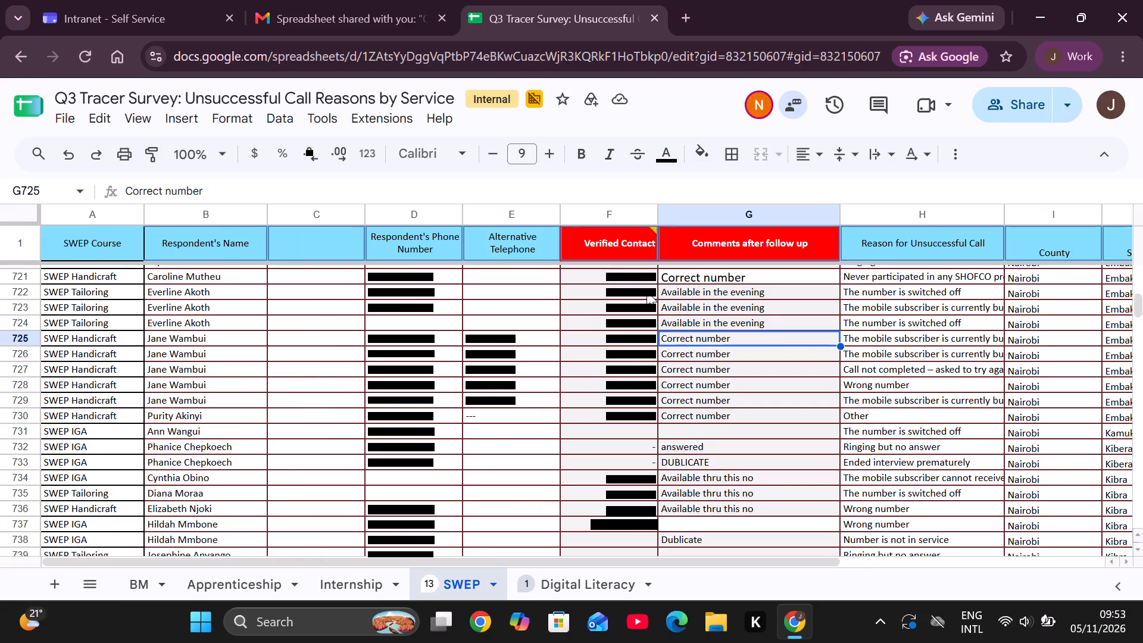
scroll(647, 291, left, 1)
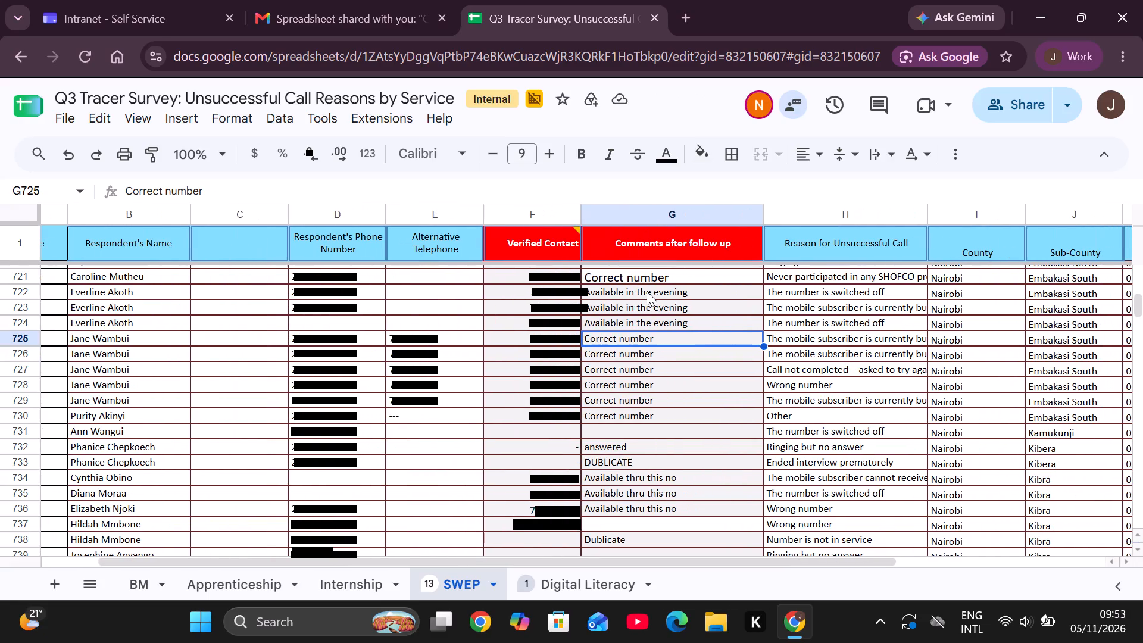
scroll(647, 291, right, 1)
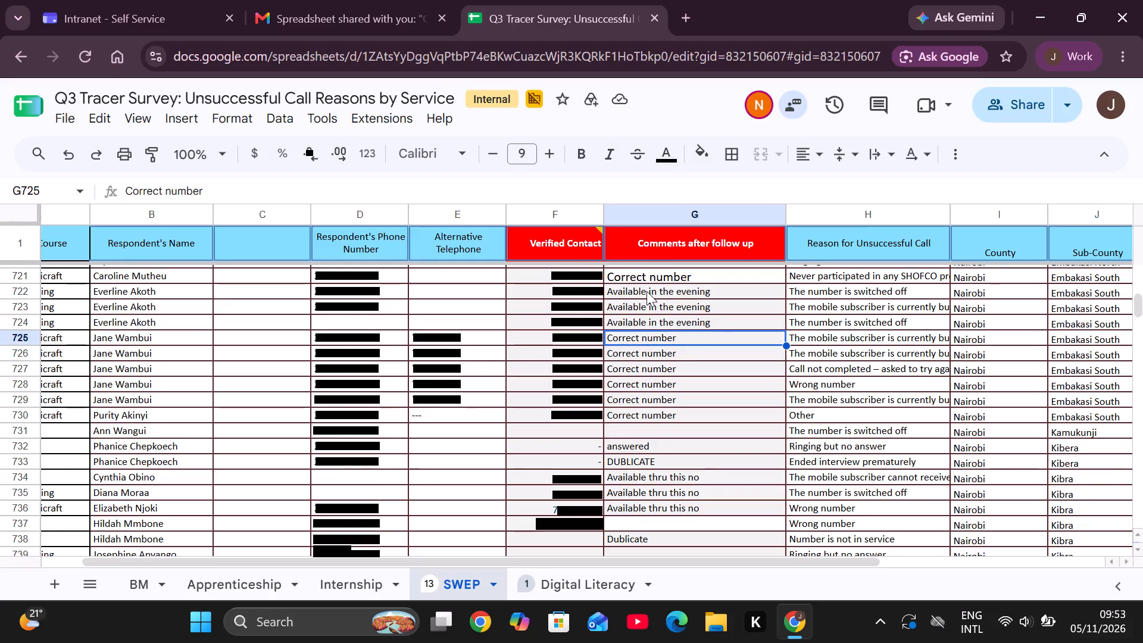
scroll(647, 291, down, 2)
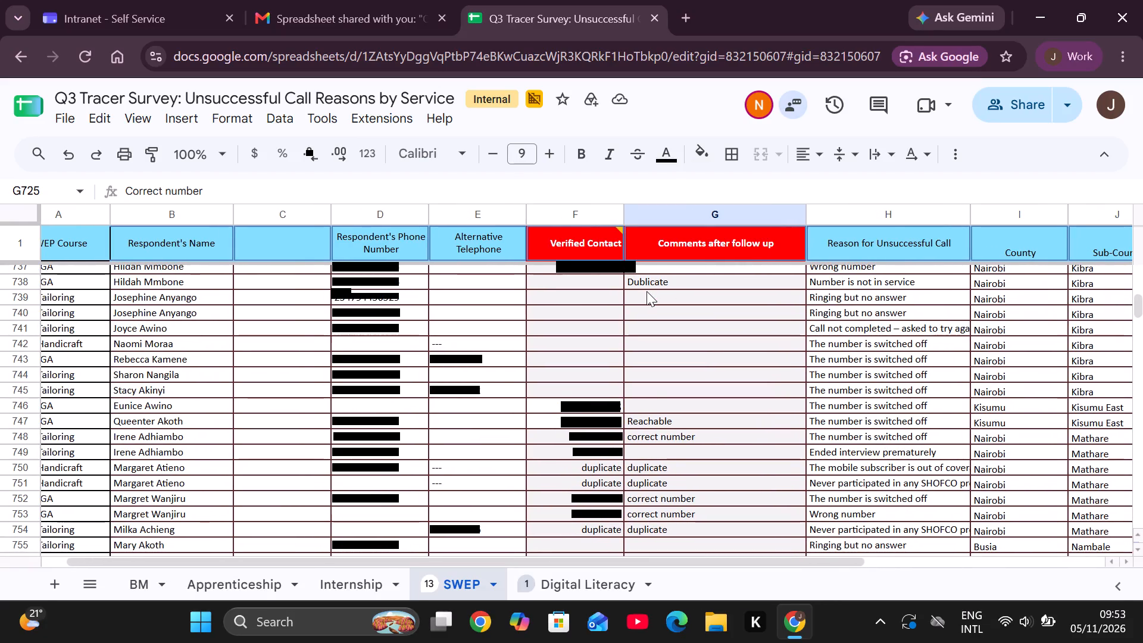
scroll(647, 291, up, 1)
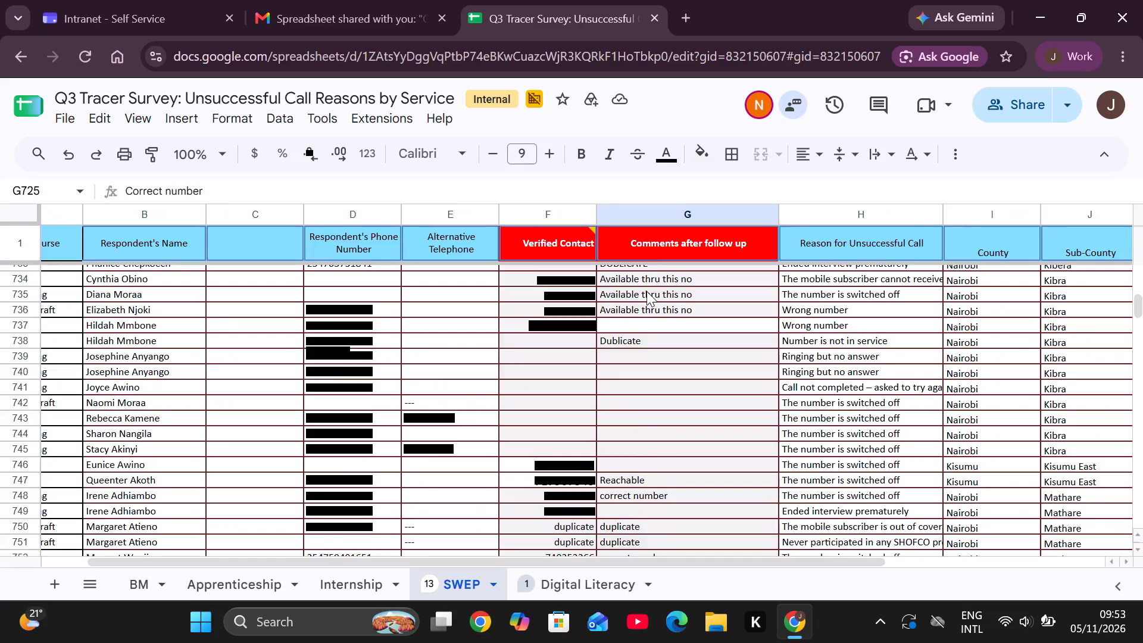
scroll(647, 291, up, 1)
scroll(647, 291, down, 2)
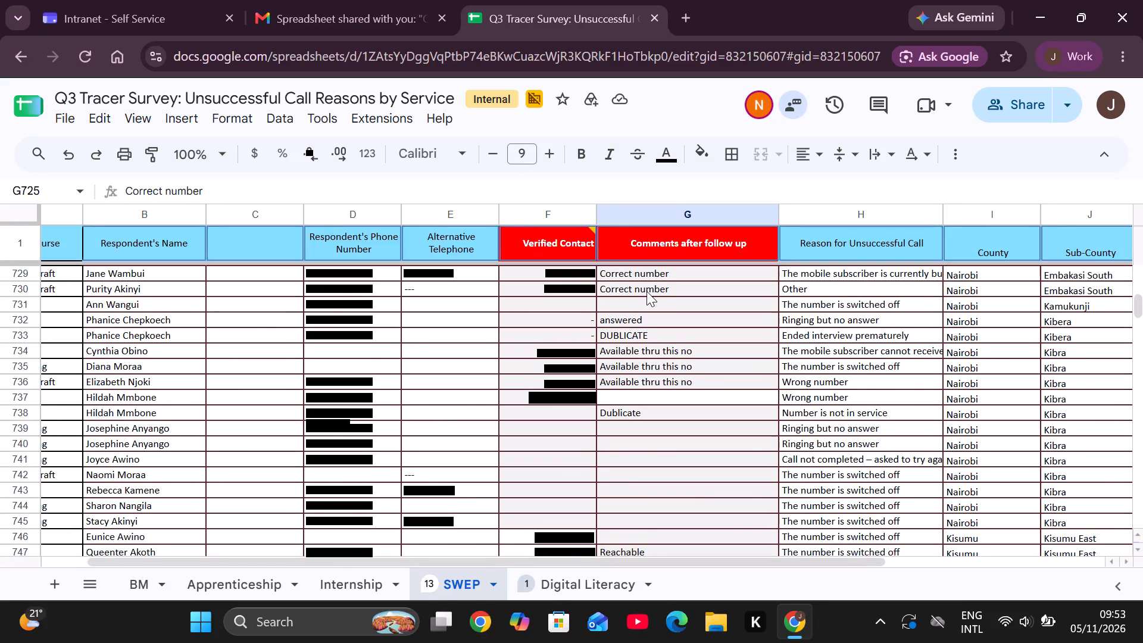
scroll(647, 291, down, 3)
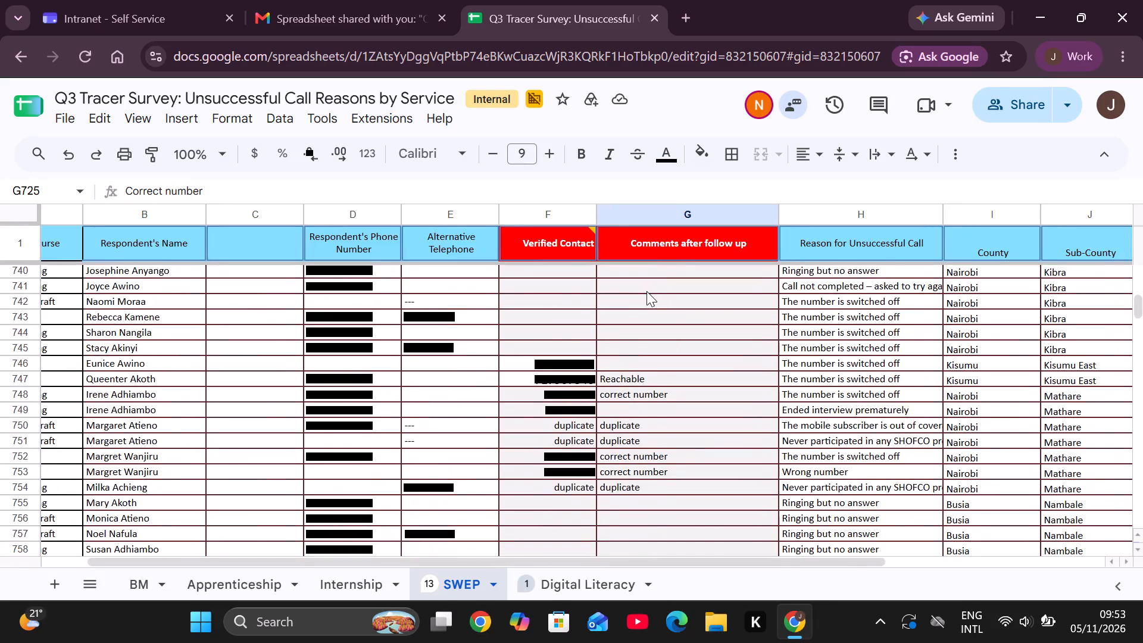
Look through the Mombasa respondents in Changamwe for entries under Verified Contact and Comments after follow up.
scroll(647, 291, down, 5)
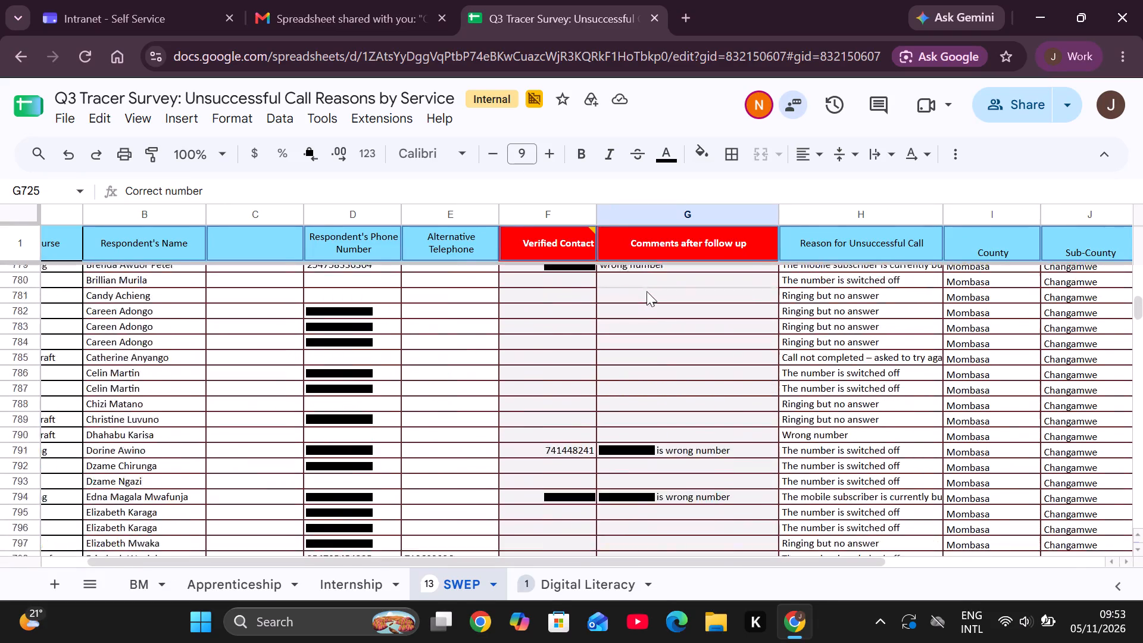
scroll(647, 291, down, 2)
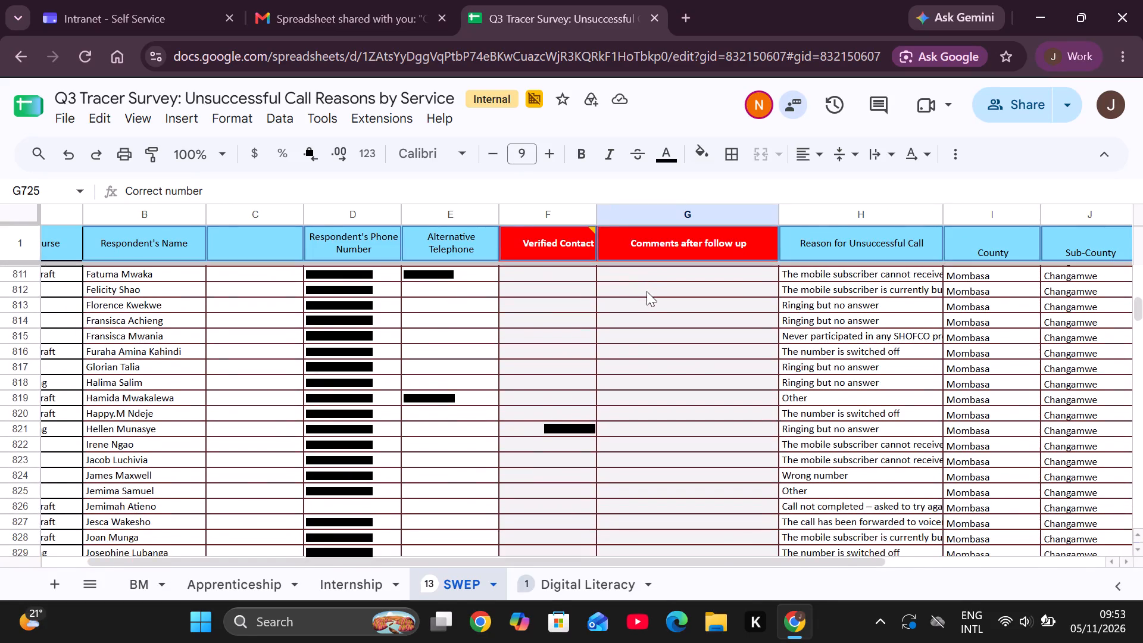
scroll(647, 291, down, 4)
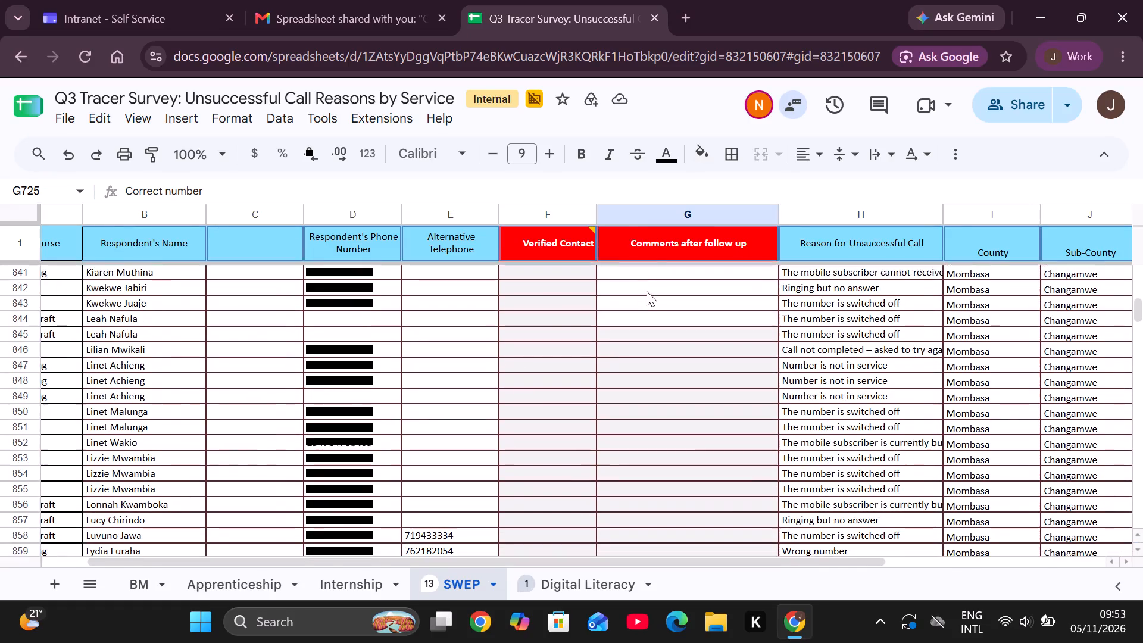
scroll(647, 291, down, 2)
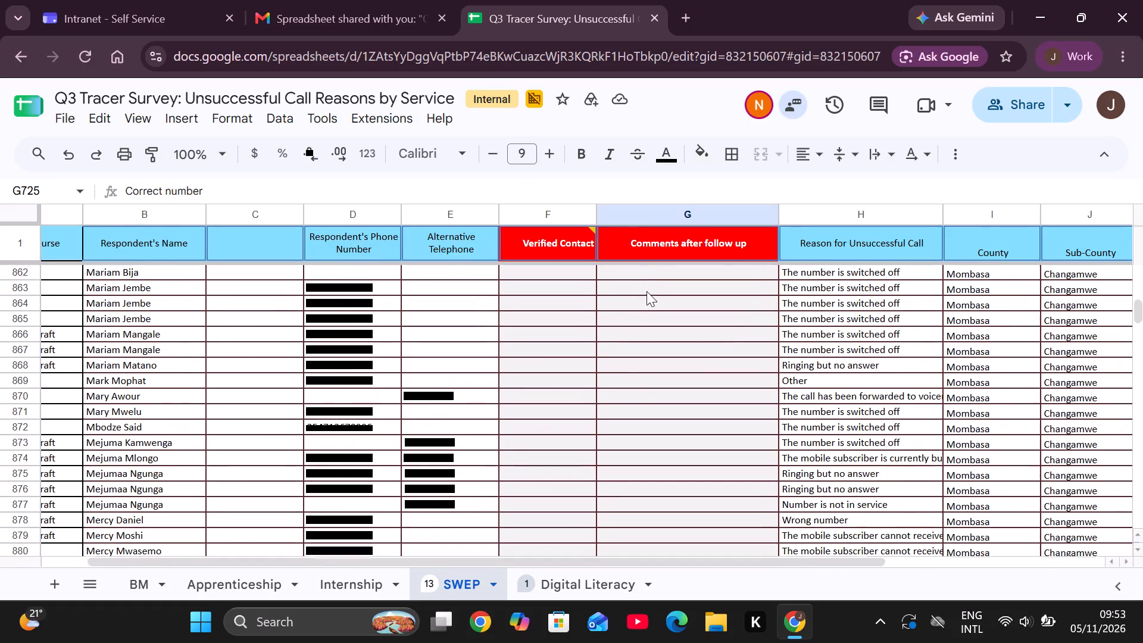
scroll(647, 291, right, 1)
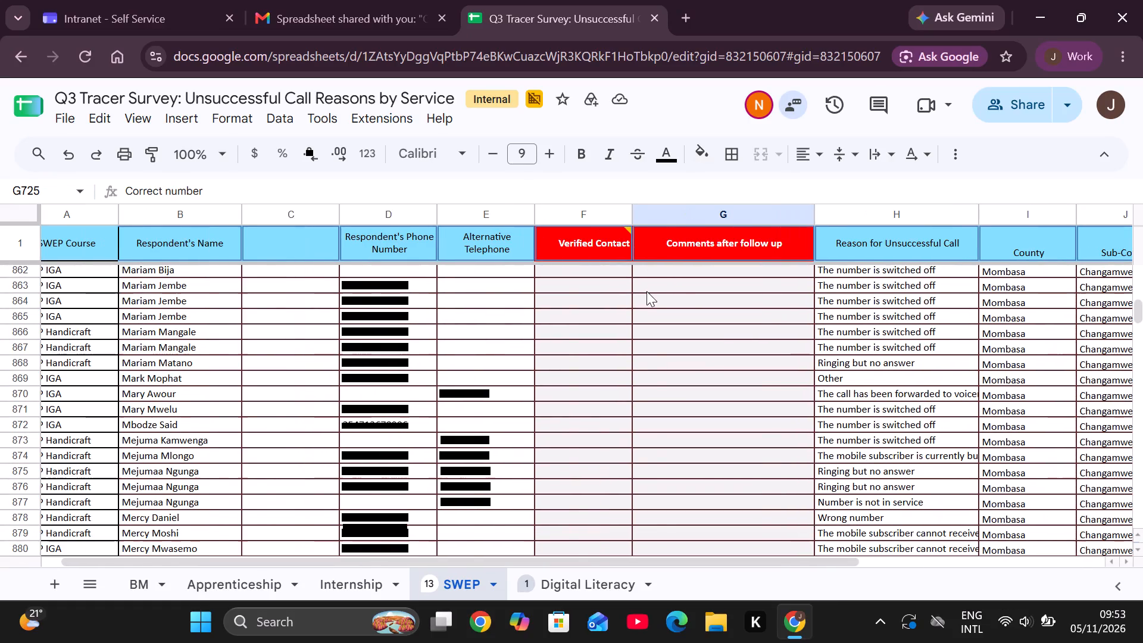
scroll(647, 291, left, 3)
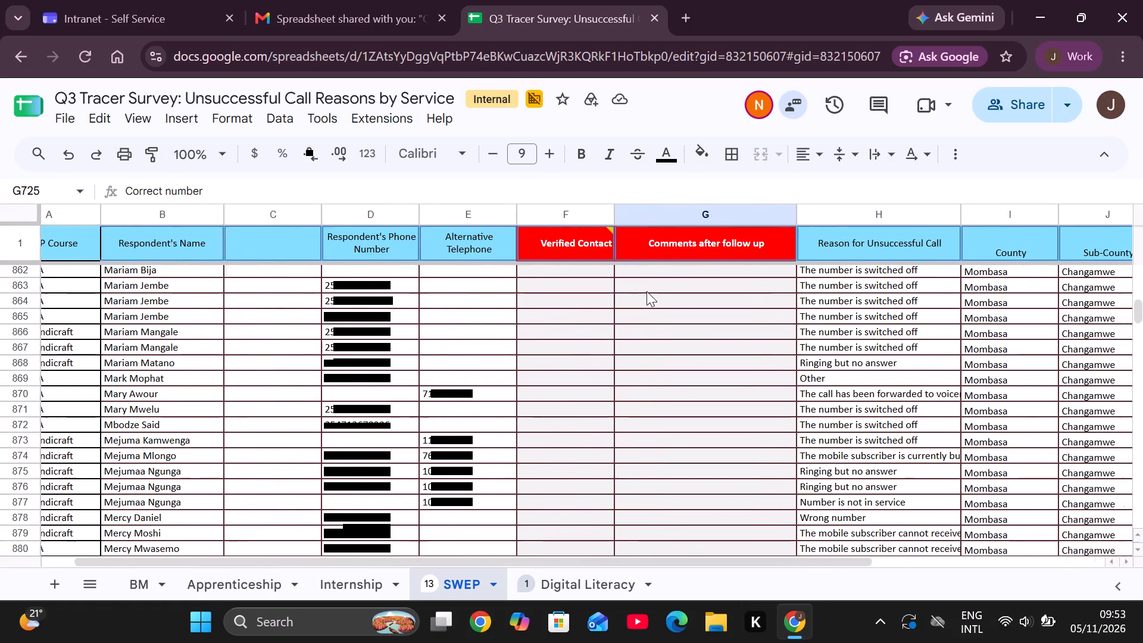
scroll(647, 291, left, 1)
scroll(647, 291, down, 2)
scroll(647, 291, right, 1)
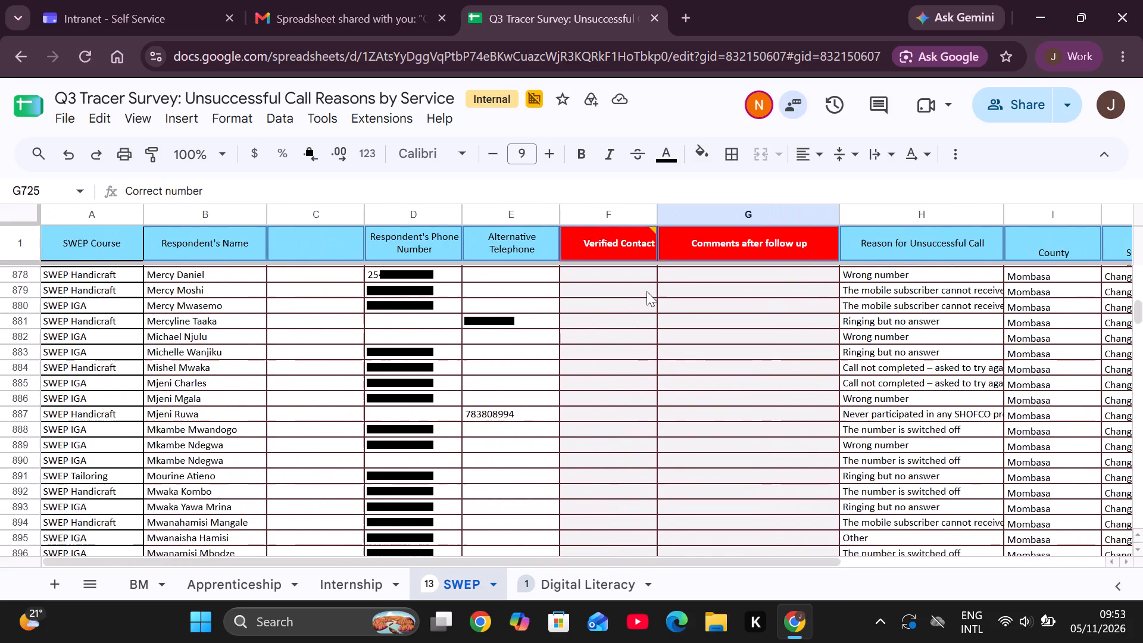
scroll(647, 291, down, 2)
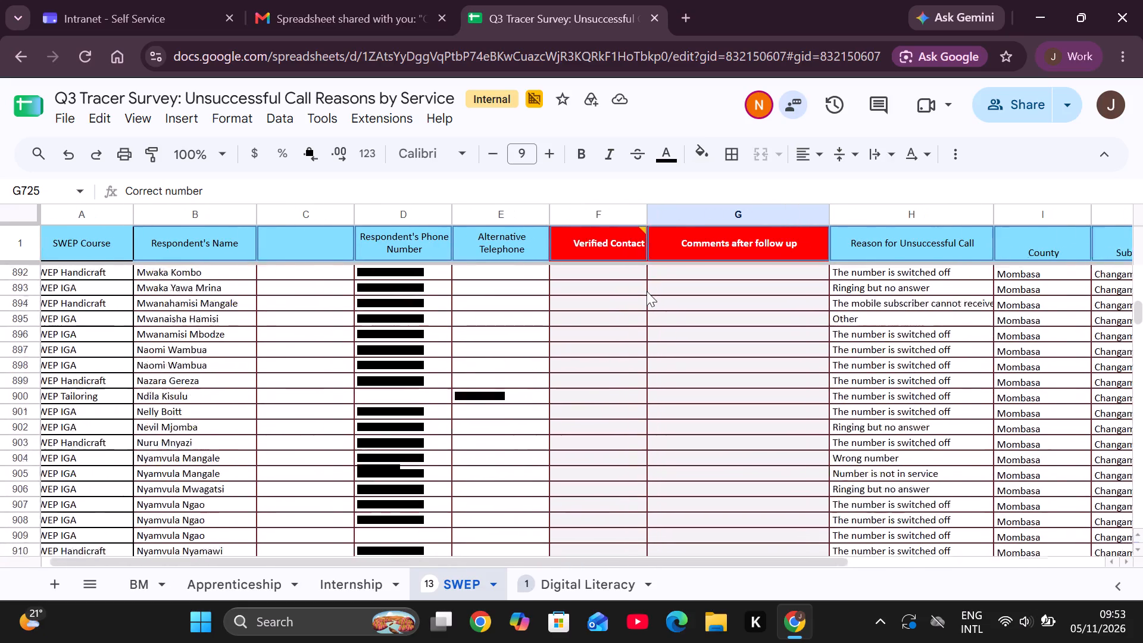
scroll(647, 291, down, 3)
scroll(647, 291, right, 1)
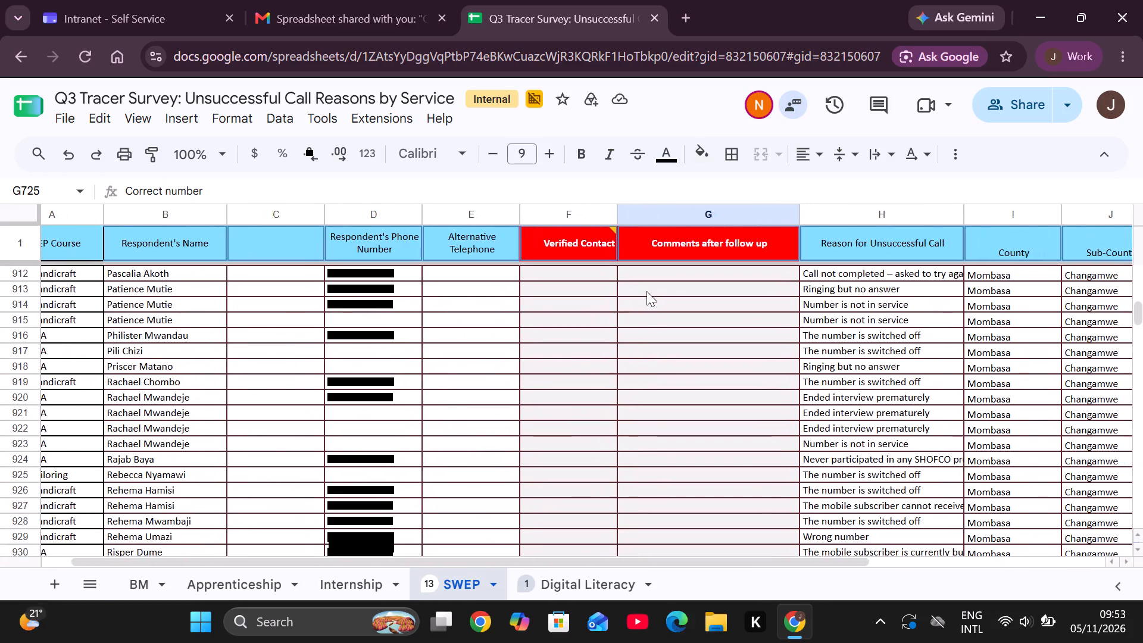
scroll(647, 291, right, 1)
scroll(647, 291, down, 2)
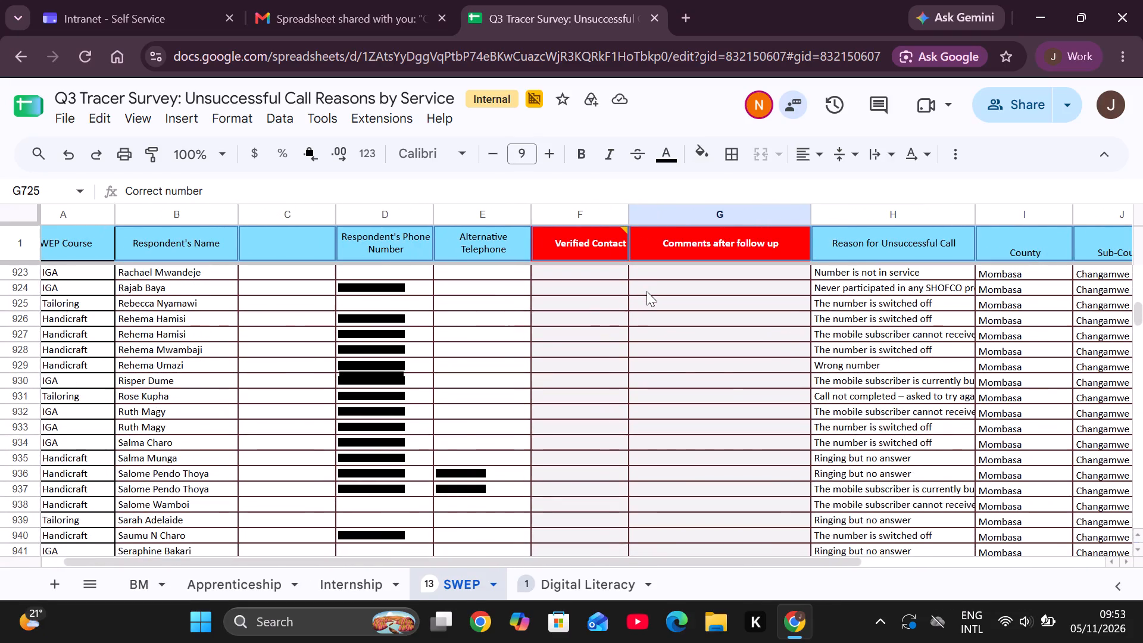
scroll(647, 291, down, 3)
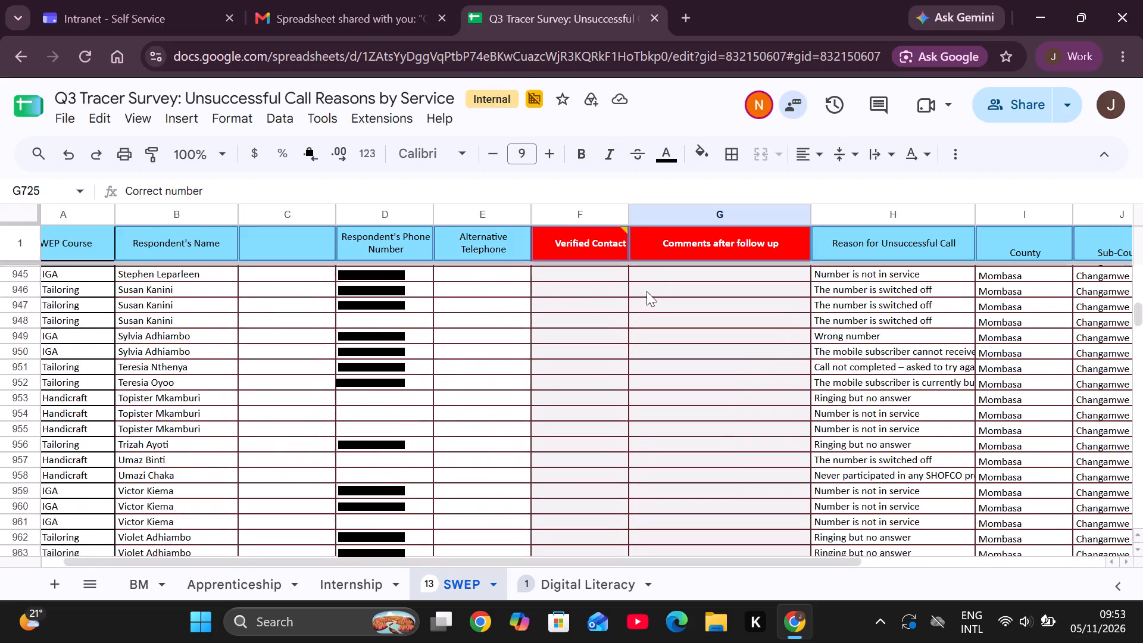
Check the follow-up comments in the rows after the Changamwe block, through Kisii, Homa Bay and Kericho to Nairobi's Embakasi North.
scroll(647, 291, down, 4)
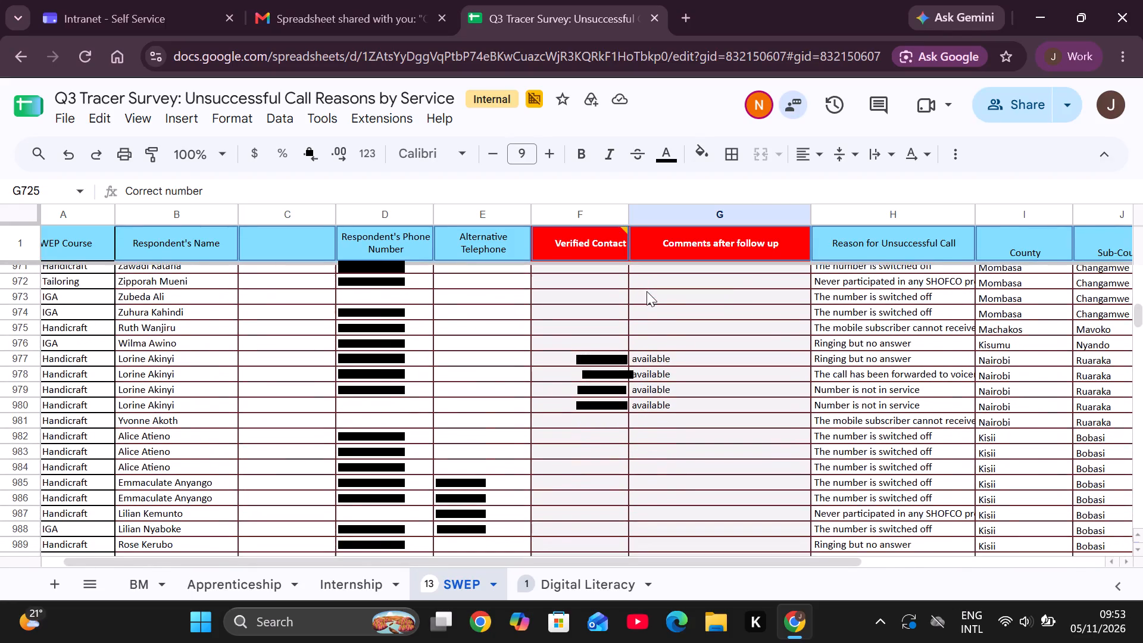
scroll(647, 291, down, 1)
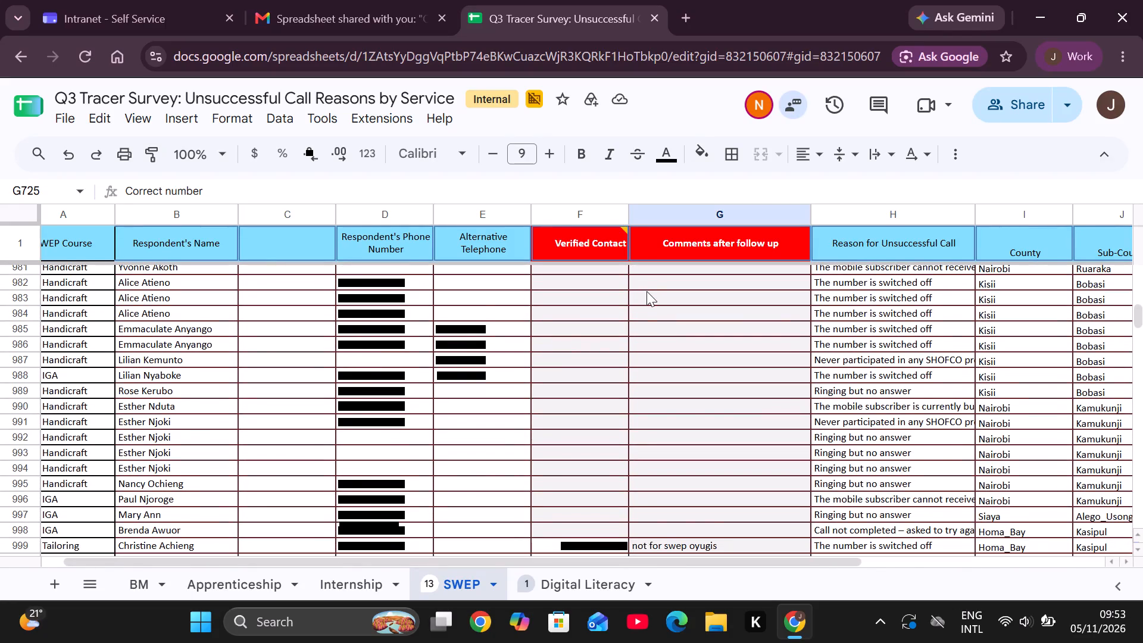
scroll(647, 291, down, 1)
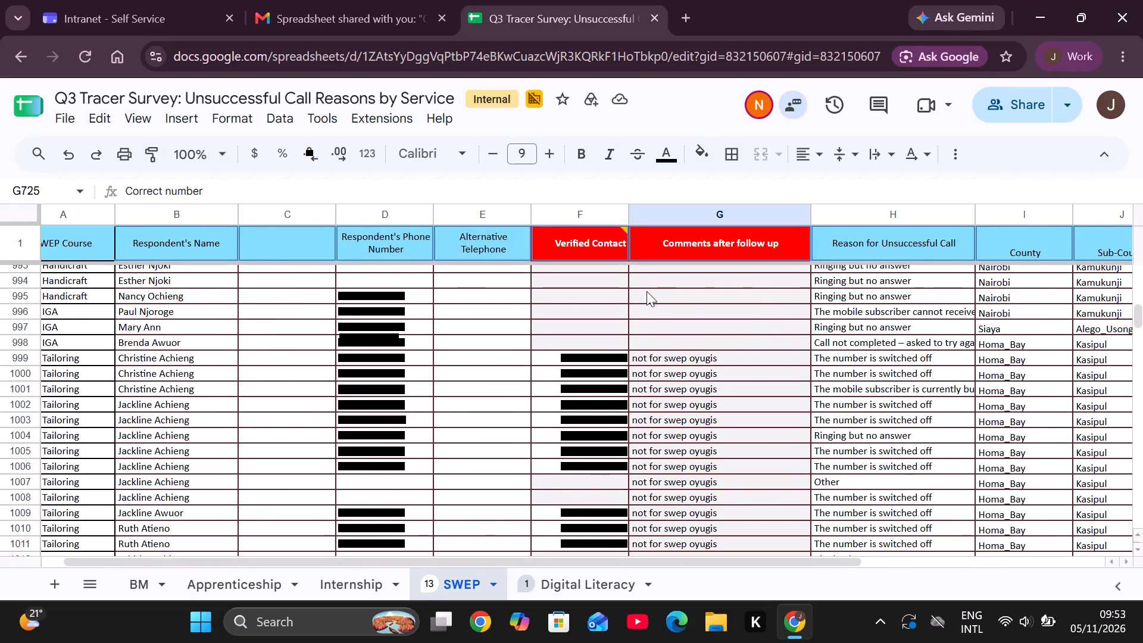
scroll(647, 291, down, 2)
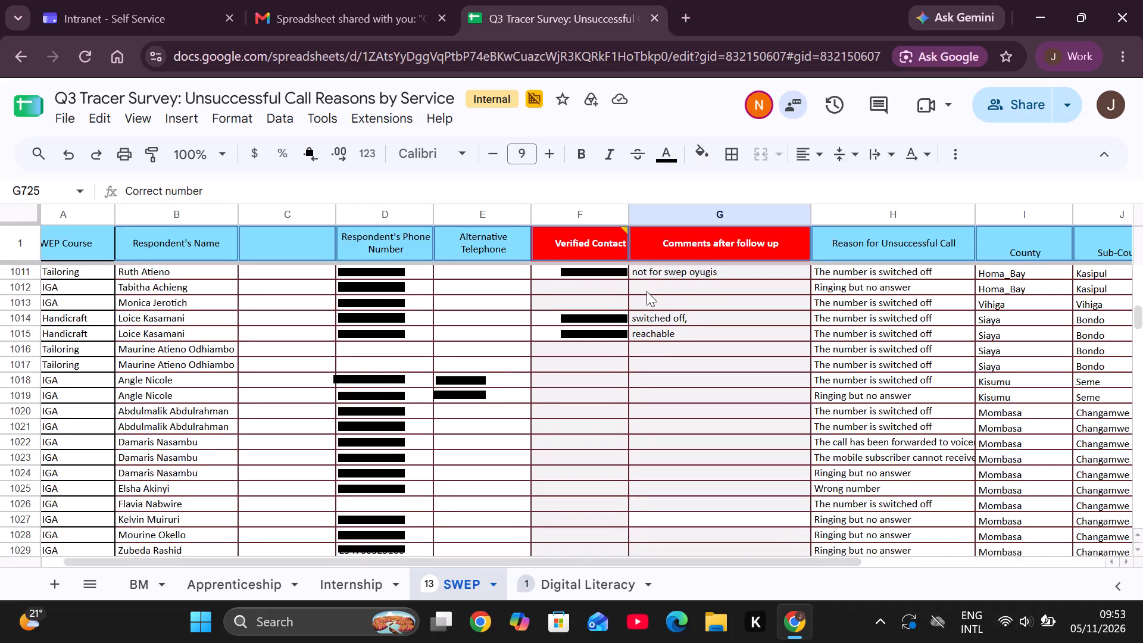
scroll(647, 291, down, 4)
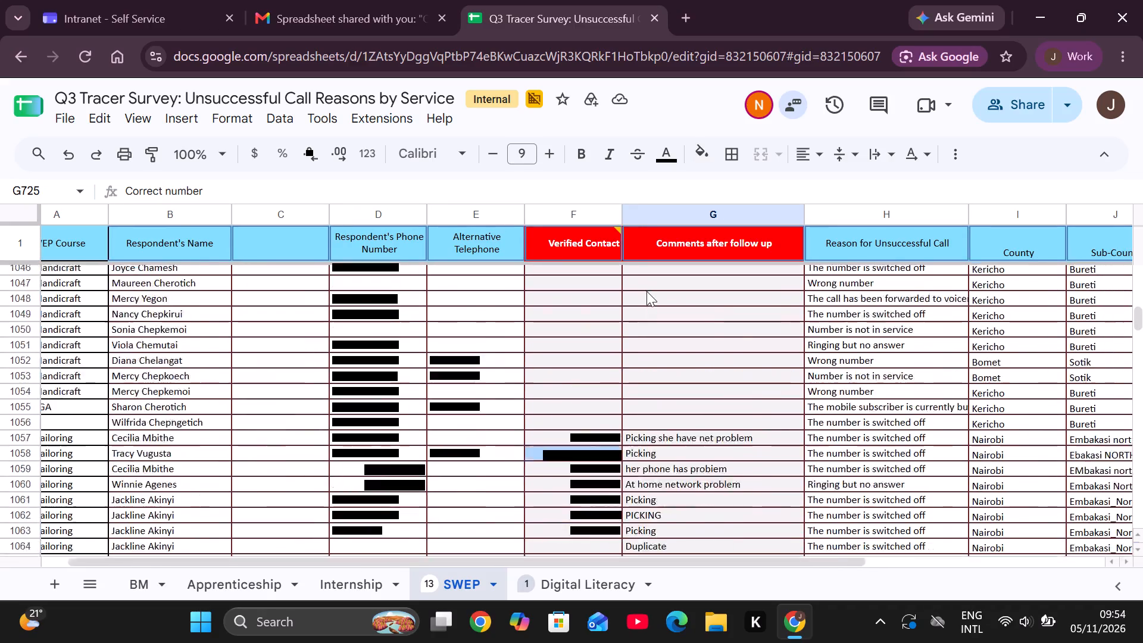
scroll(647, 291, left, 1)
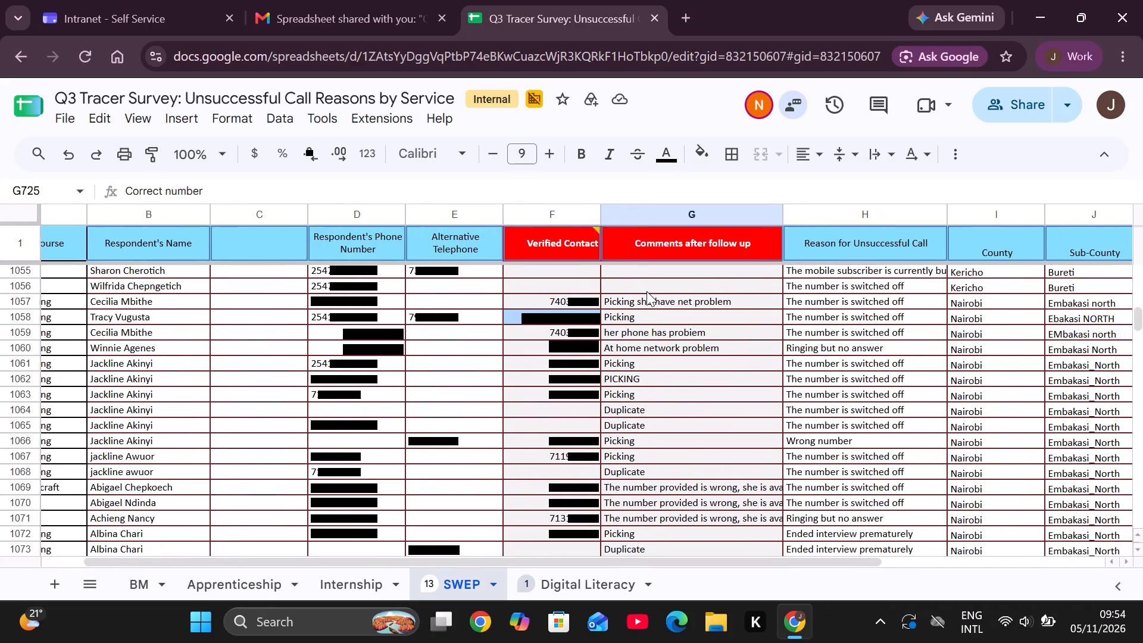
Review the verified contacts and follow-up comments for the Nairobi respondents in Embakasi North.
scroll(647, 291, left, 3)
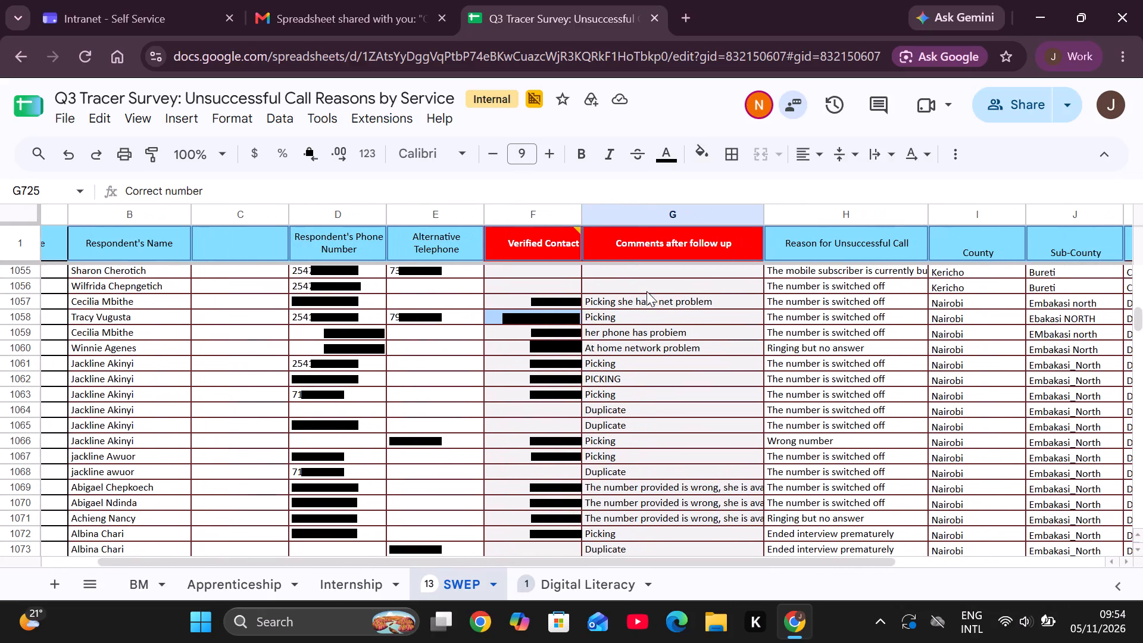
scroll(647, 291, down, 6)
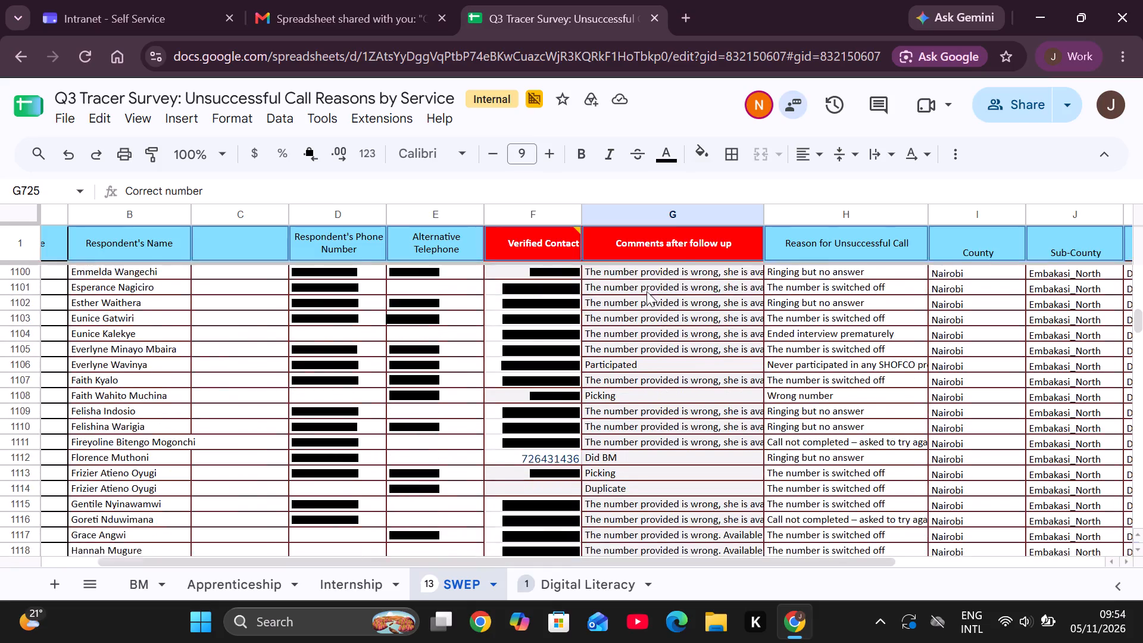
scroll(647, 291, down, 5)
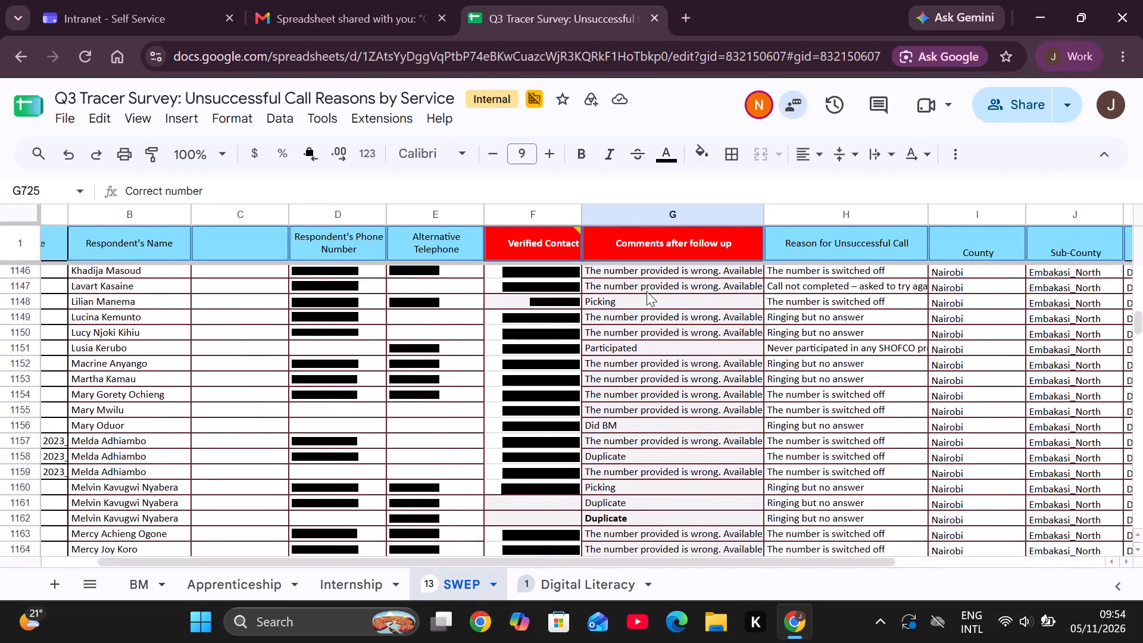
scroll(647, 291, down, 4)
scroll(647, 291, up, 2)
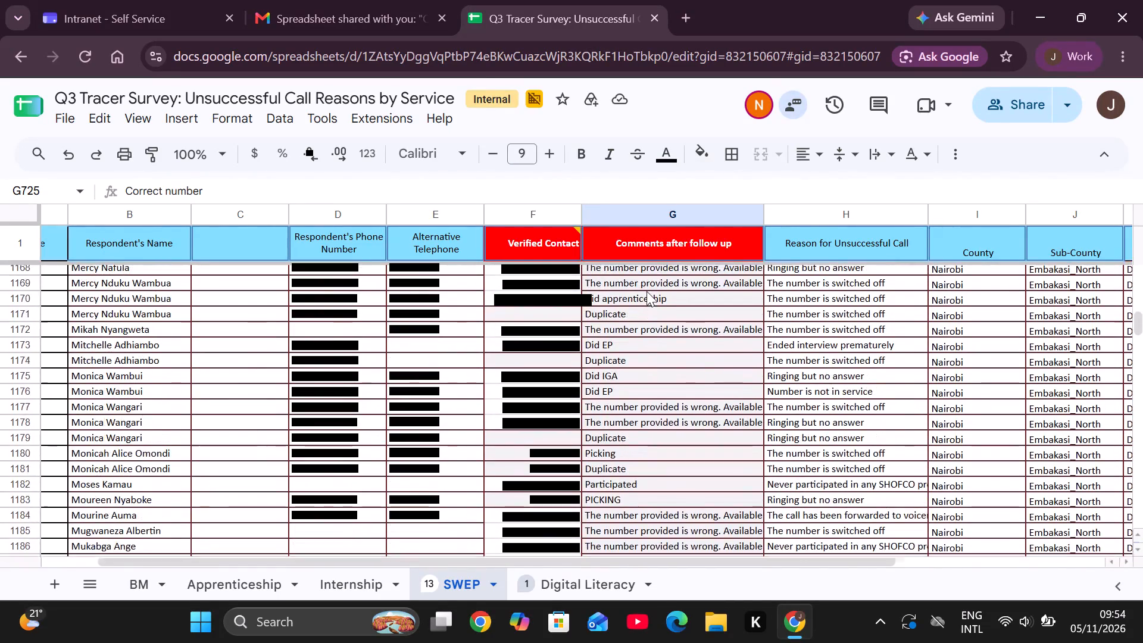
scroll(647, 291, down, 1)
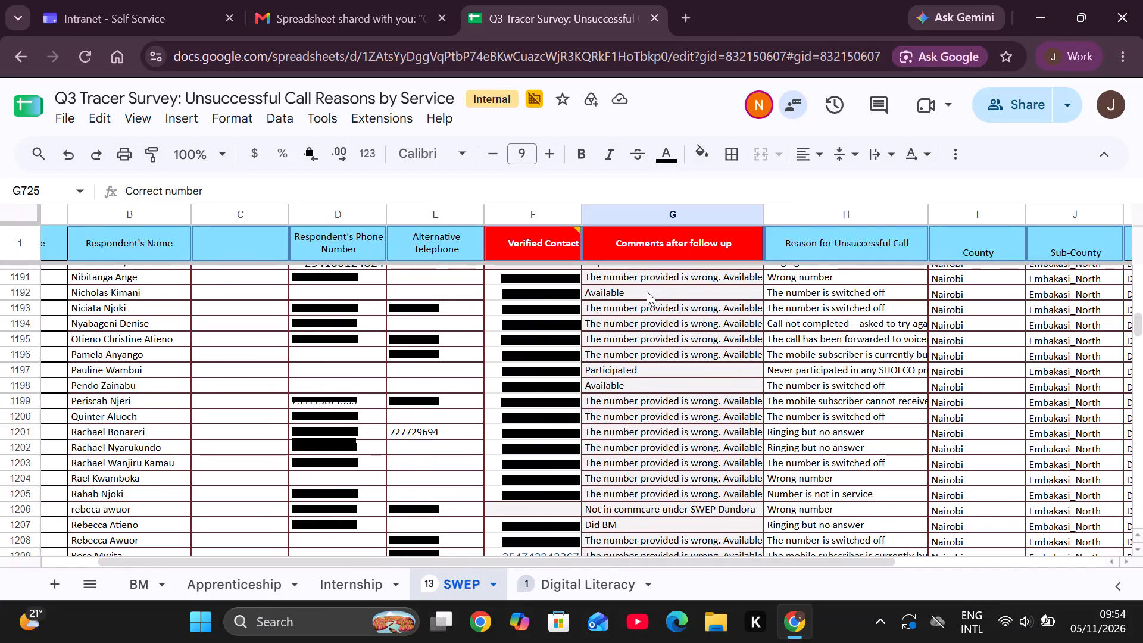
scroll(647, 291, down, 2)
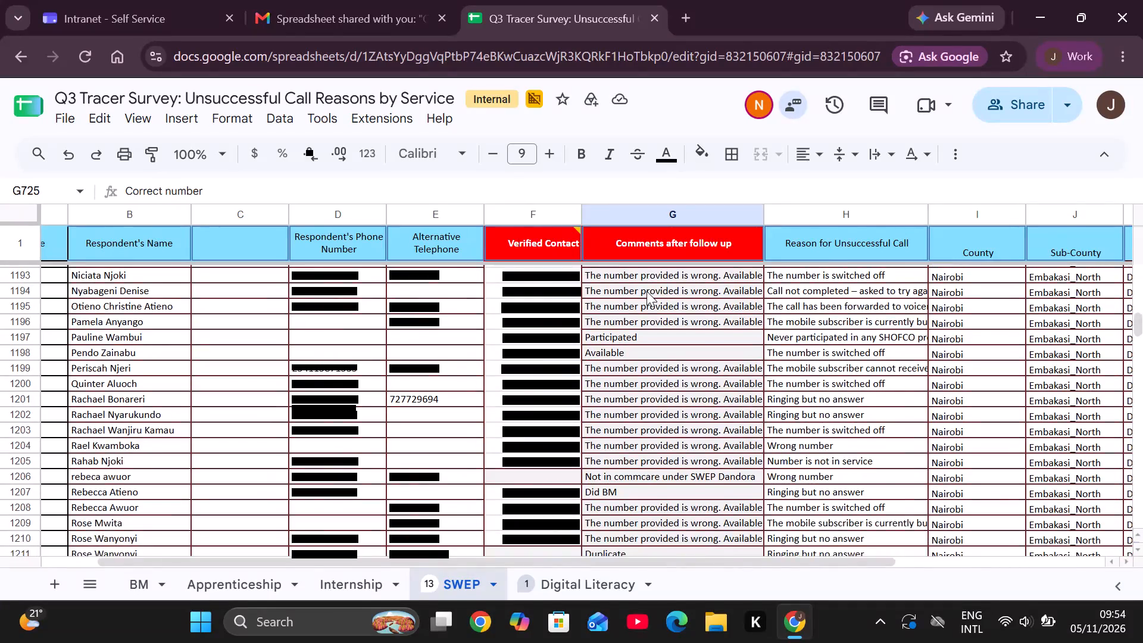
scroll(647, 291, down, 5)
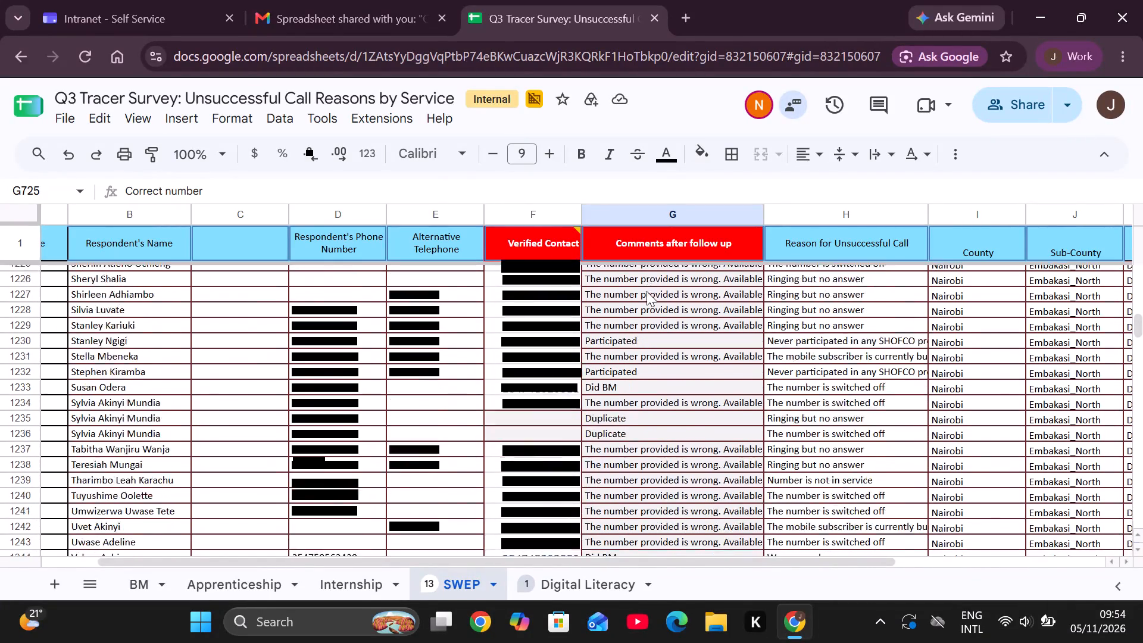
scroll(647, 291, down, 3)
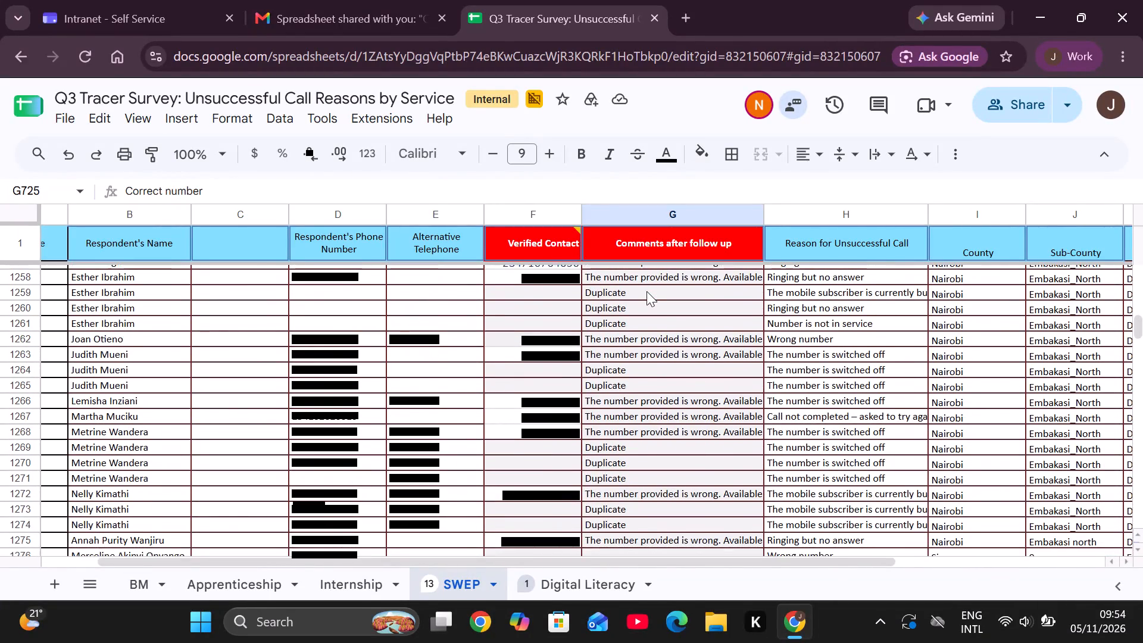
scroll(647, 291, down, 3)
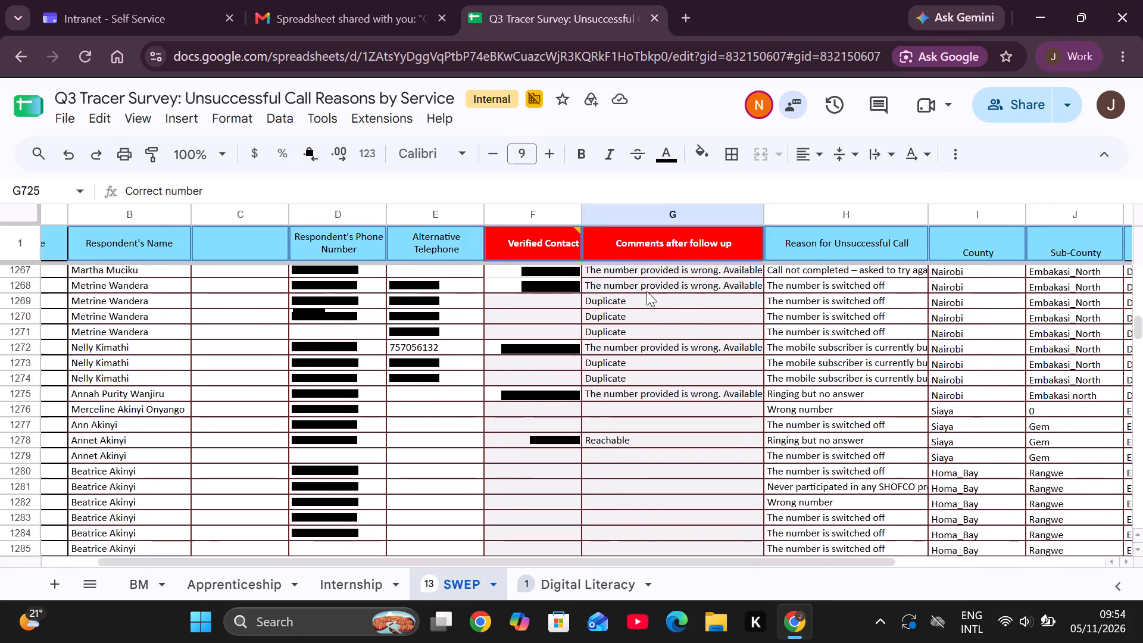
Check the follow-up entries from the Siaya and Rangwe rows through Kasipul, Kamukunji, Nyali and Roysambu to Homa Bay Town.
scroll(647, 291, down, 1)
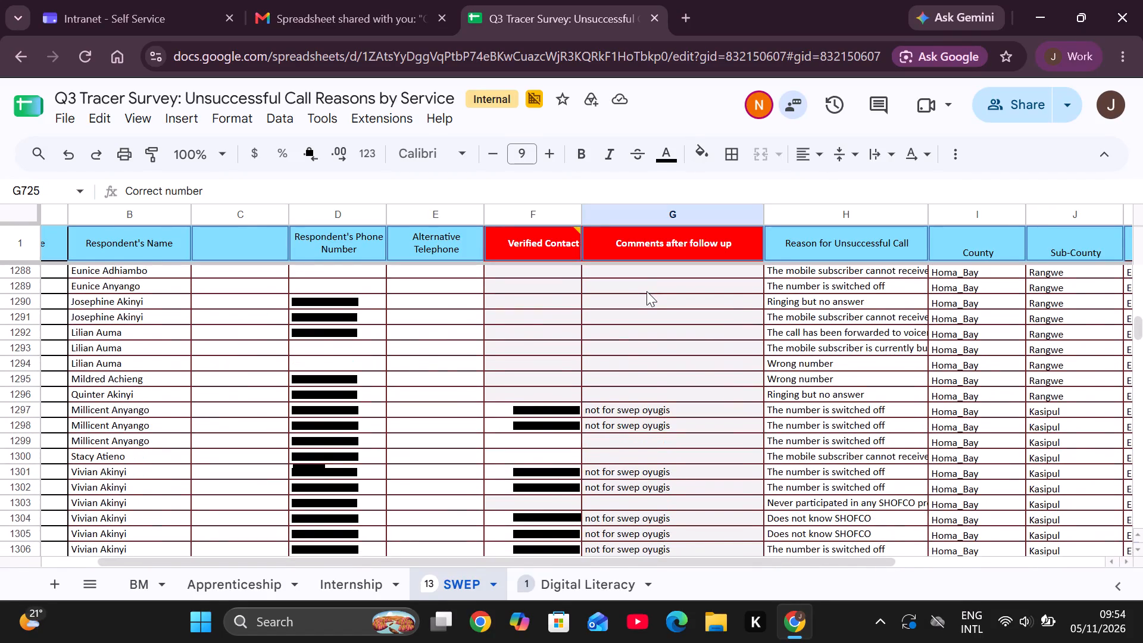
scroll(647, 291, down, 3)
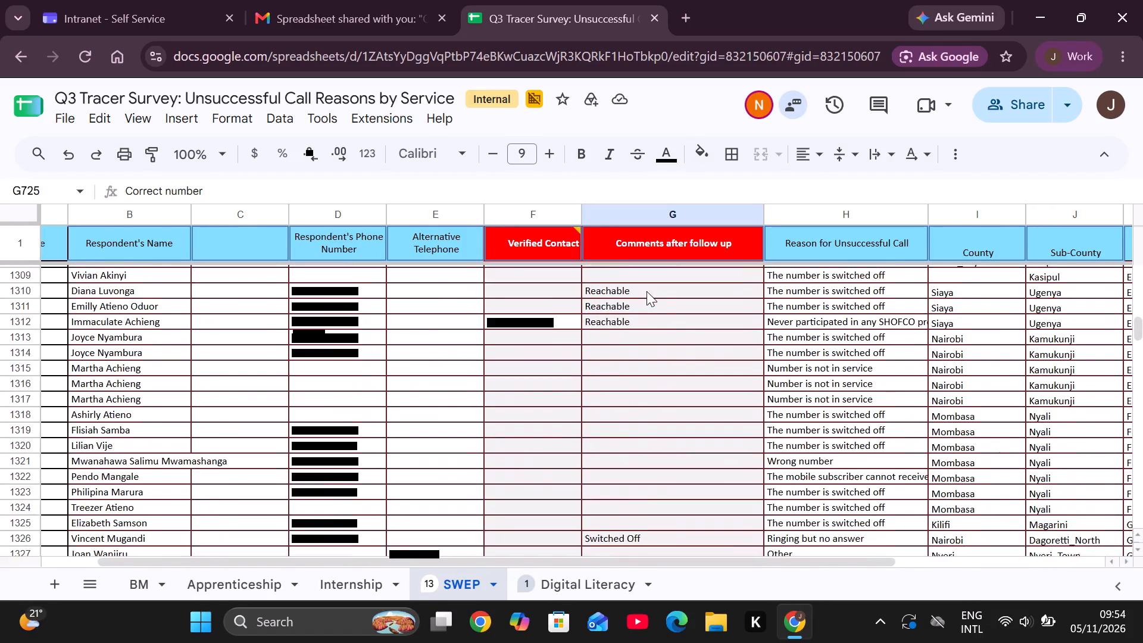
scroll(647, 291, up, 8)
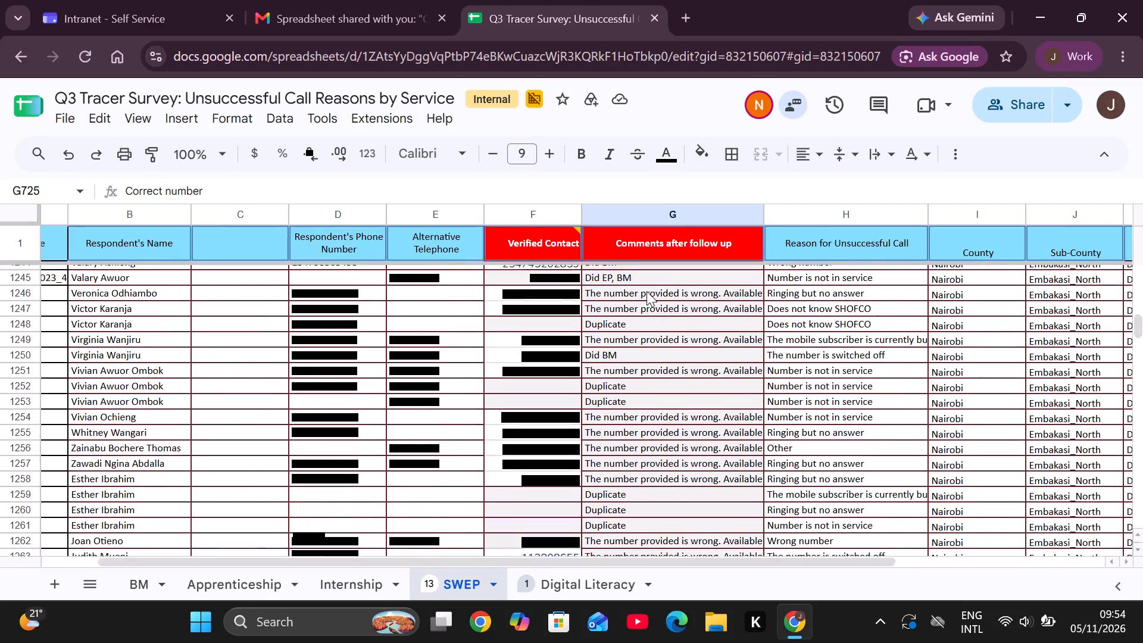
scroll(647, 291, down, 7)
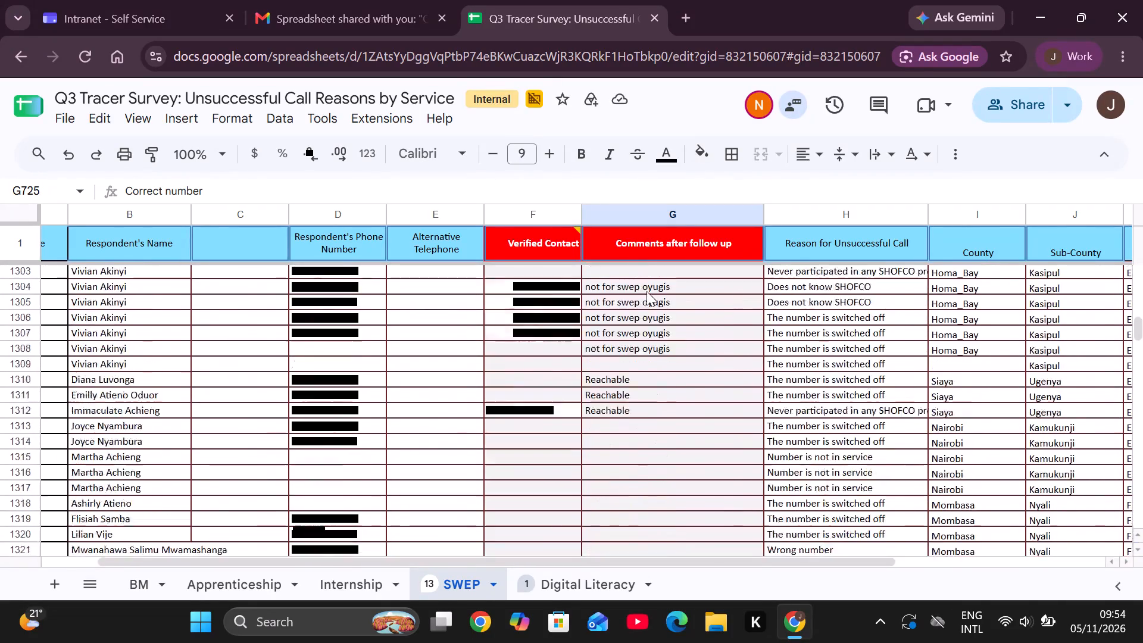
scroll(647, 291, down, 3)
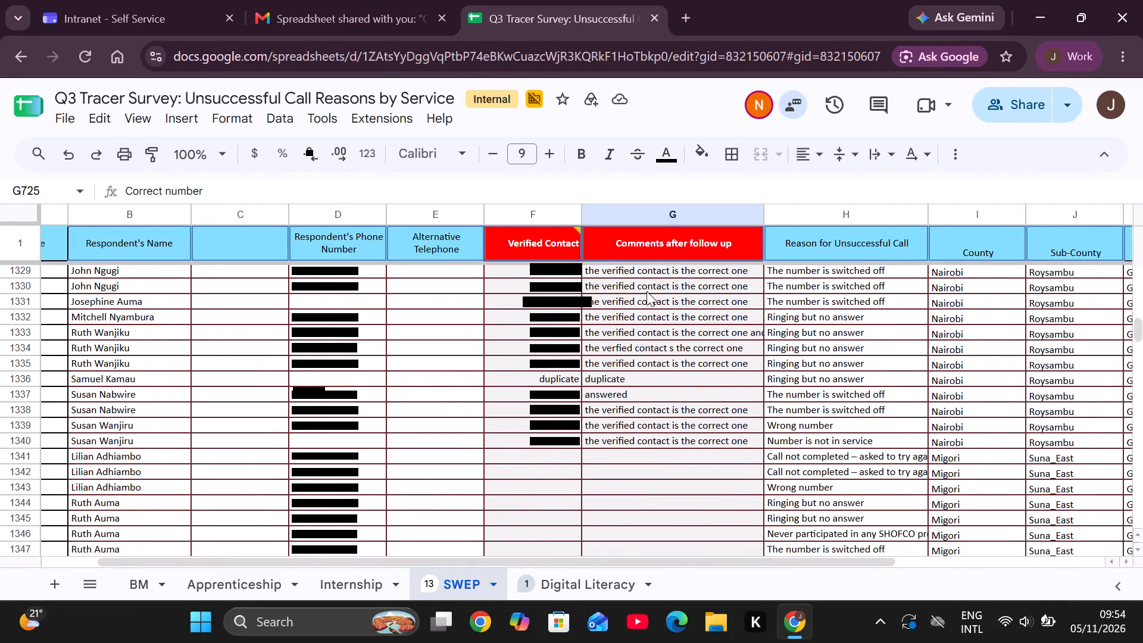
scroll(647, 291, down, 3)
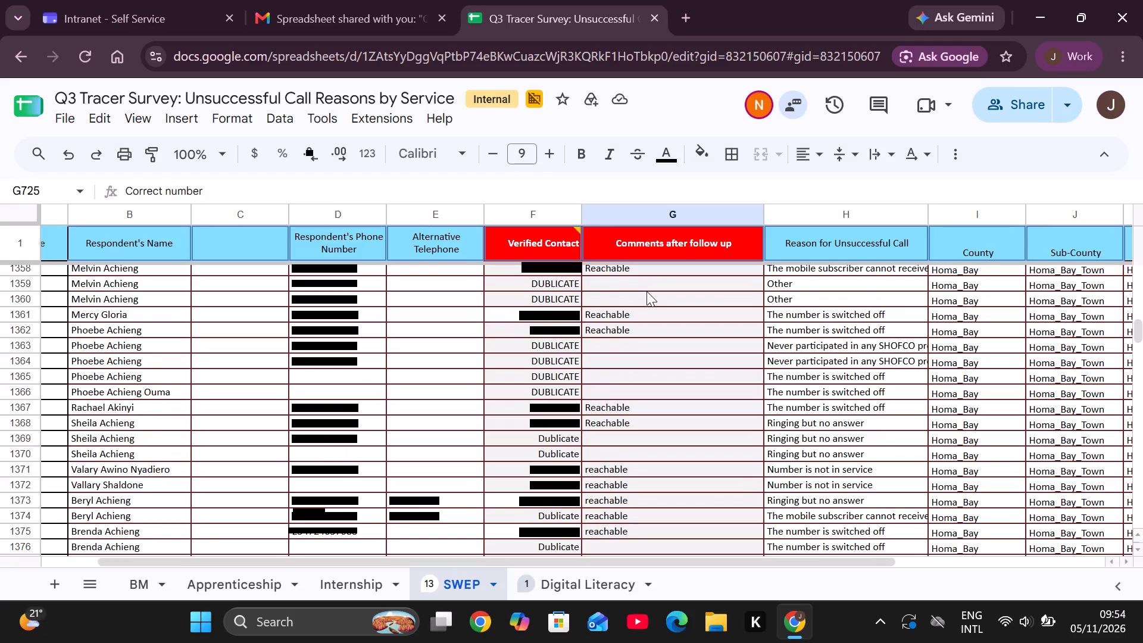
scroll(647, 291, down, 7)
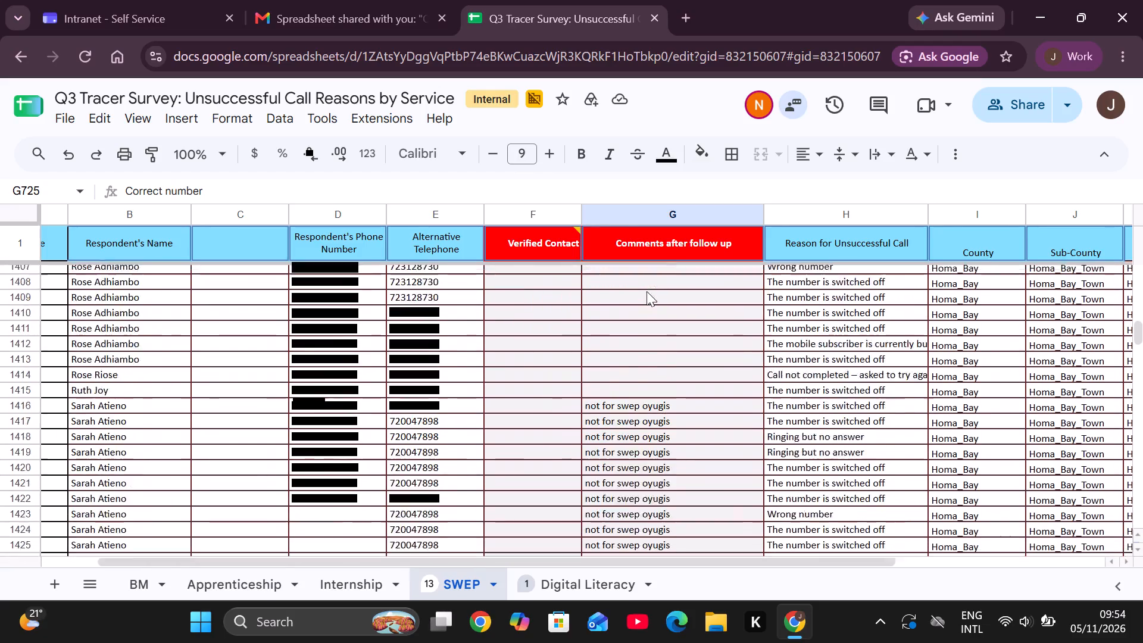
scroll(647, 291, down, 3)
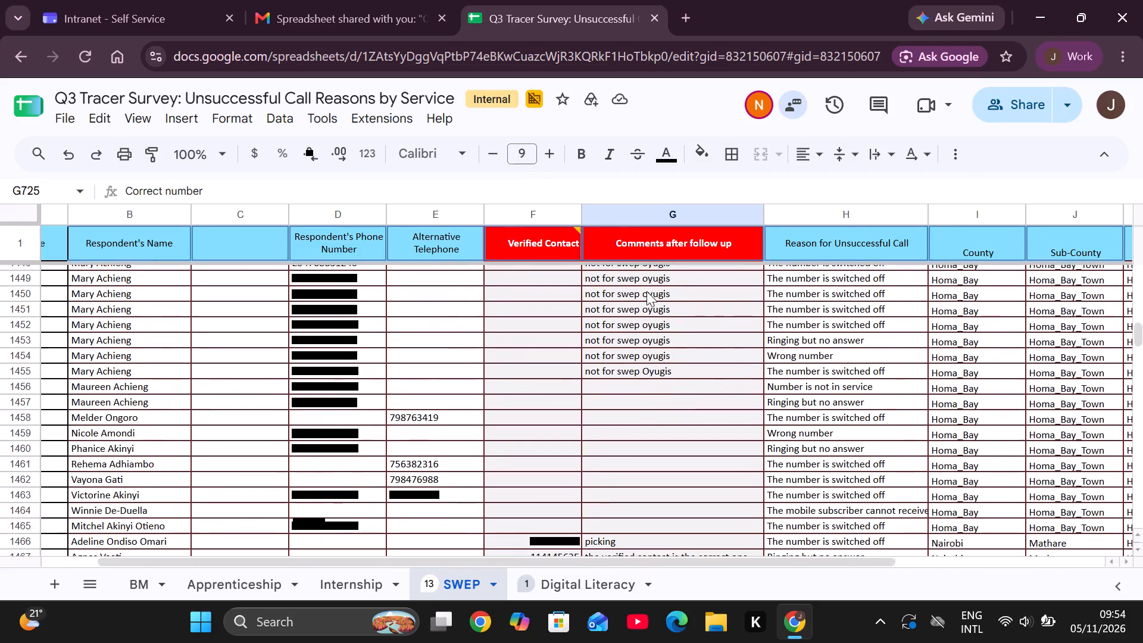
Look through the Mathare respondents in Nairobi for entries under Verified Contact and Comments after follow up.
scroll(647, 291, down, 3)
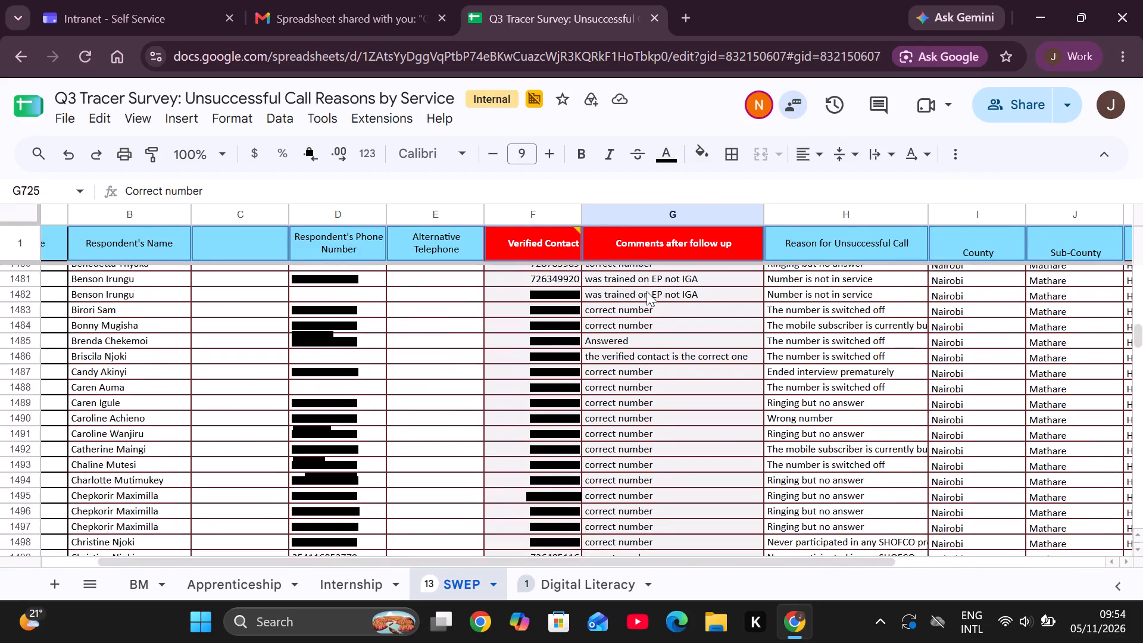
scroll(647, 291, down, 1)
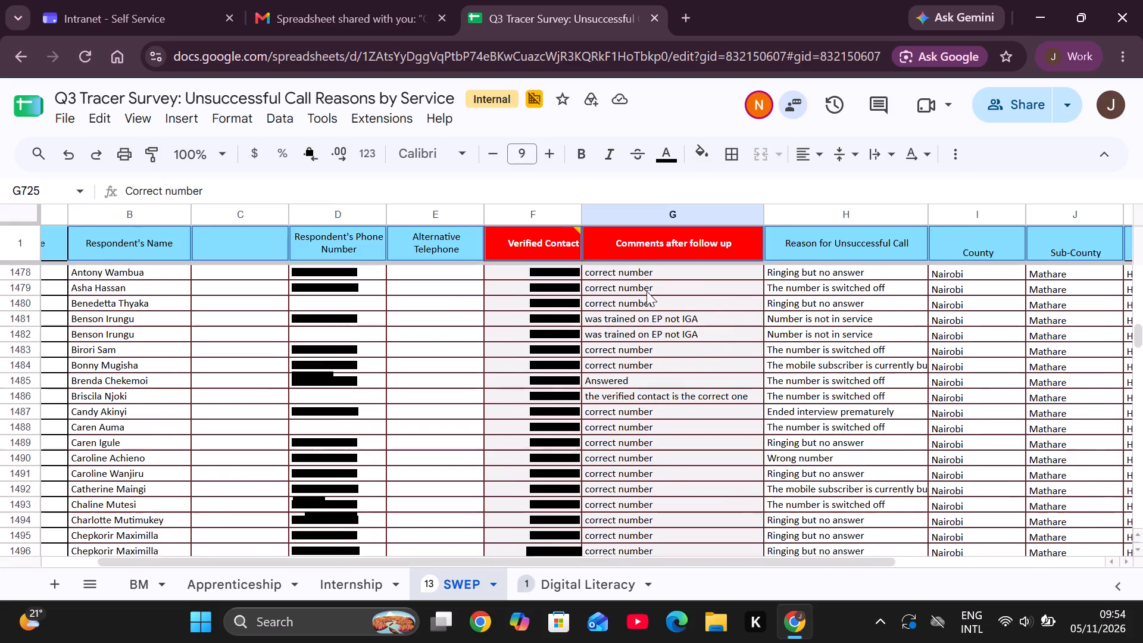
scroll(647, 291, down, 5)
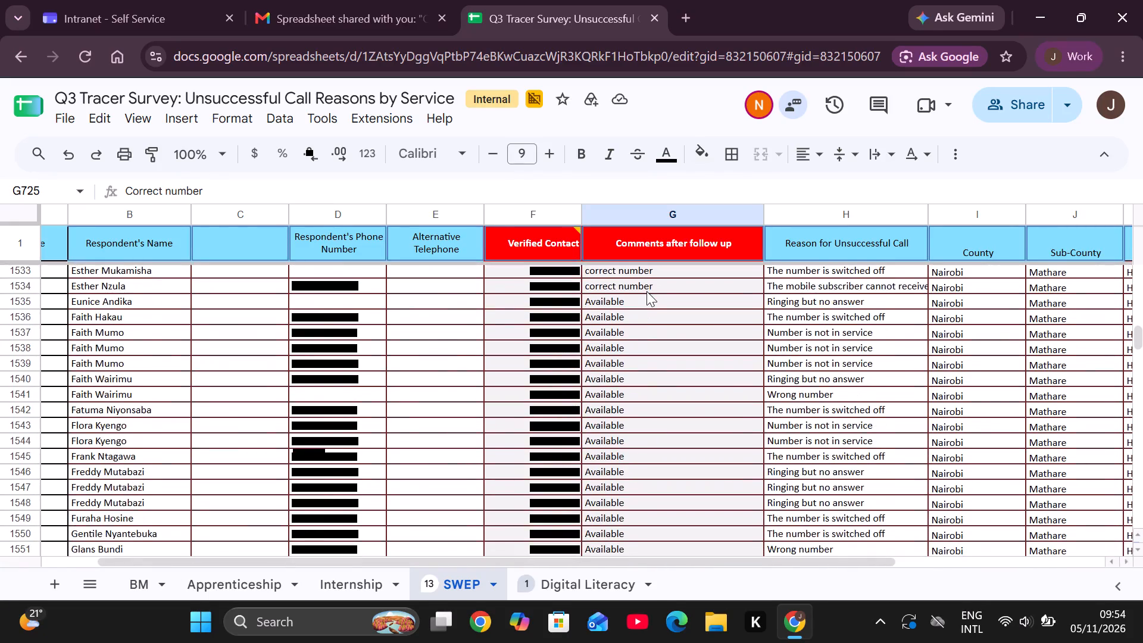
scroll(647, 291, down, 6)
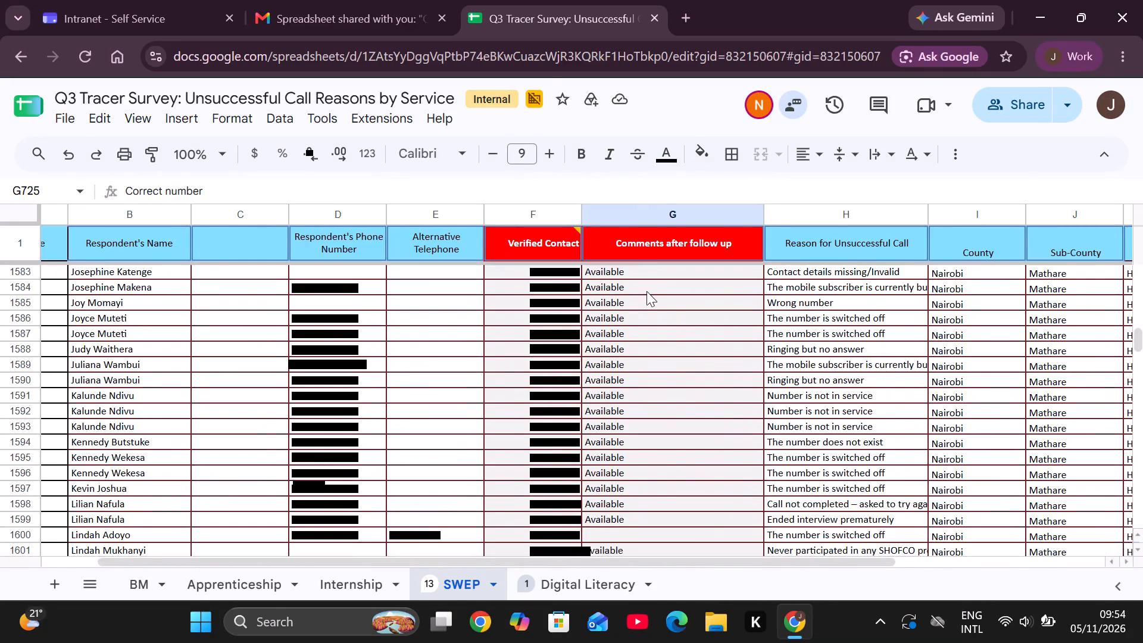
scroll(647, 291, down, 4)
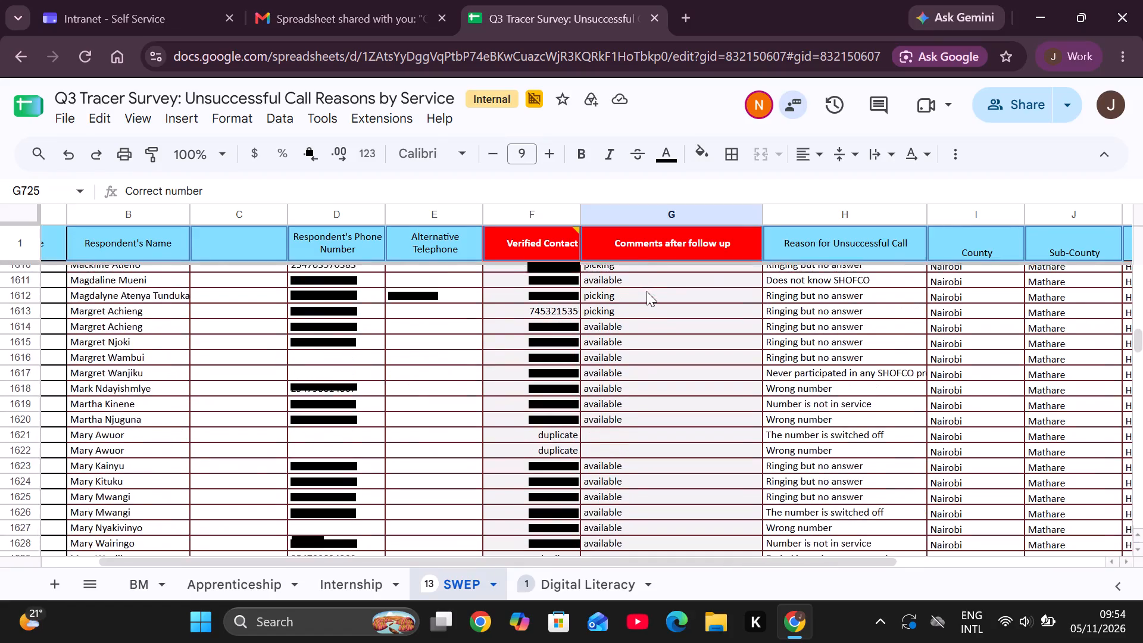
scroll(647, 291, down, 6)
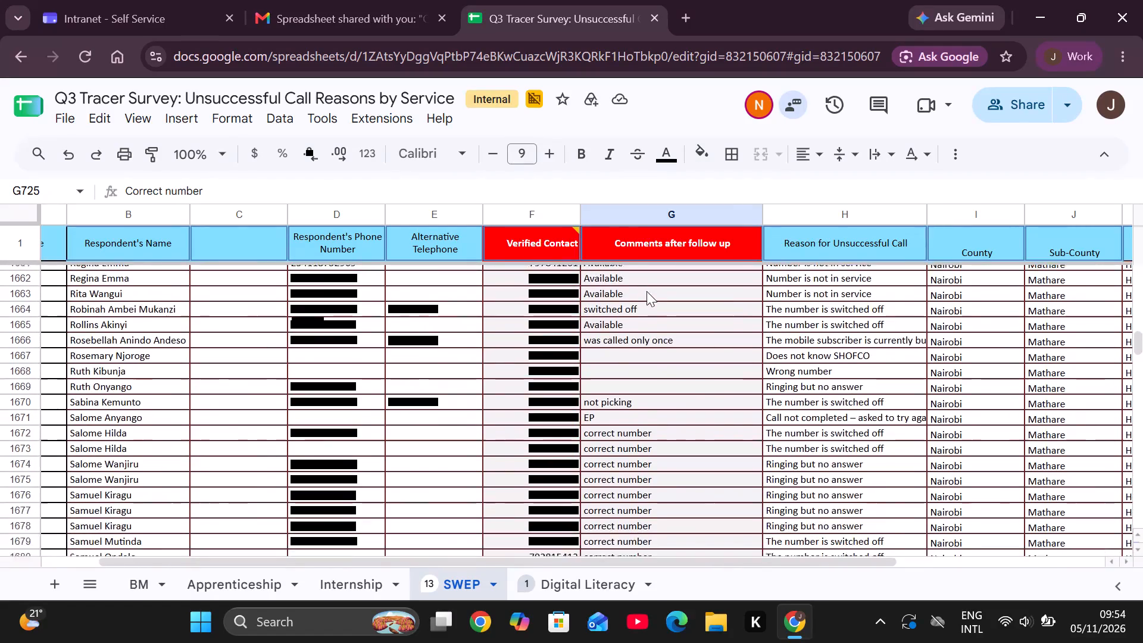
scroll(647, 291, down, 5)
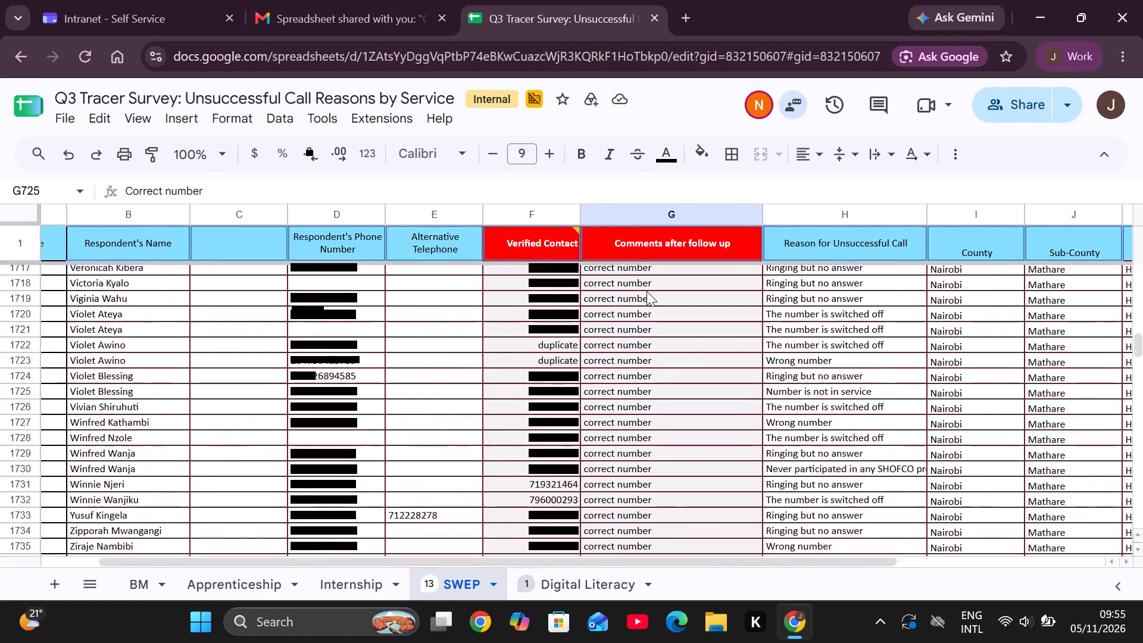
Check the follow-up comments from Kakamega's Ikolomani rows through Jomvu, Dagoretti North, Kisumu East, Kaloleni and Ndhiwa to Nakuru Town West.
scroll(647, 291, down, 2)
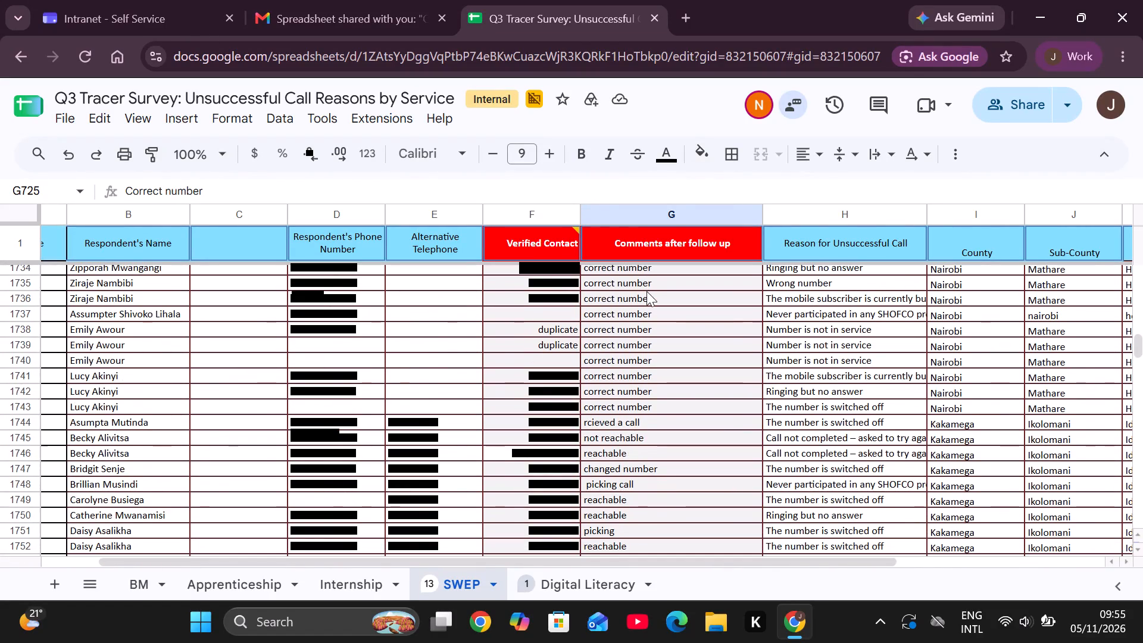
scroll(647, 291, down, 2)
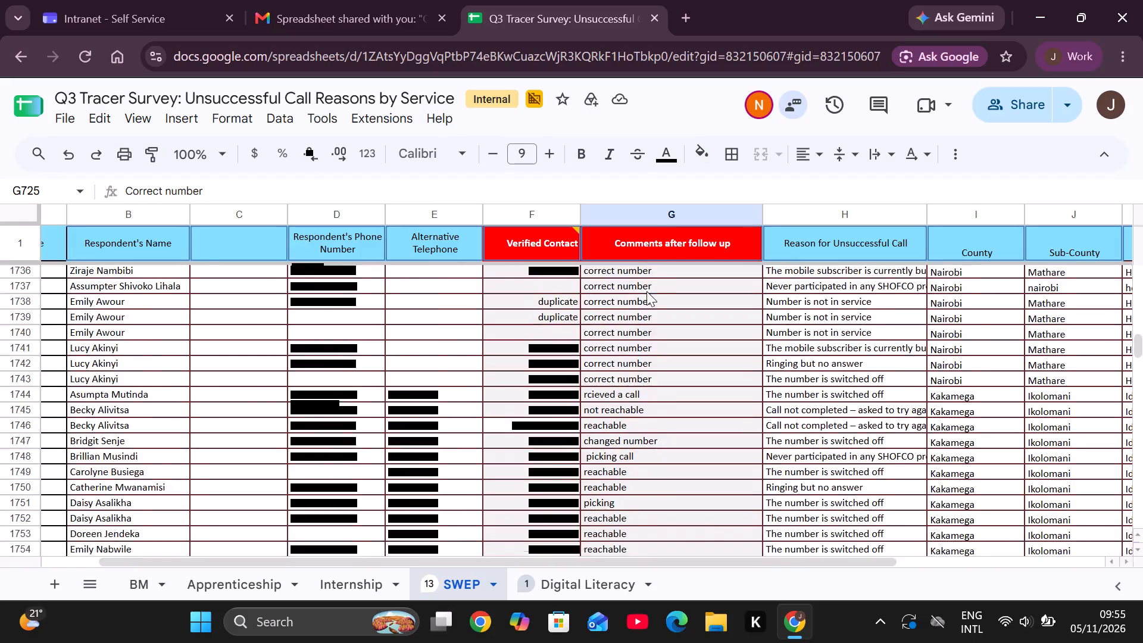
scroll(647, 291, down, 3)
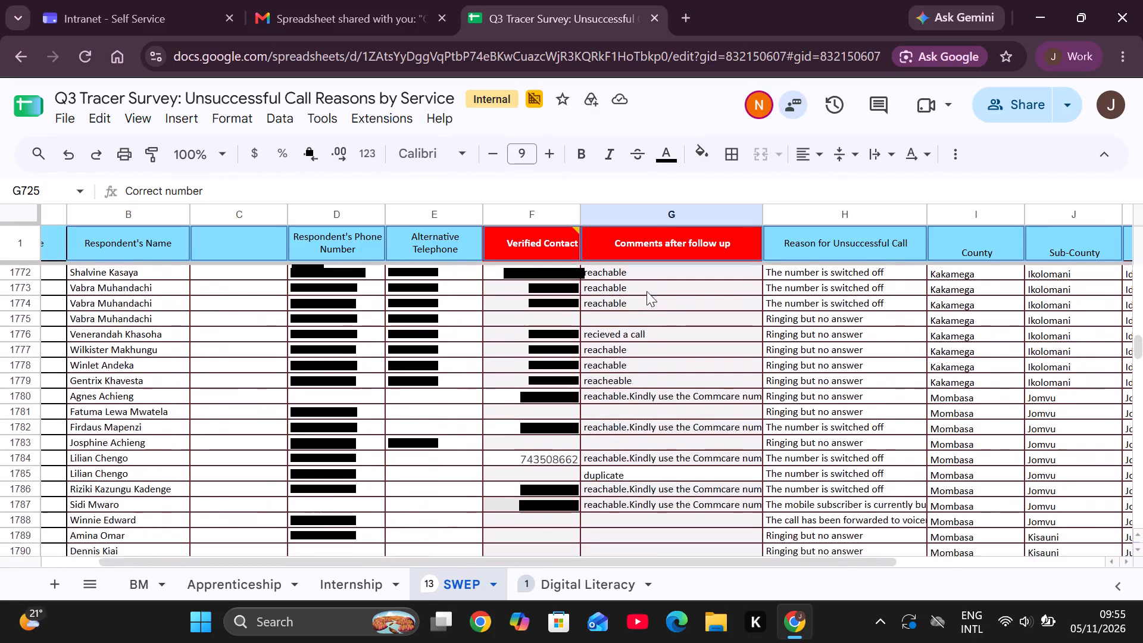
scroll(647, 291, down, 4)
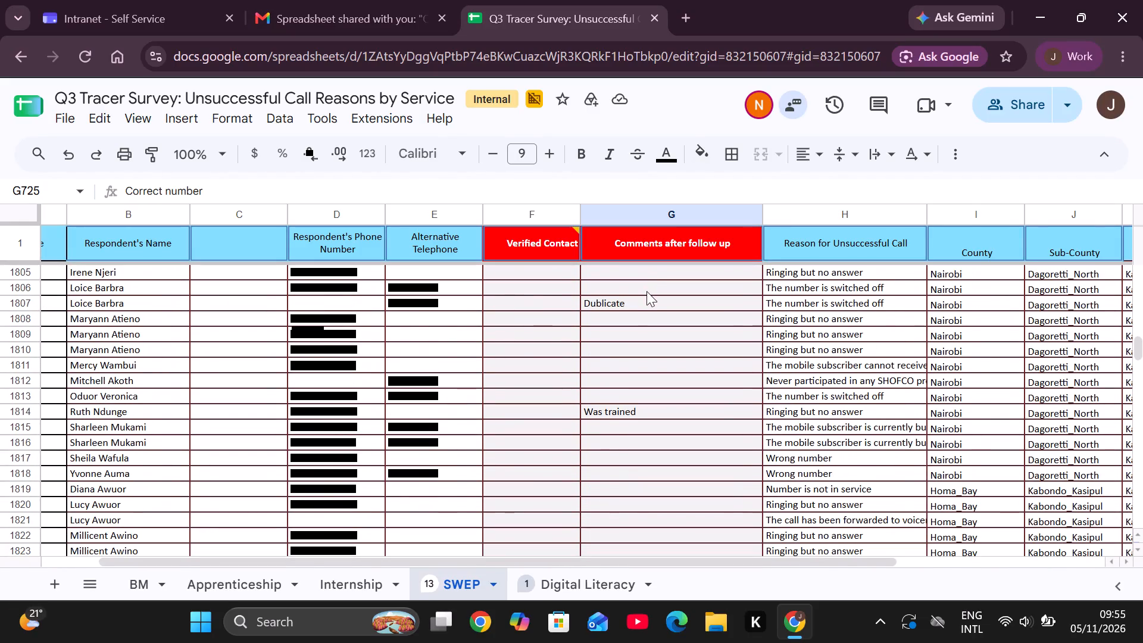
scroll(647, 291, down, 5)
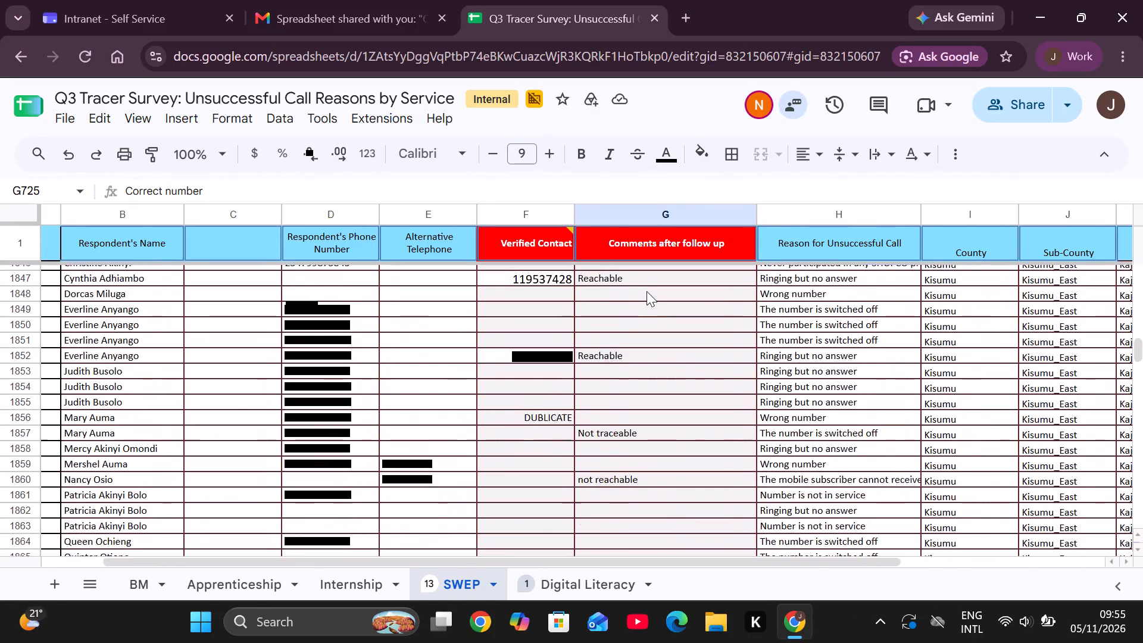
scroll(647, 291, down, 3)
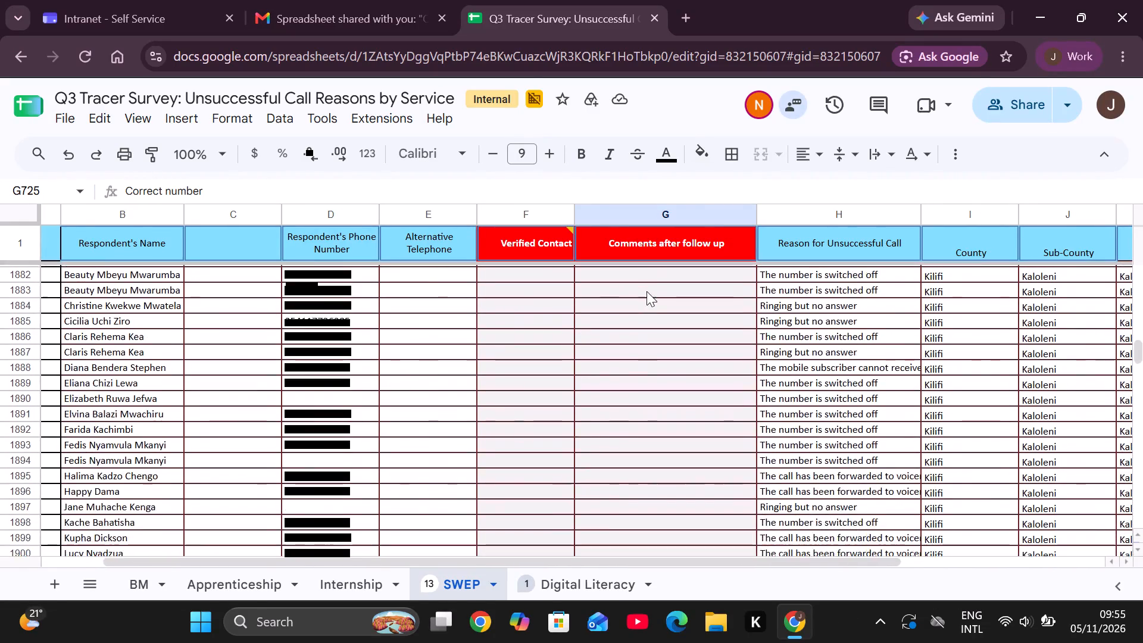
scroll(647, 291, down, 5)
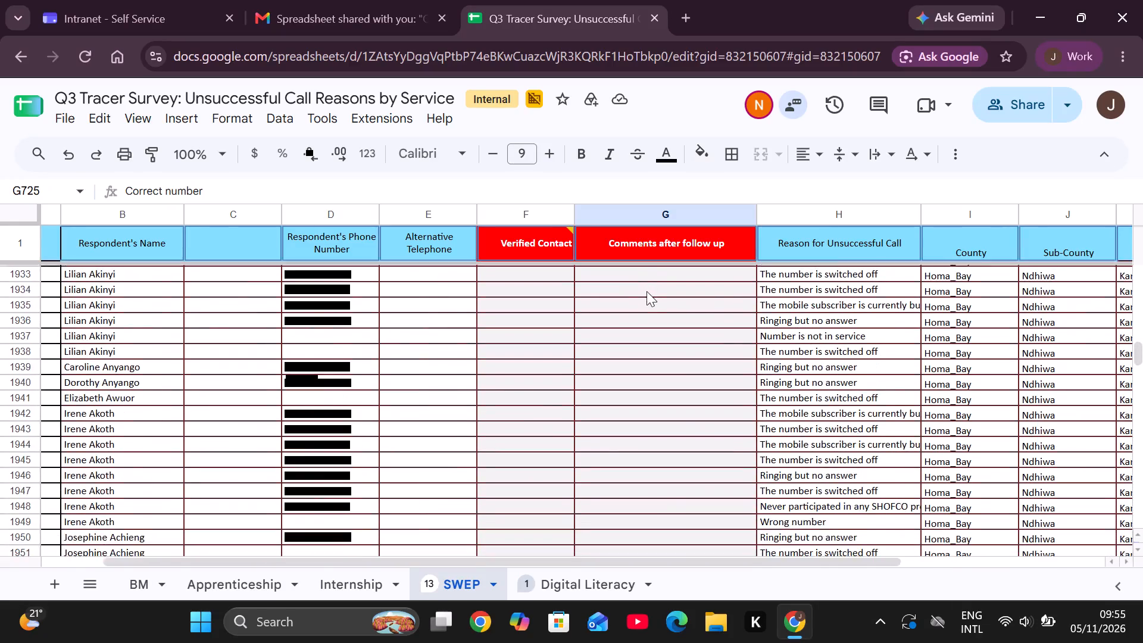
scroll(647, 291, down, 5)
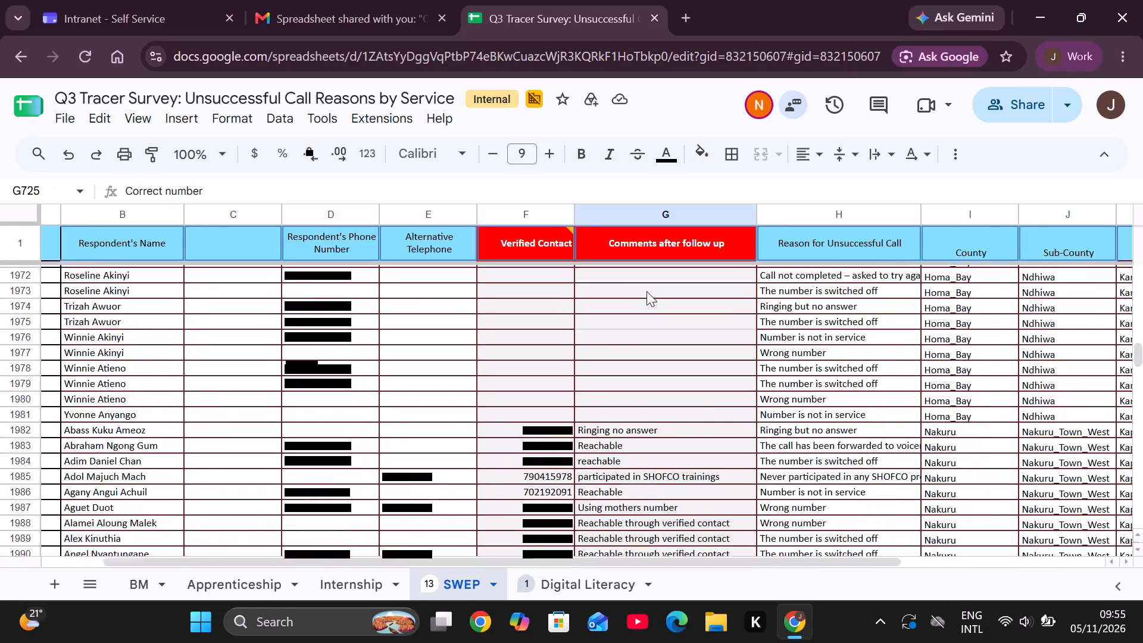
scroll(647, 291, down, 2)
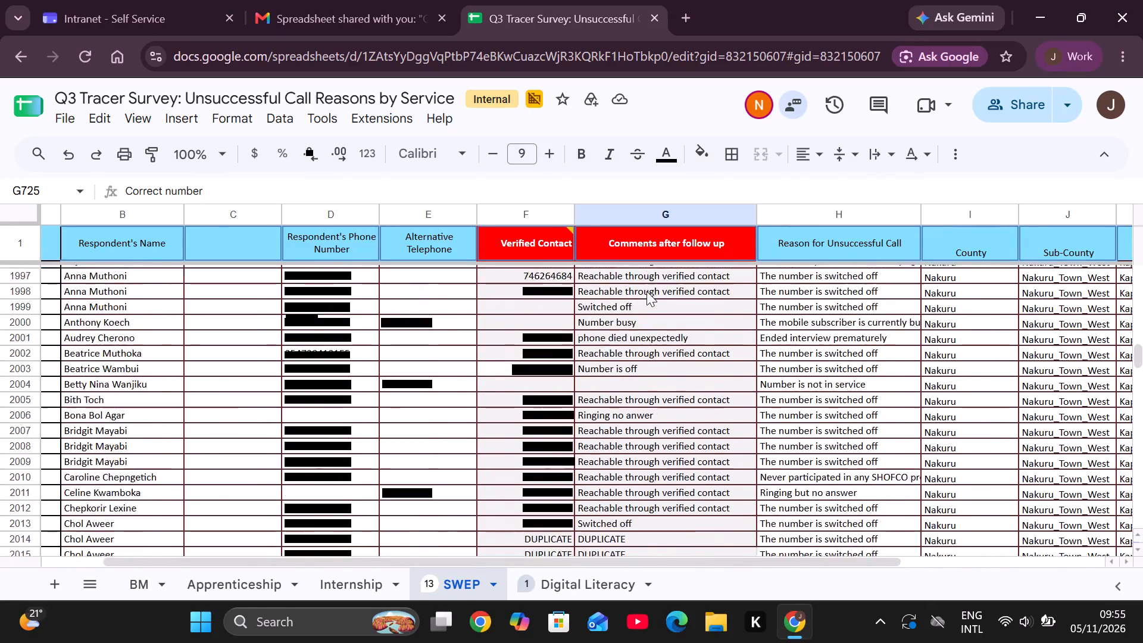
scroll(647, 291, down, 3)
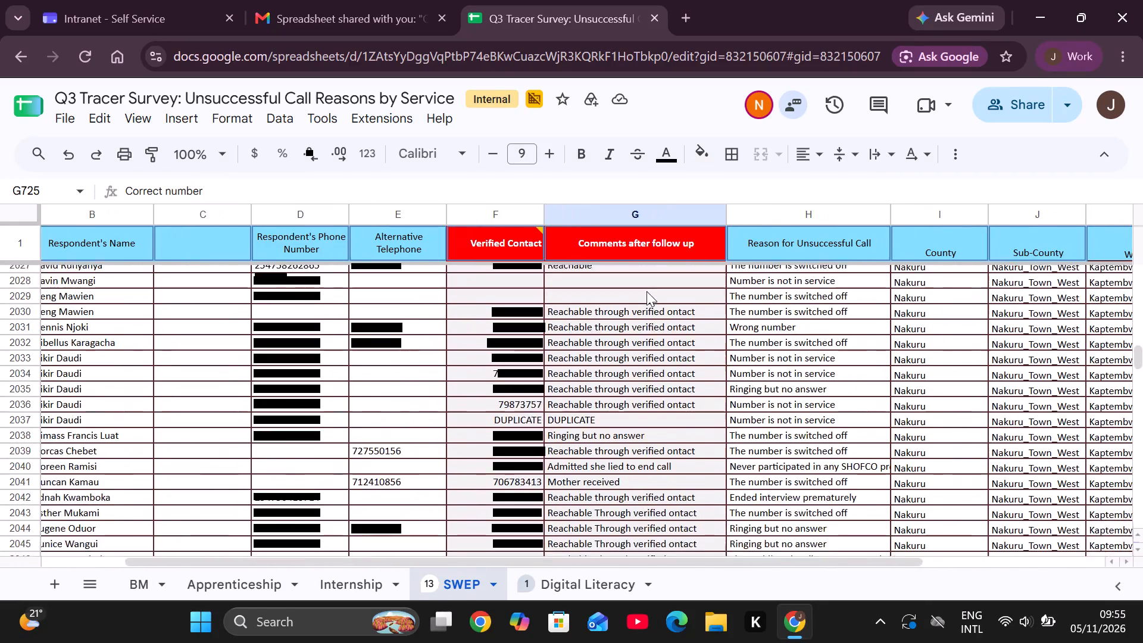
scroll(647, 291, down, 2)
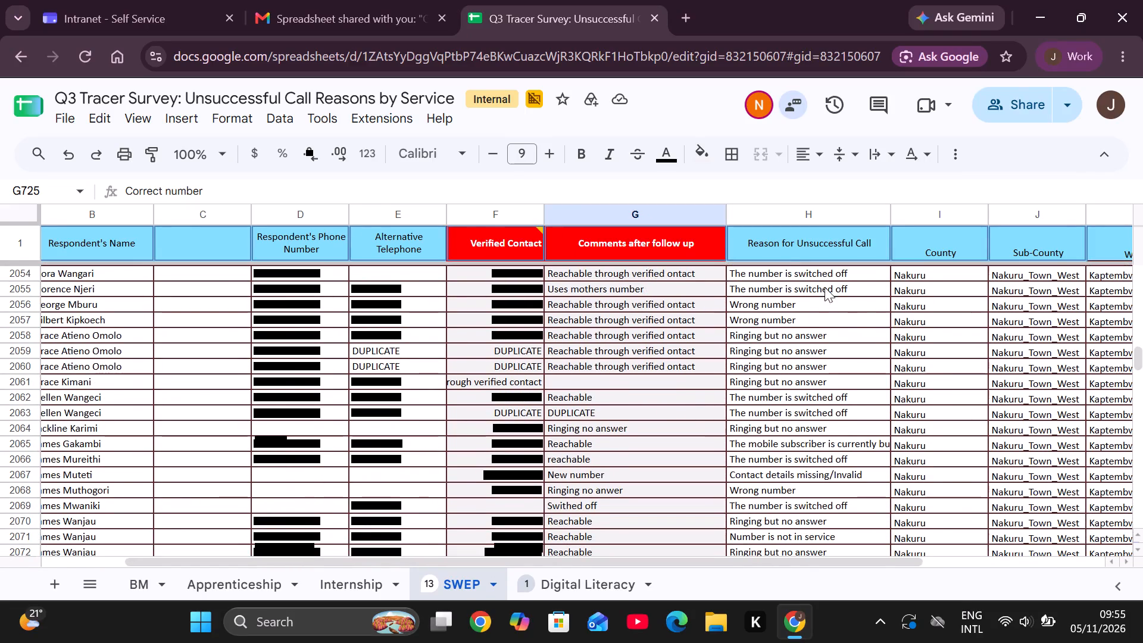
Check the follow-up entries for the Kaptembwo respondents in Nakuru Town West and the Kasgunga respondents in Mbita.
scroll(1050, 397, down, 1)
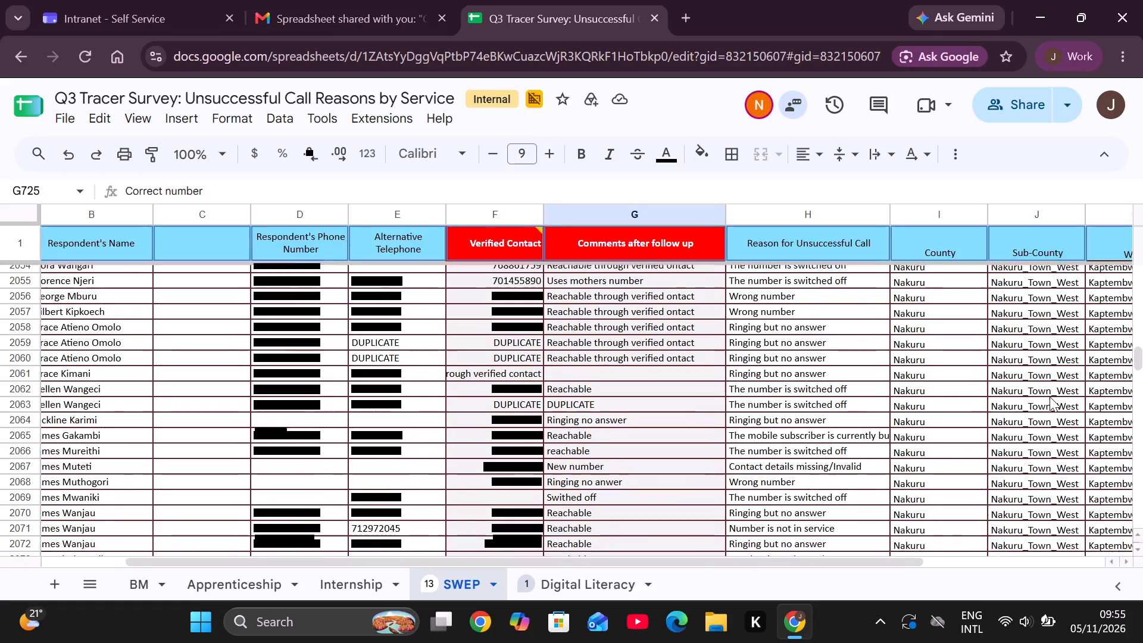
scroll(1050, 397, down, 3)
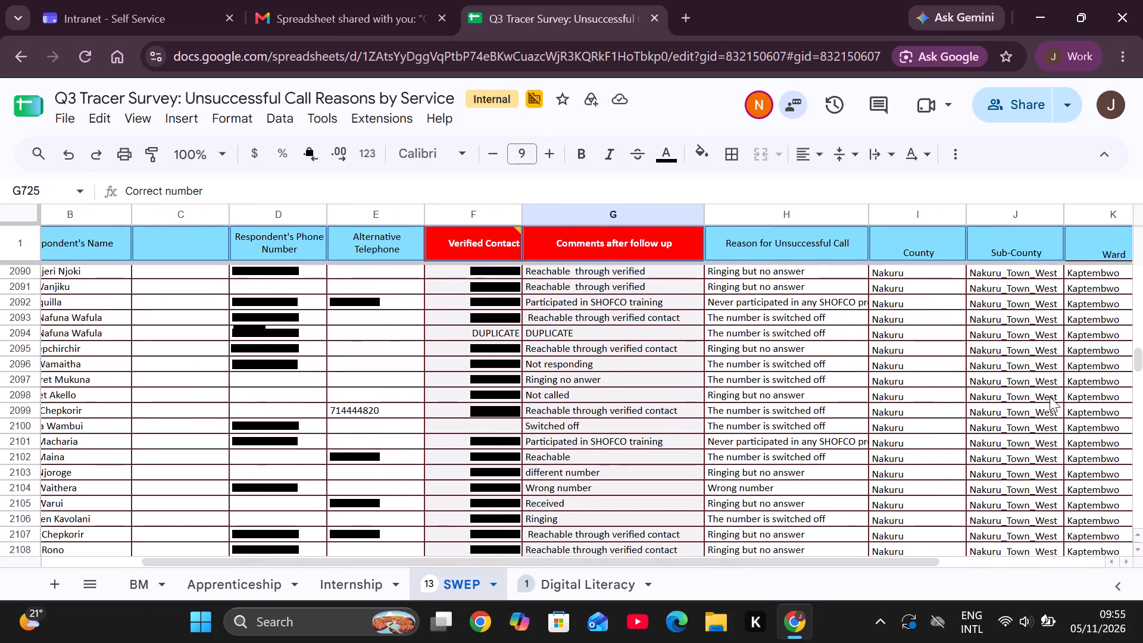
scroll(1050, 397, down, 4)
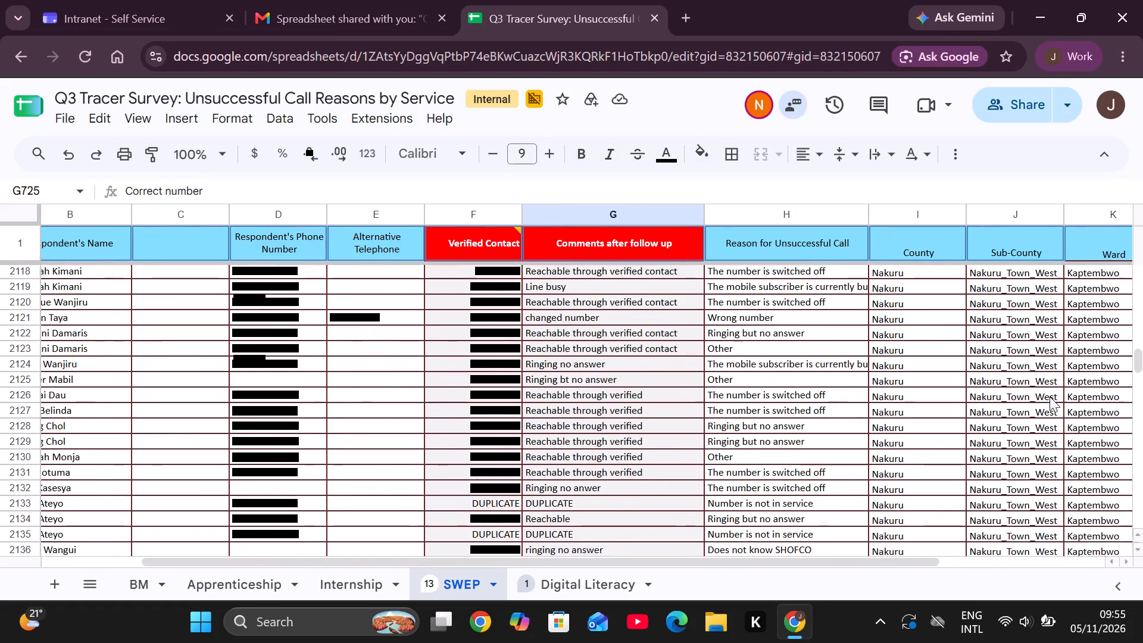
scroll(1050, 397, down, 5)
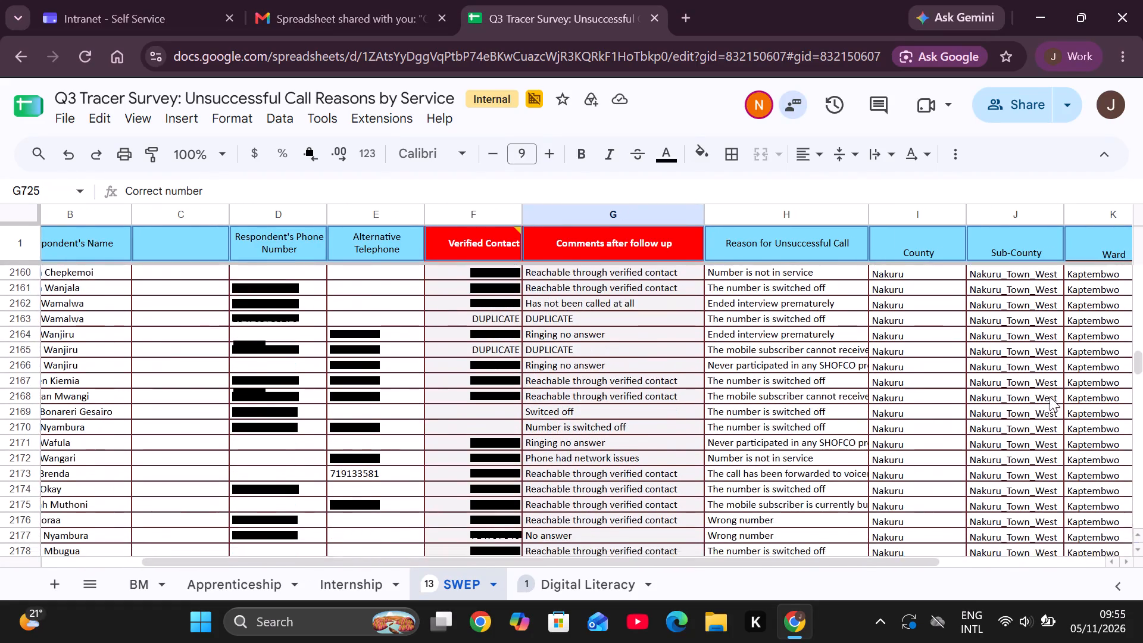
scroll(1050, 397, down, 3)
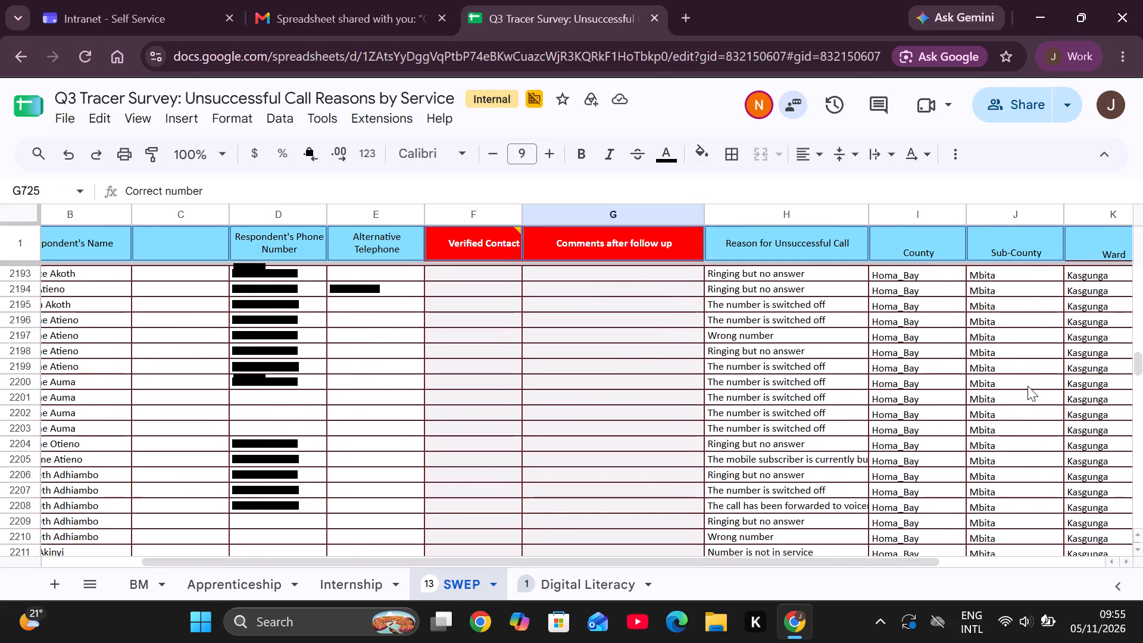
scroll(1027, 384, down, 4)
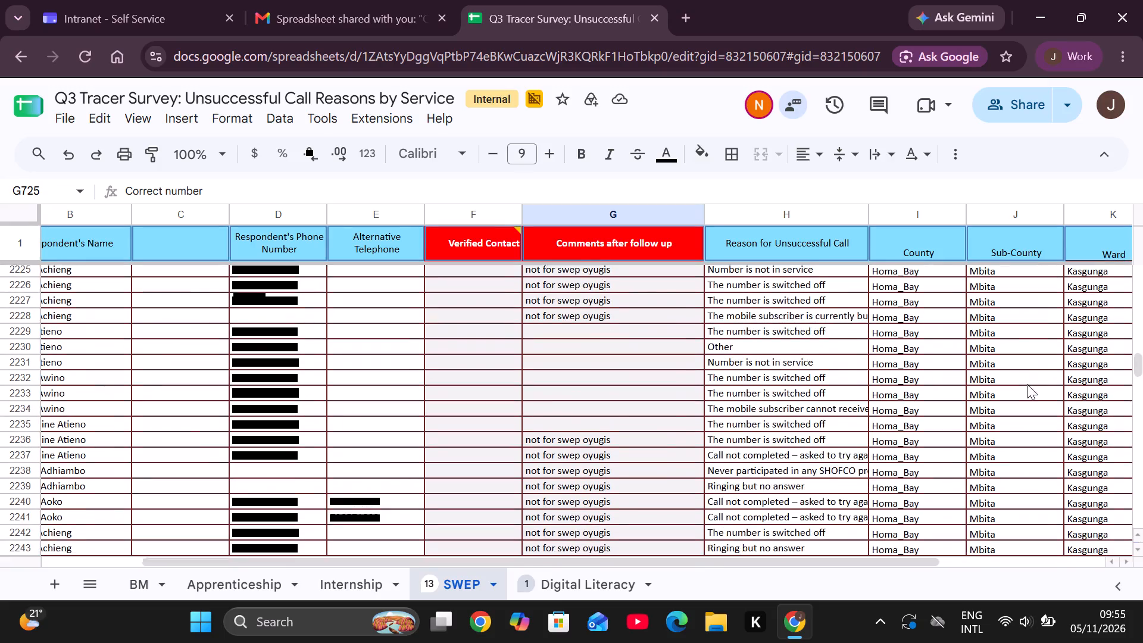
scroll(1027, 384, down, 2)
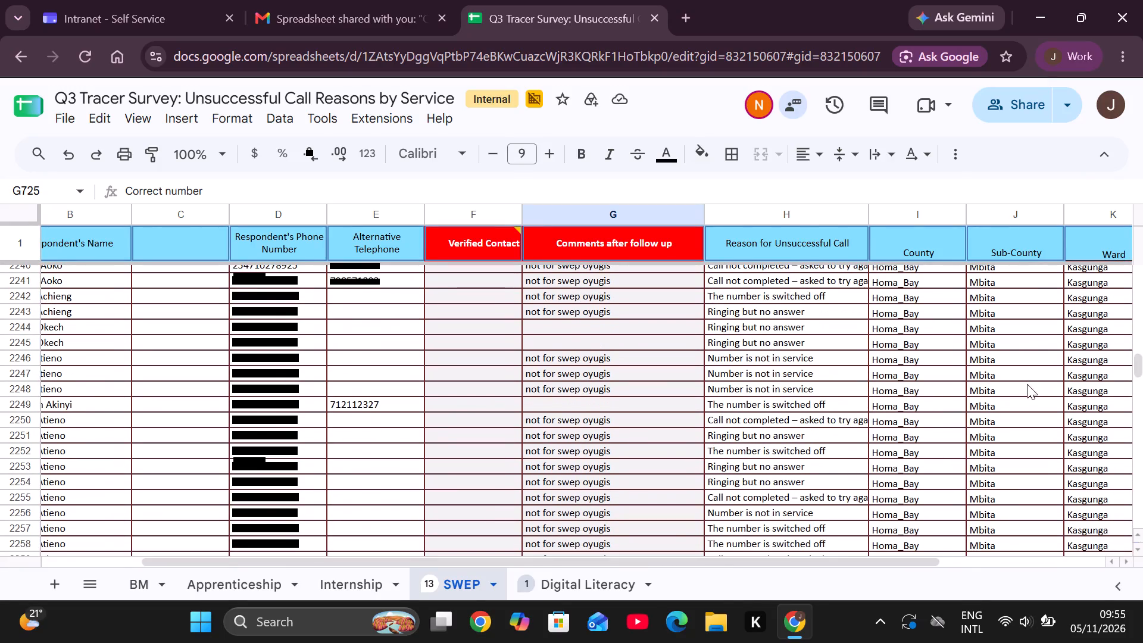
scroll(1027, 384, down, 2)
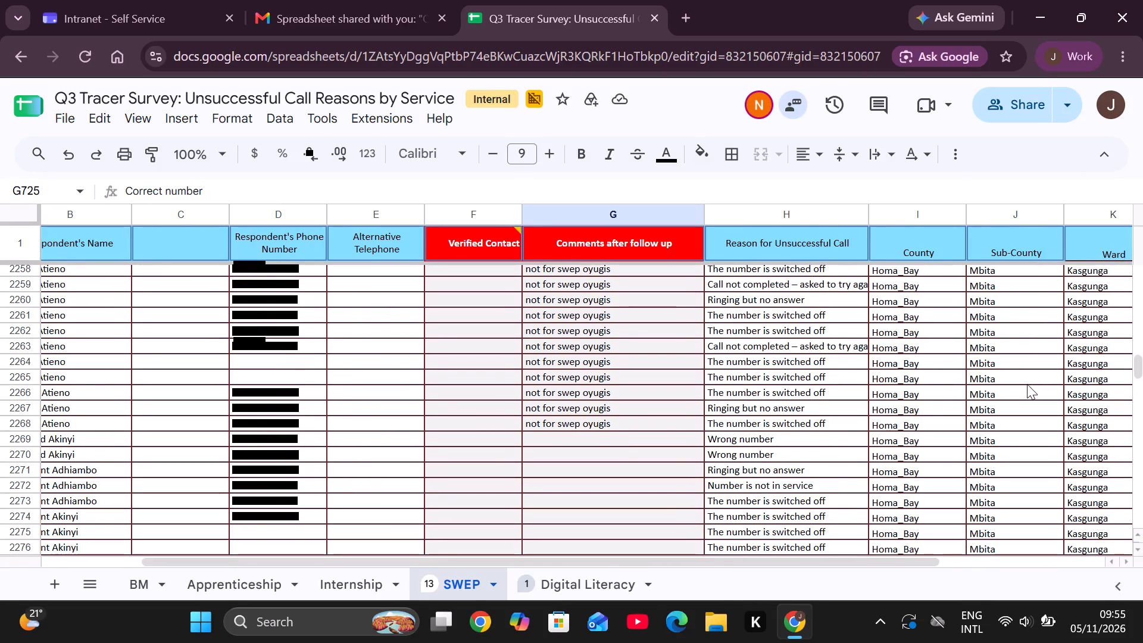
scroll(1027, 384, down, 2)
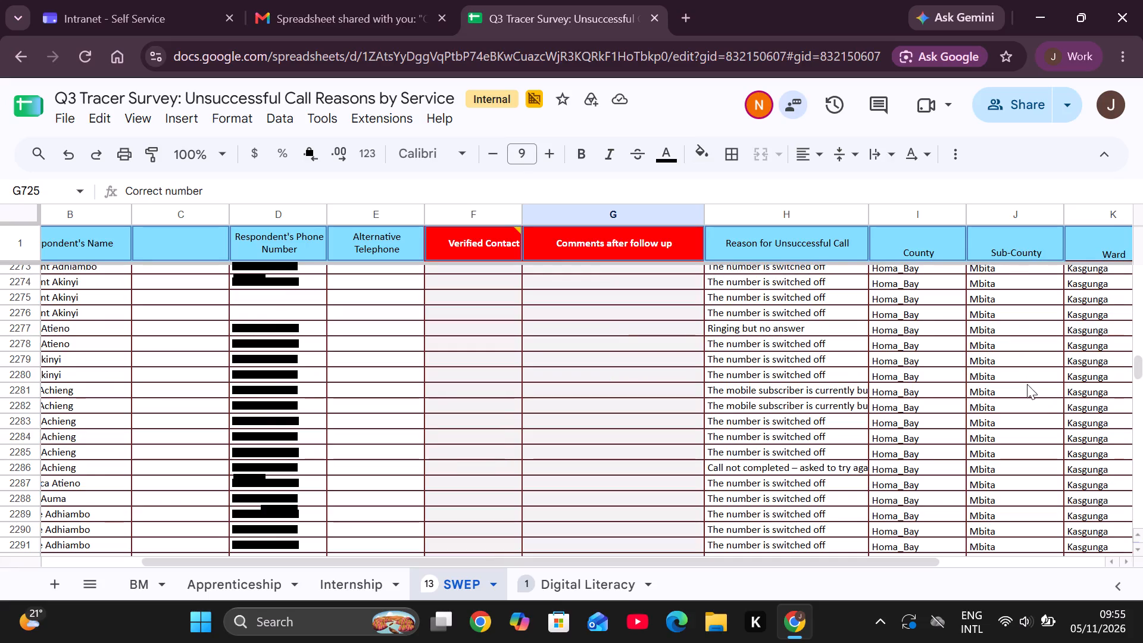
Check the follow-up entries from Kawangware in Dagoretti North through Kilifi North, Karachuonyo, Nyando and Ruaraka to Kwa Njenga in Embakasi South.
scroll(1027, 384, down, 2)
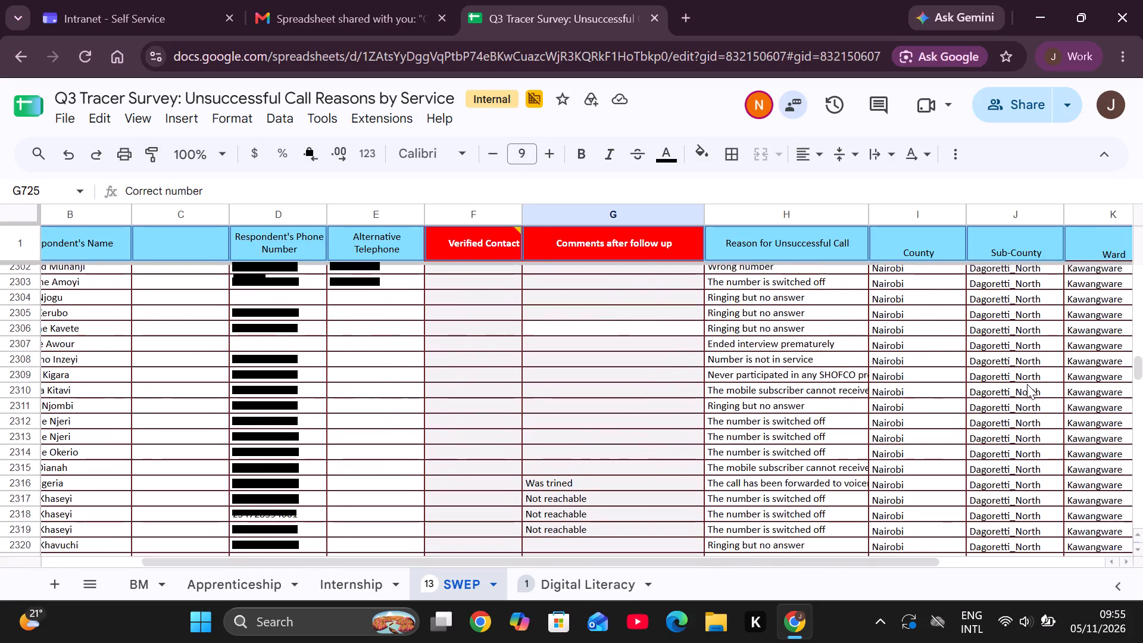
scroll(1027, 384, down, 1)
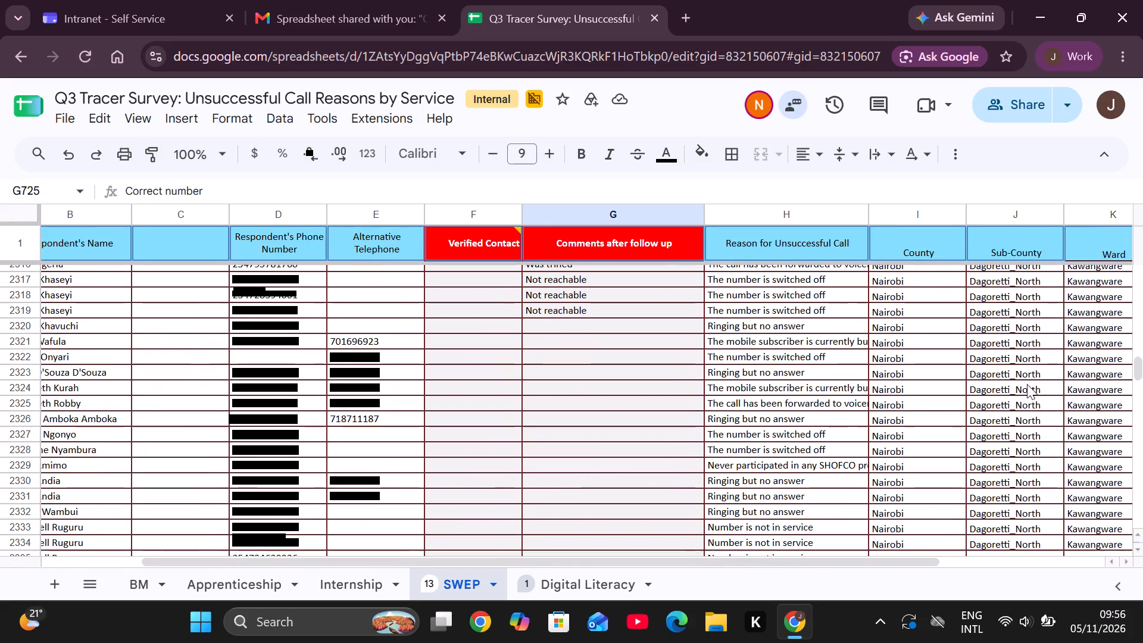
scroll(1027, 384, down, 4)
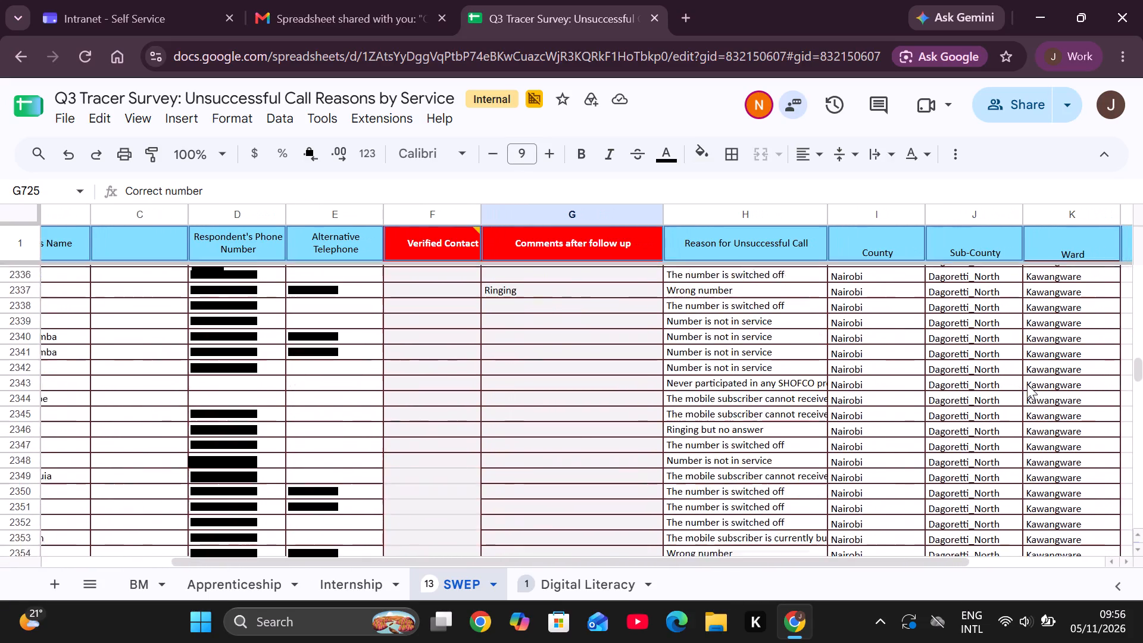
scroll(1027, 384, down, 7)
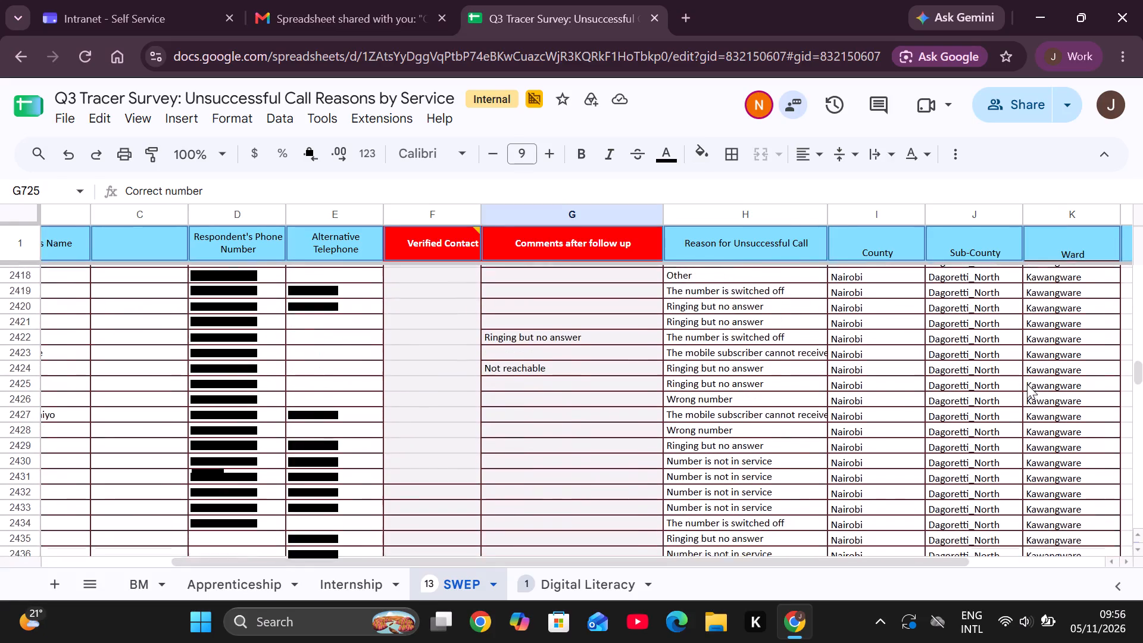
scroll(1027, 384, down, 4)
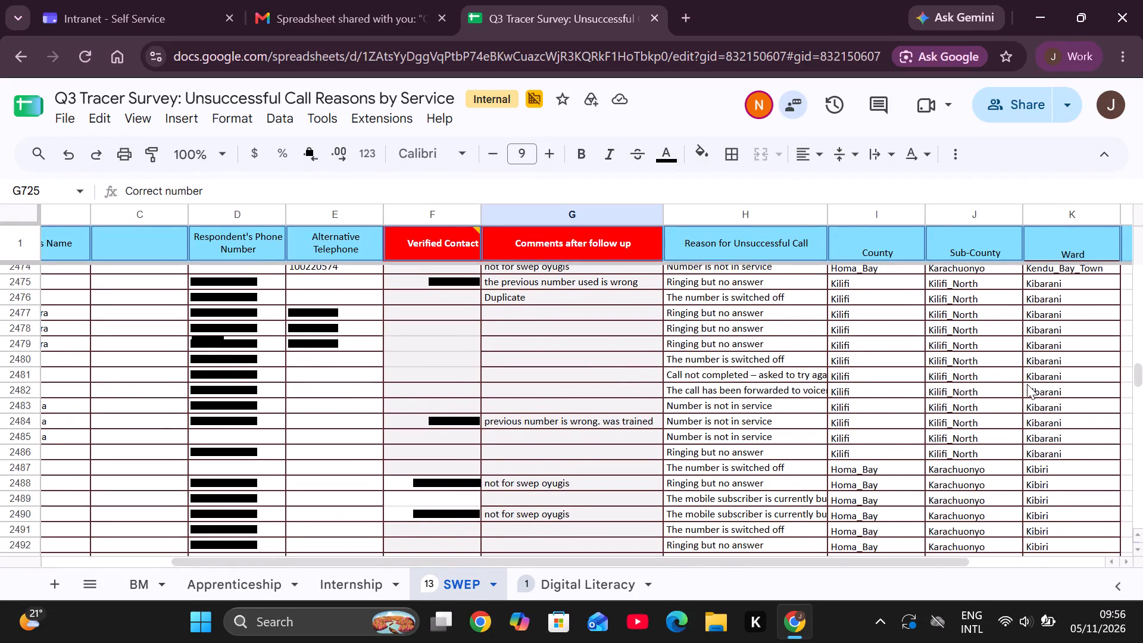
scroll(1027, 384, down, 2)
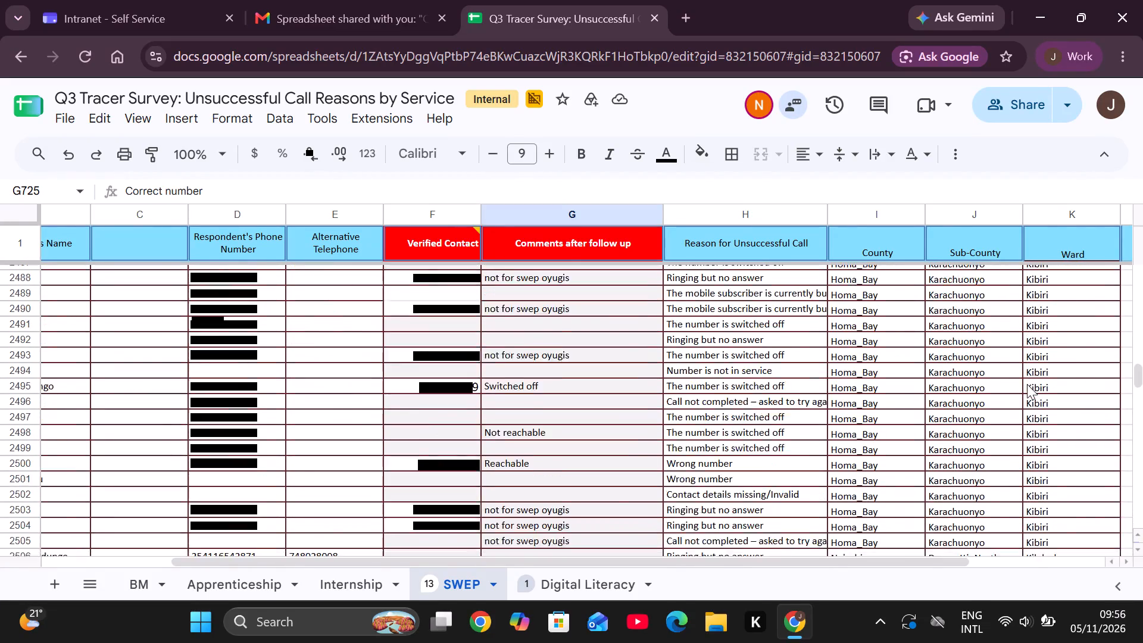
scroll(1027, 384, down, 1)
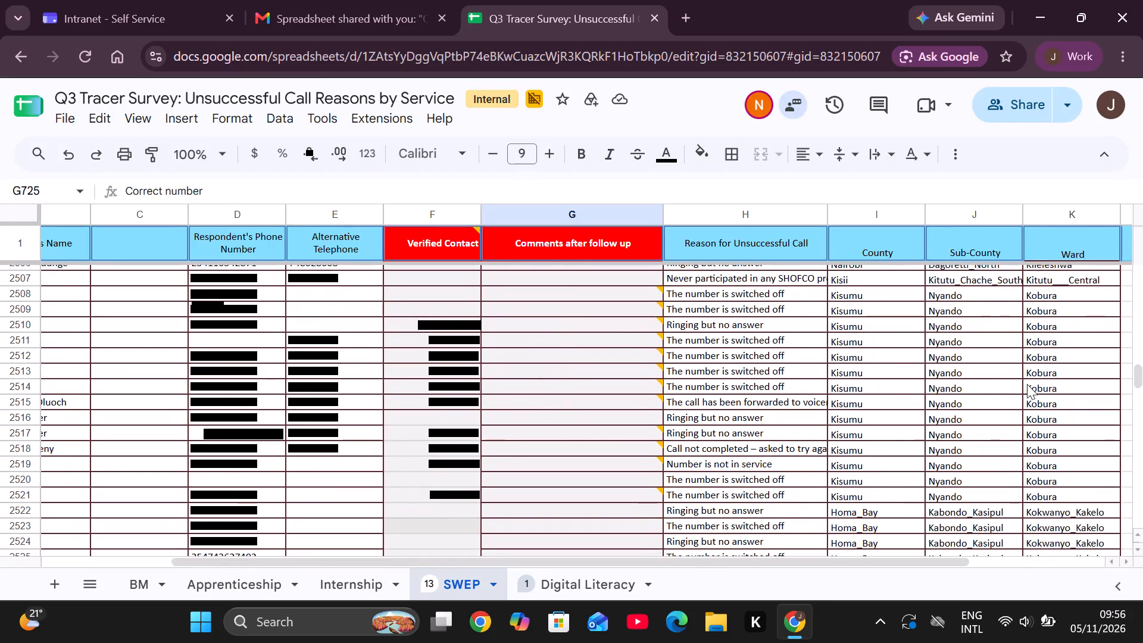
scroll(1027, 384, down, 2)
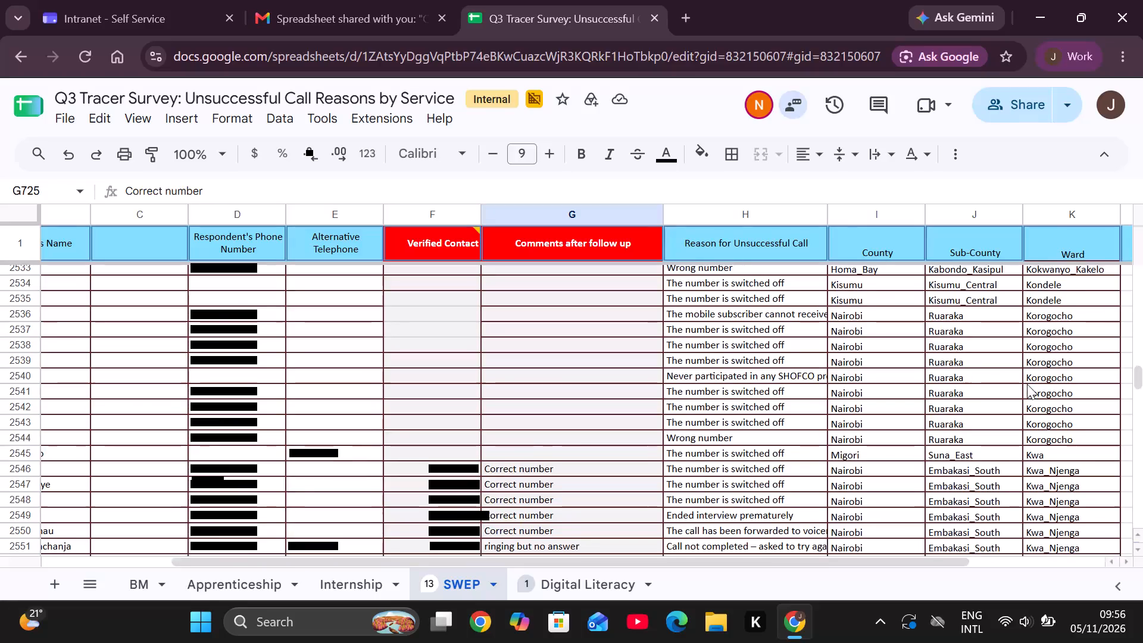
scroll(1027, 384, down, 2)
Set the follow-up comment in row 2551, a SWEP Tailoring respondent in Embakasi South, to "Available in the evening".
scroll(1027, 384, up, 1)
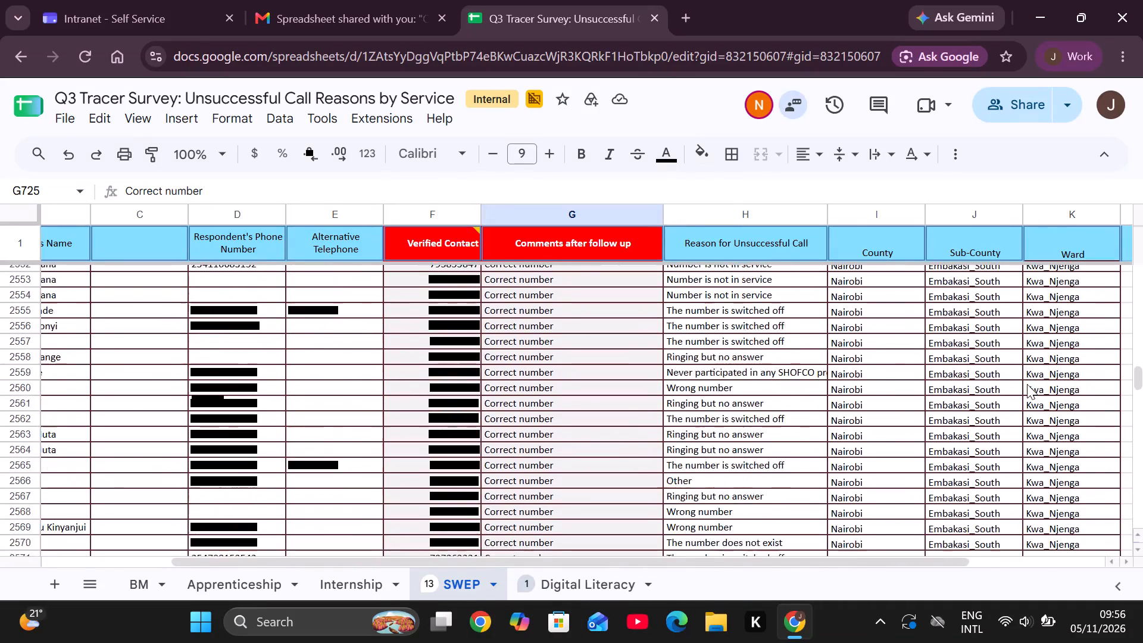
scroll(1027, 384, up, 3)
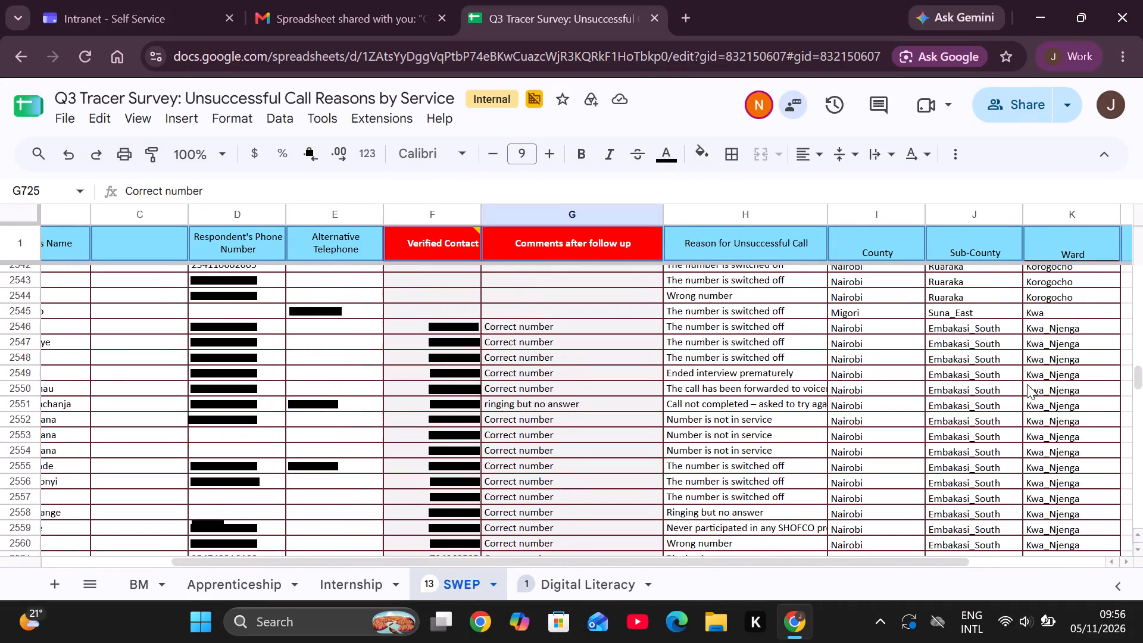
scroll(1027, 384, up, 1)
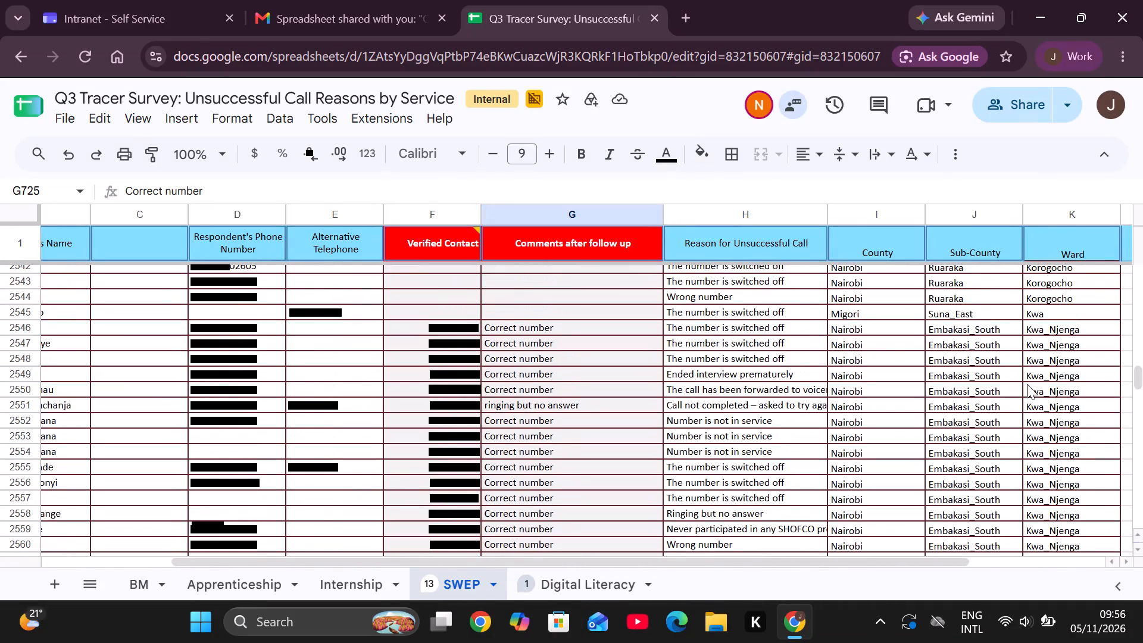
scroll(1027, 384, right, 1)
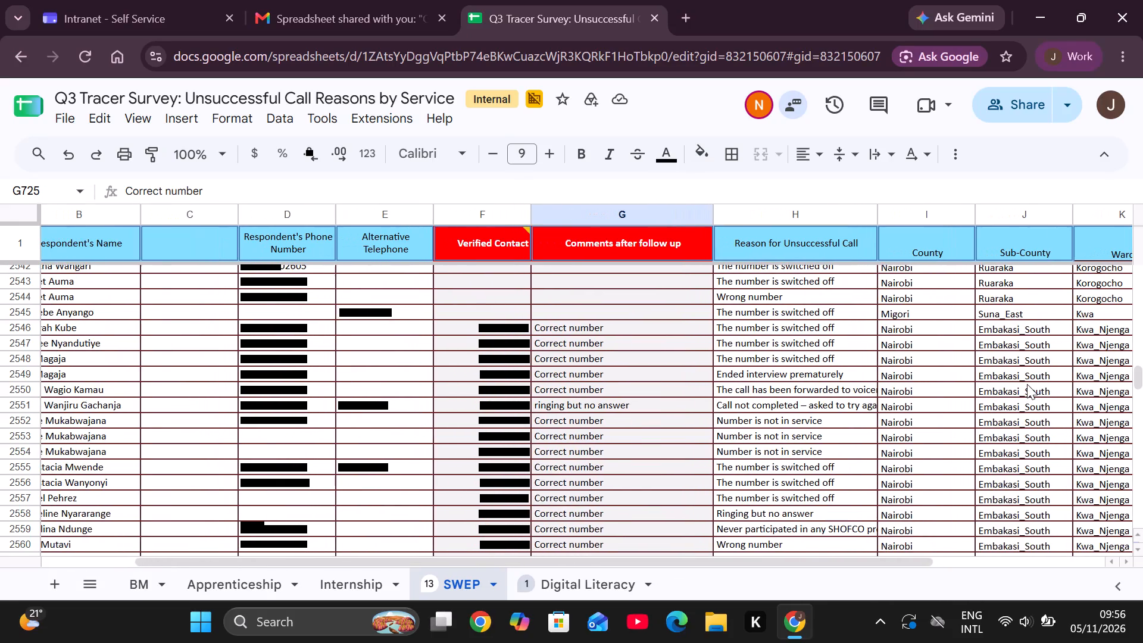
scroll(1027, 384, right, 2)
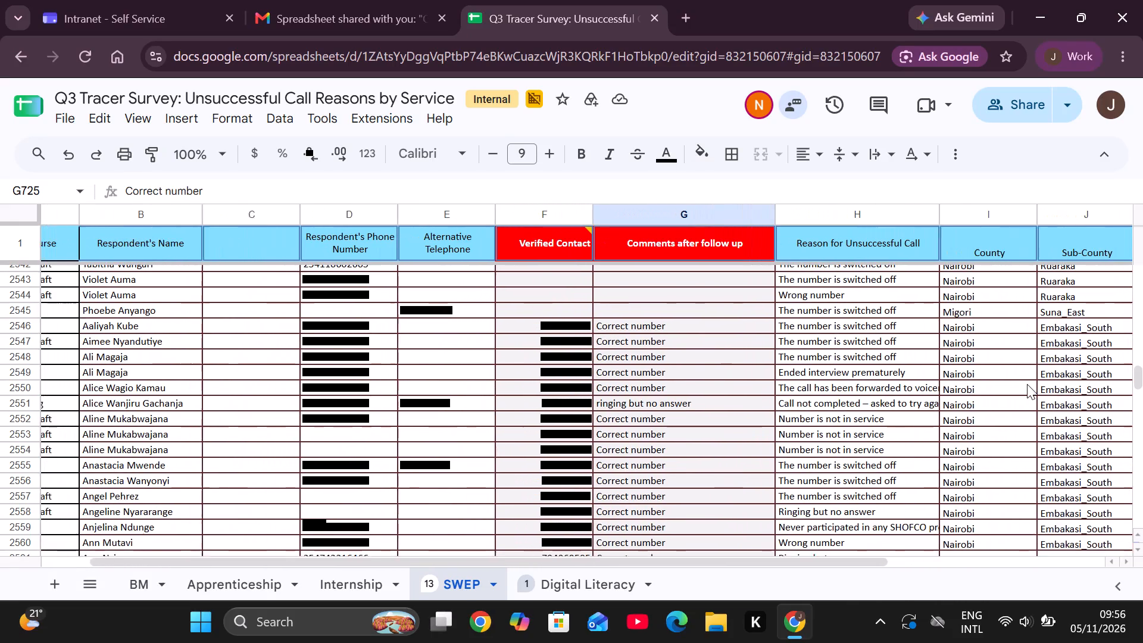
scroll(1027, 384, right, 2)
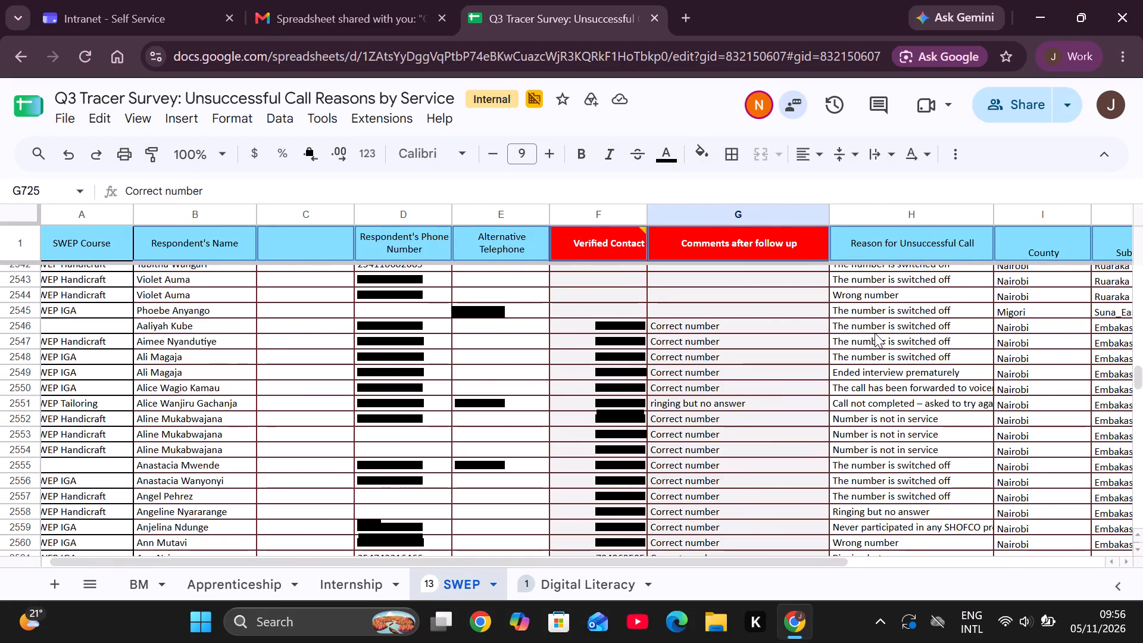
click(747, 401)
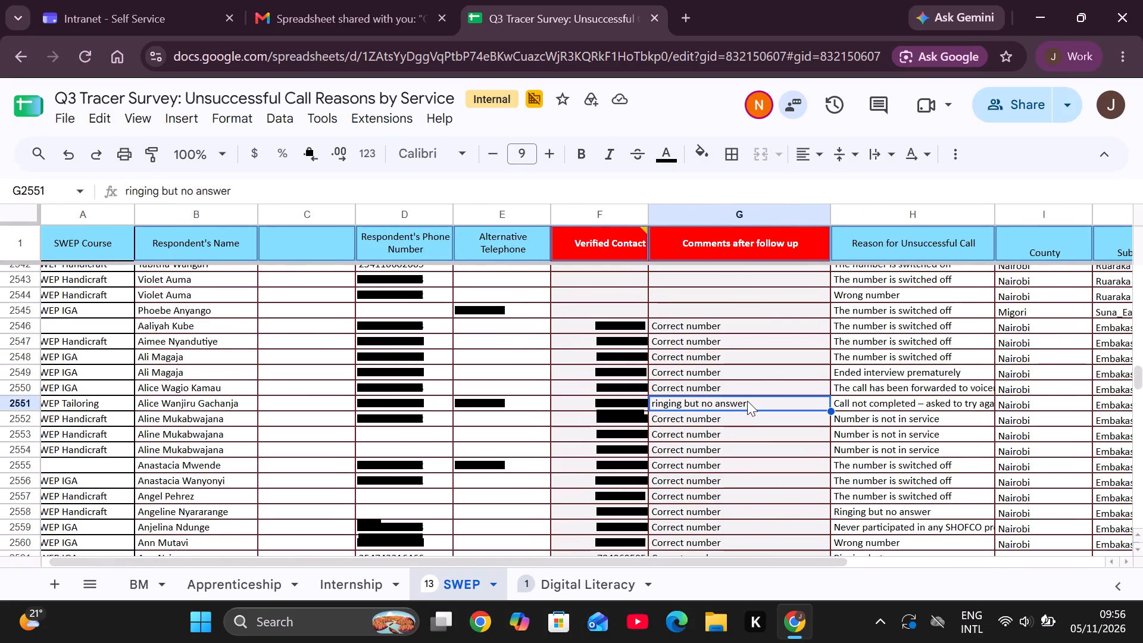
key(BackSpace)
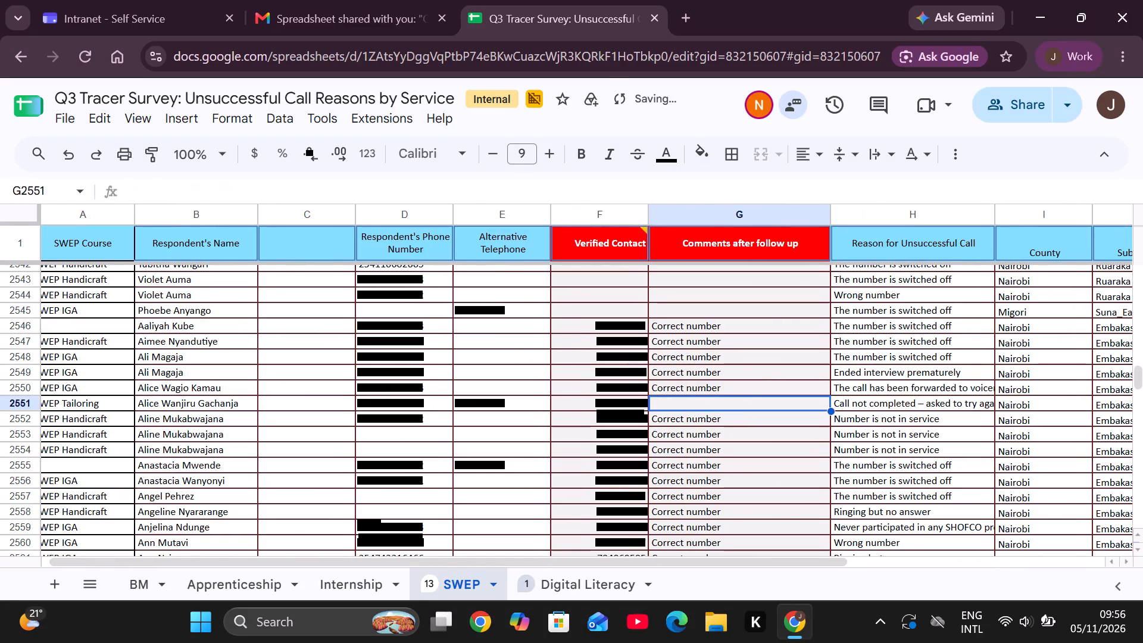
key(a)
text(va)
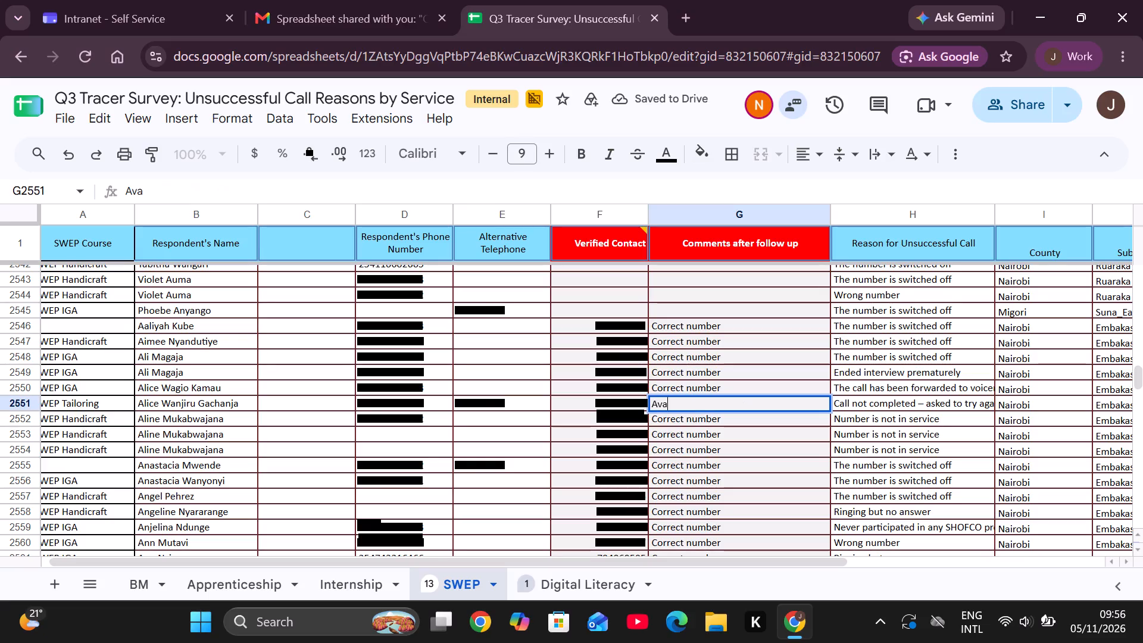
key(i)
text(lable)
key(space)
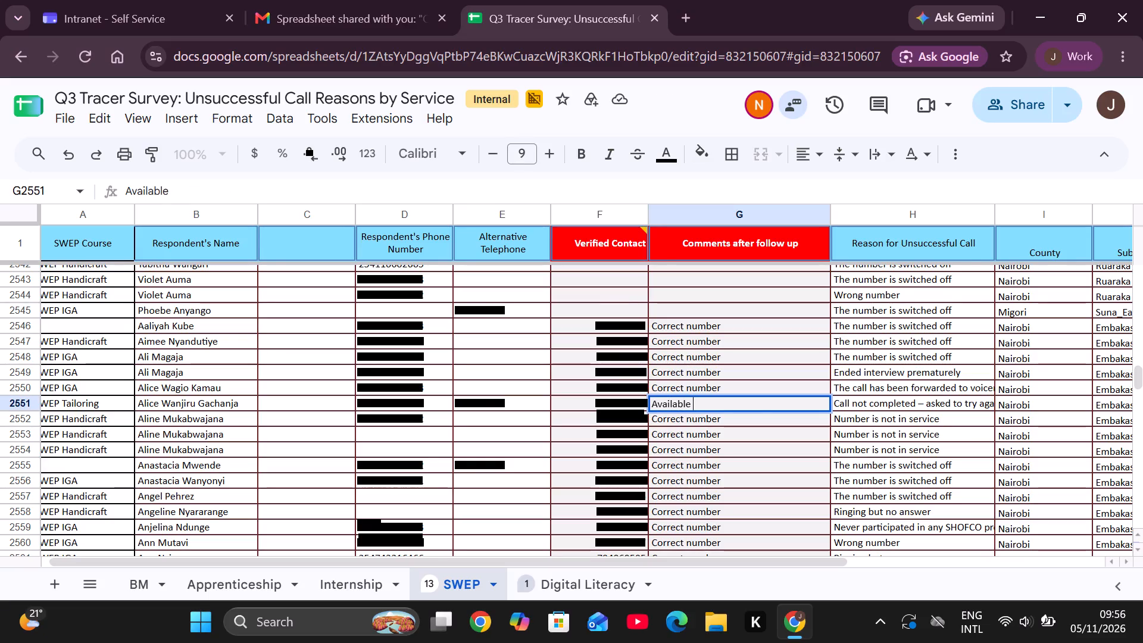
text(in)
key(Return)
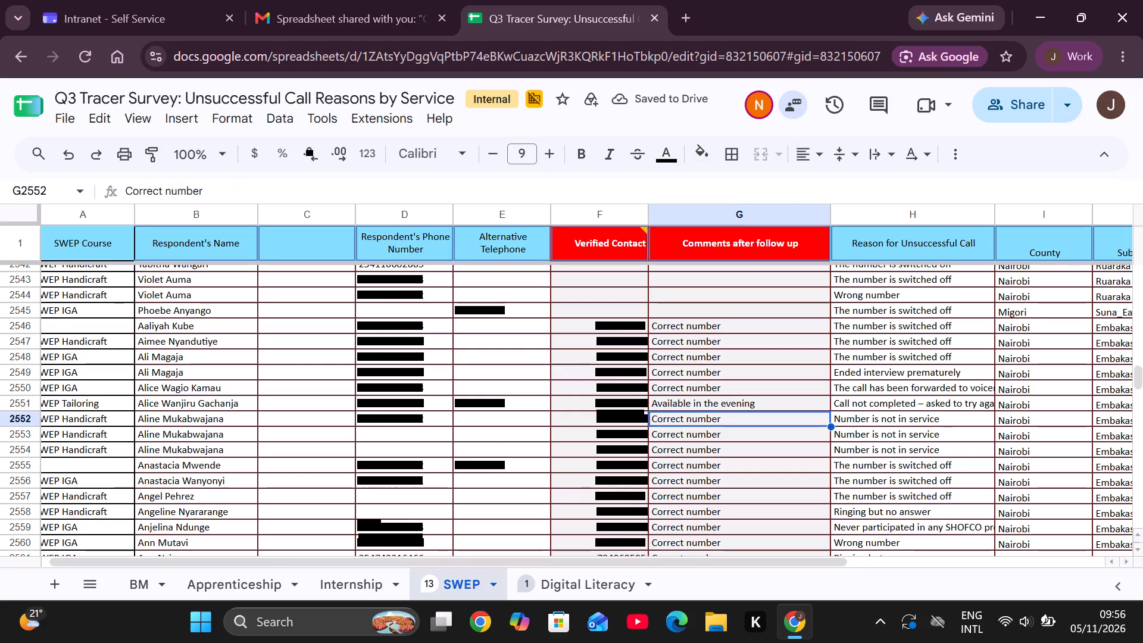
Set the follow-up comment in row 2583, a SWEP Tailoring respondent in Embakasi South, to "Participated in entreprenuership".
scroll(747, 401, down, 1)
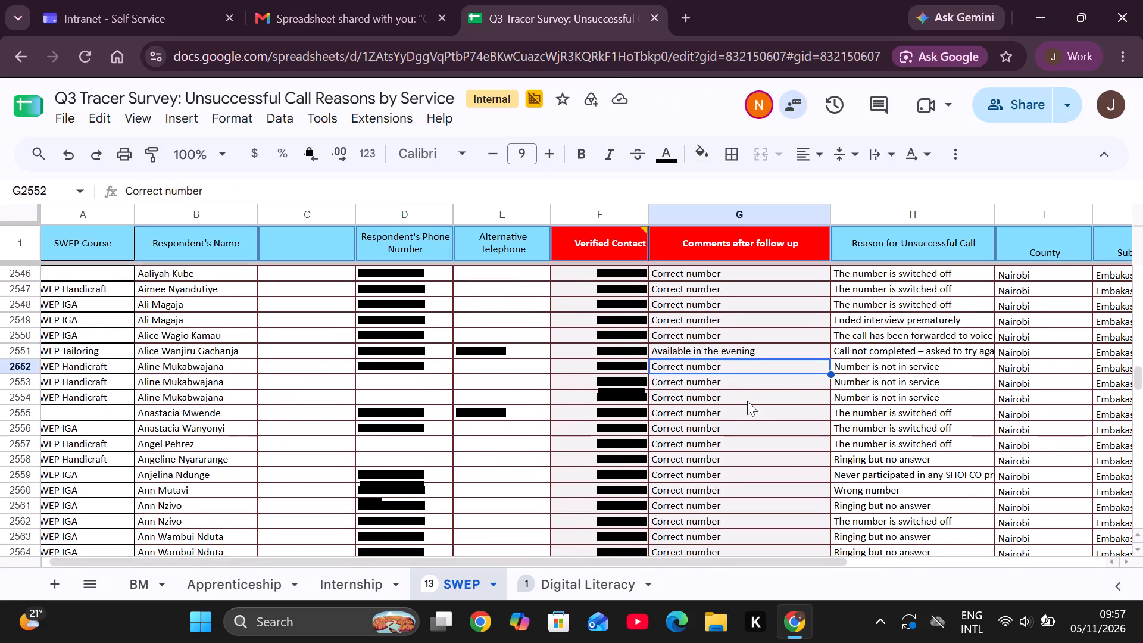
scroll(747, 401, down, 2)
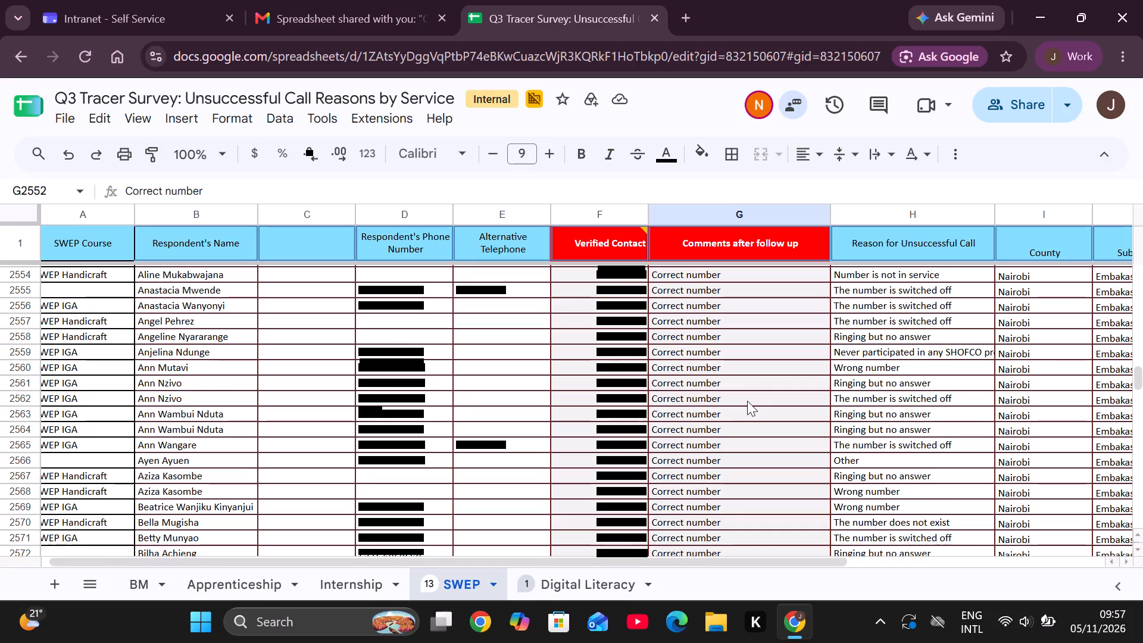
scroll(747, 401, down, 3)
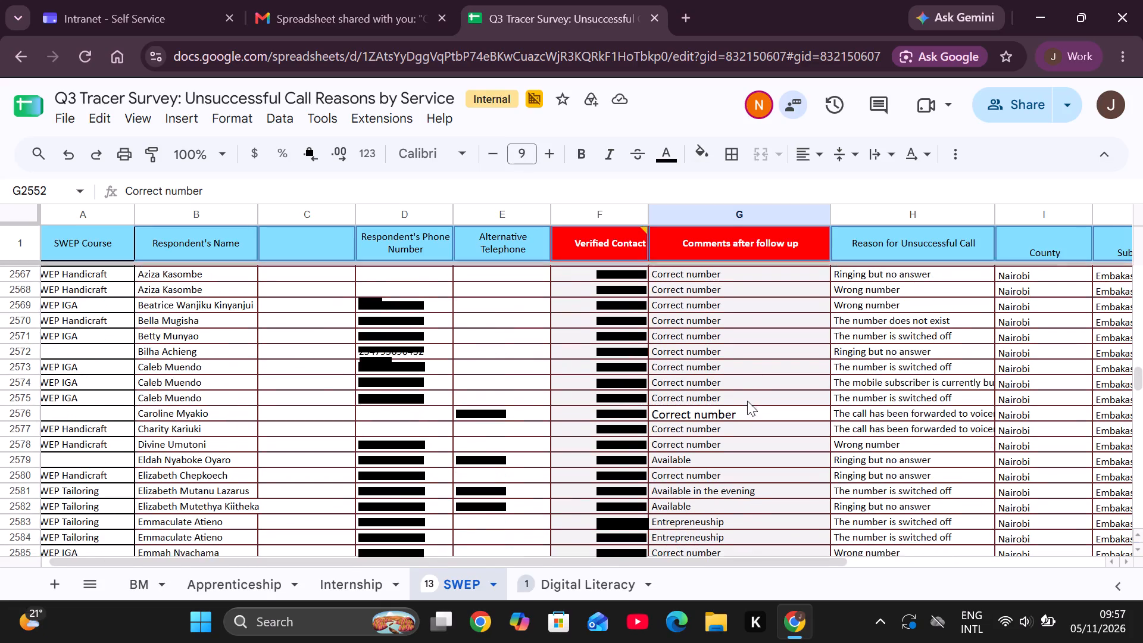
scroll(747, 401, down, 1)
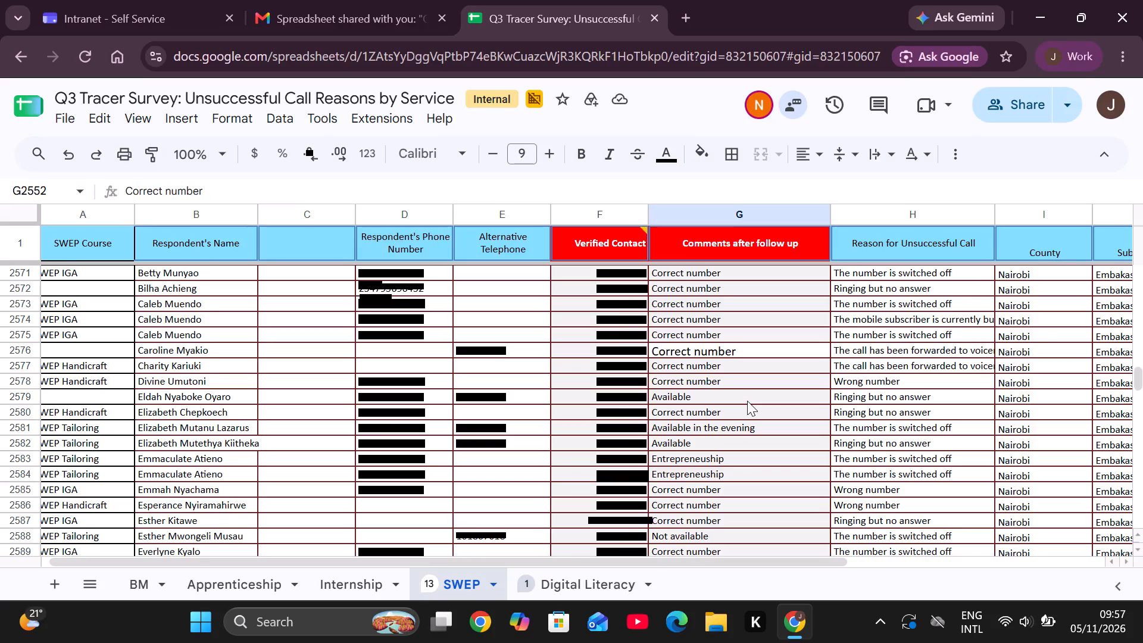
click(727, 458)
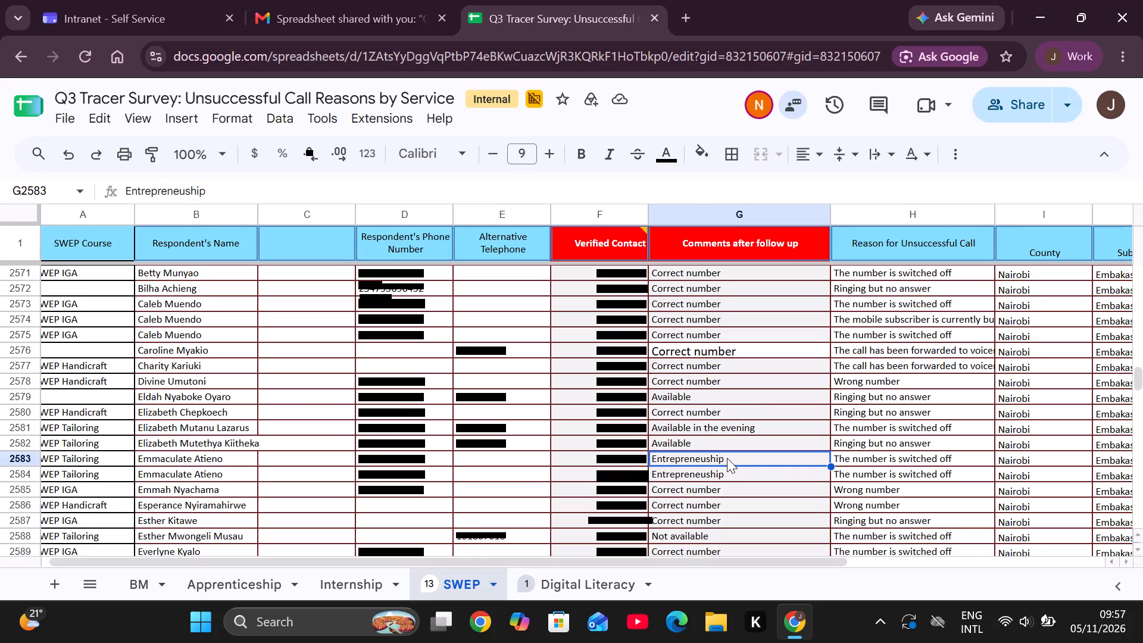
key(BackSpace)
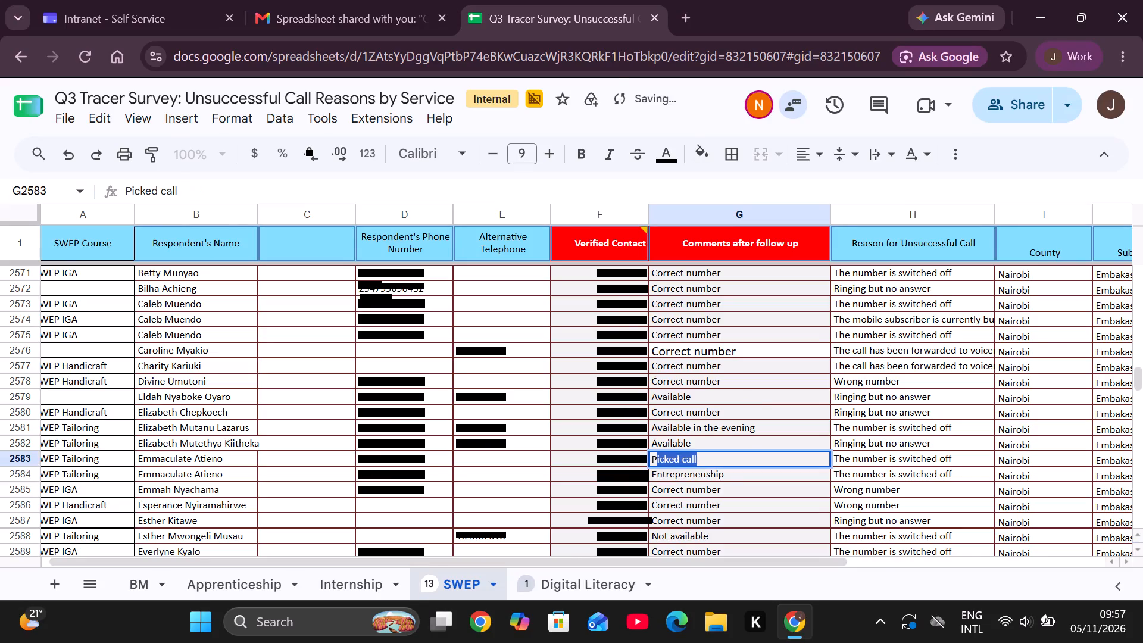
key(a)
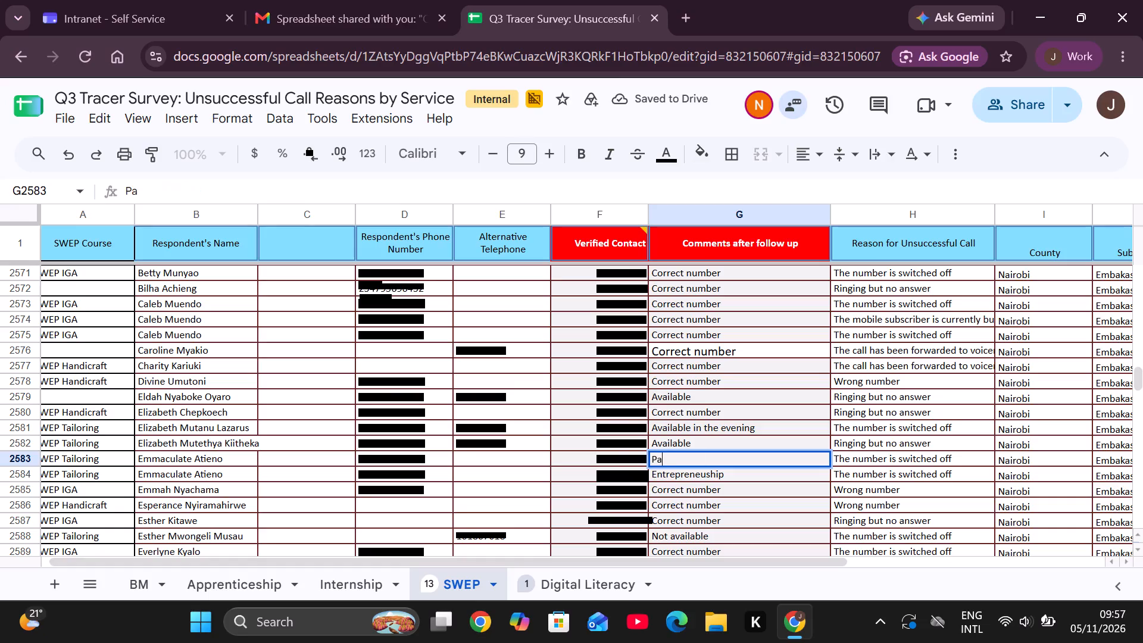
key(r)
text(ticipa)
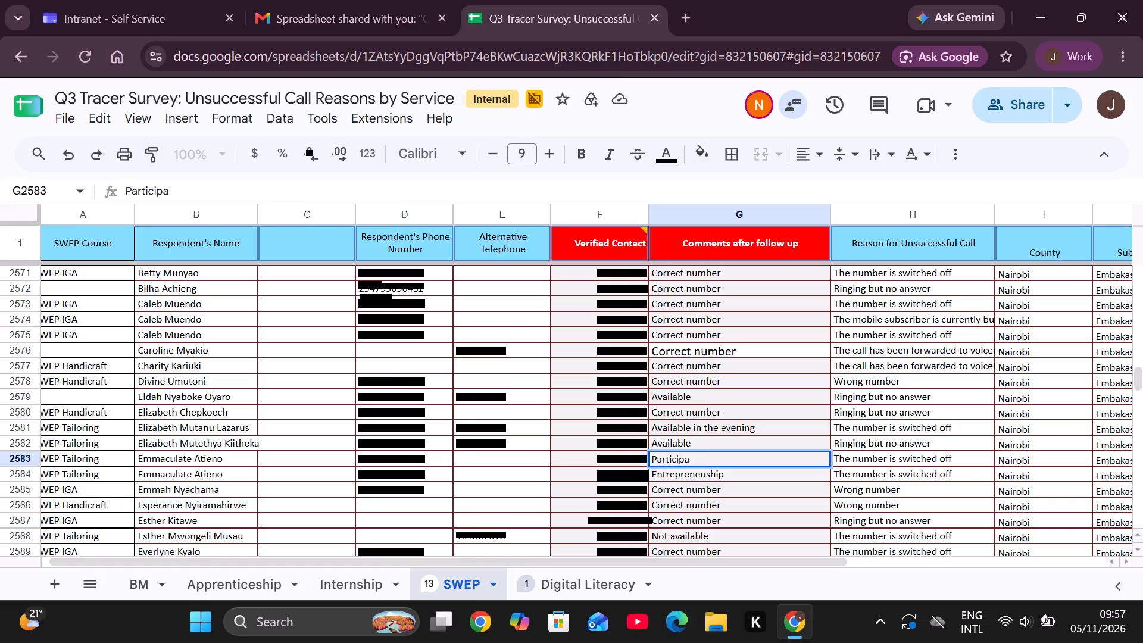
text(ted)
key(space)
text(in)
key(space)
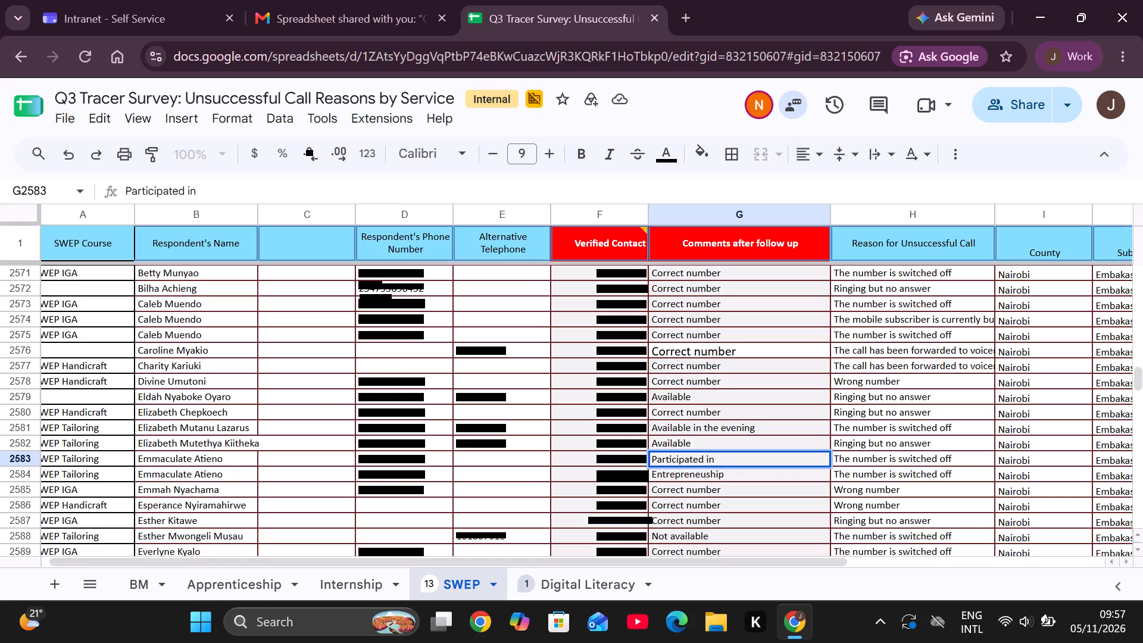
key(e)
text(ntre)
text(pren)
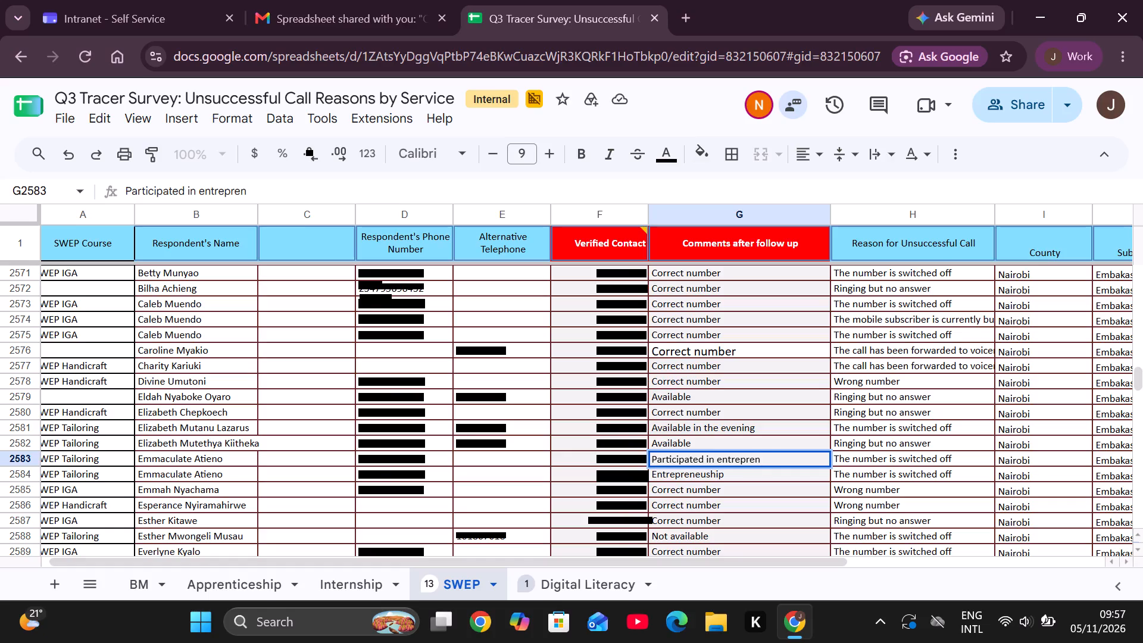
text(uer)
text(sh)
text(ip)
key(Return)
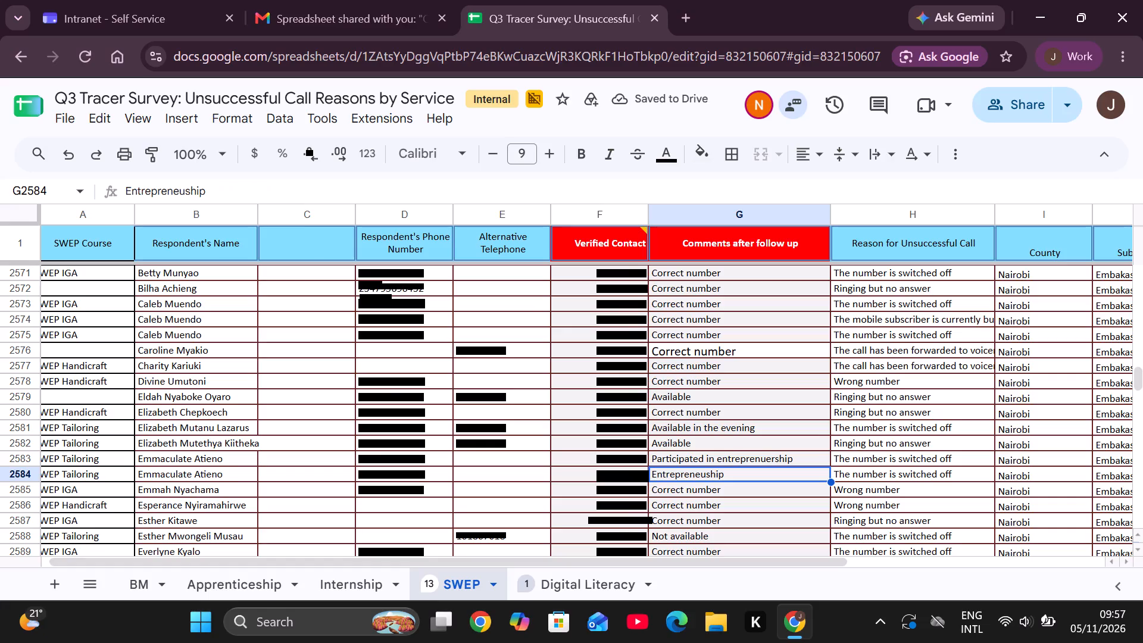
Set the follow-up comment in row 2584, the same respondent's second entry, to "Participated in entreprenuership".
key(p)
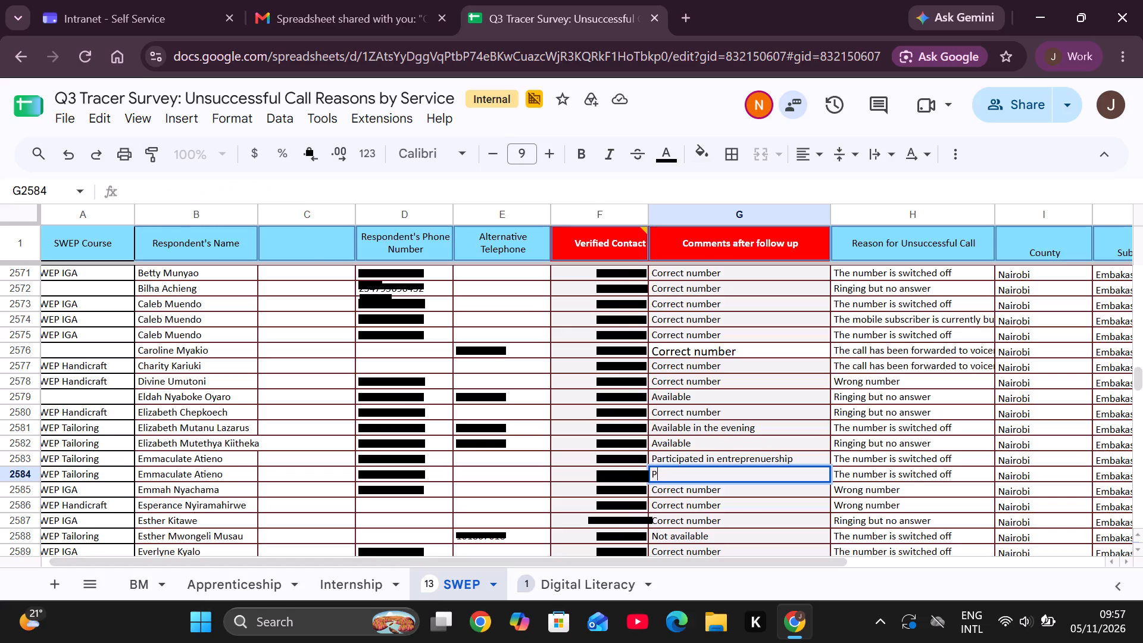
key(a)
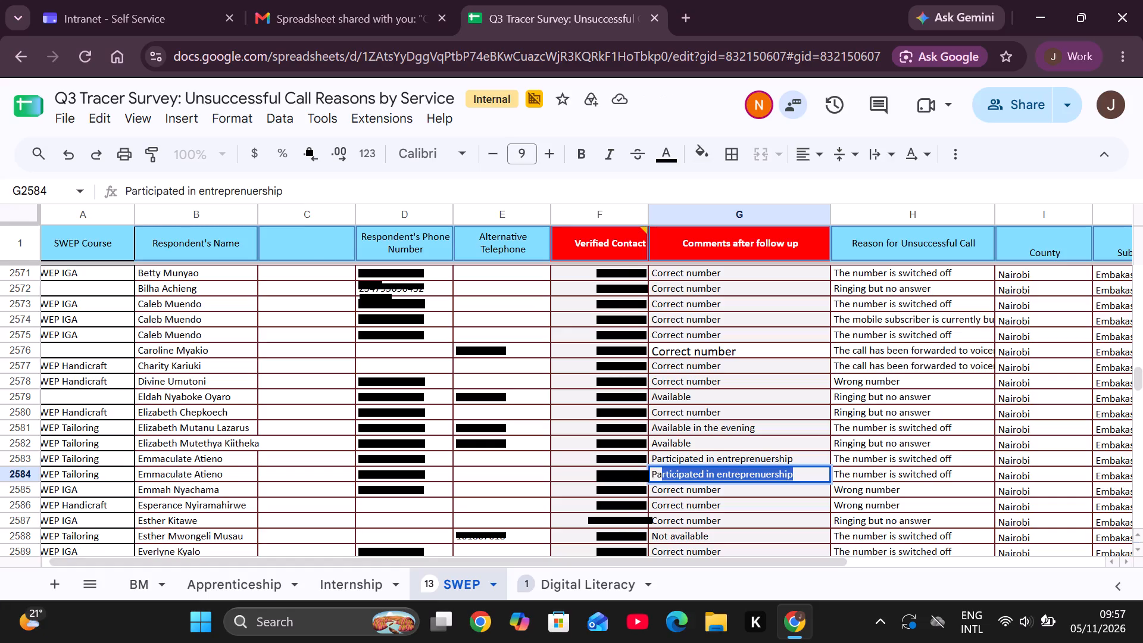
key(Return)
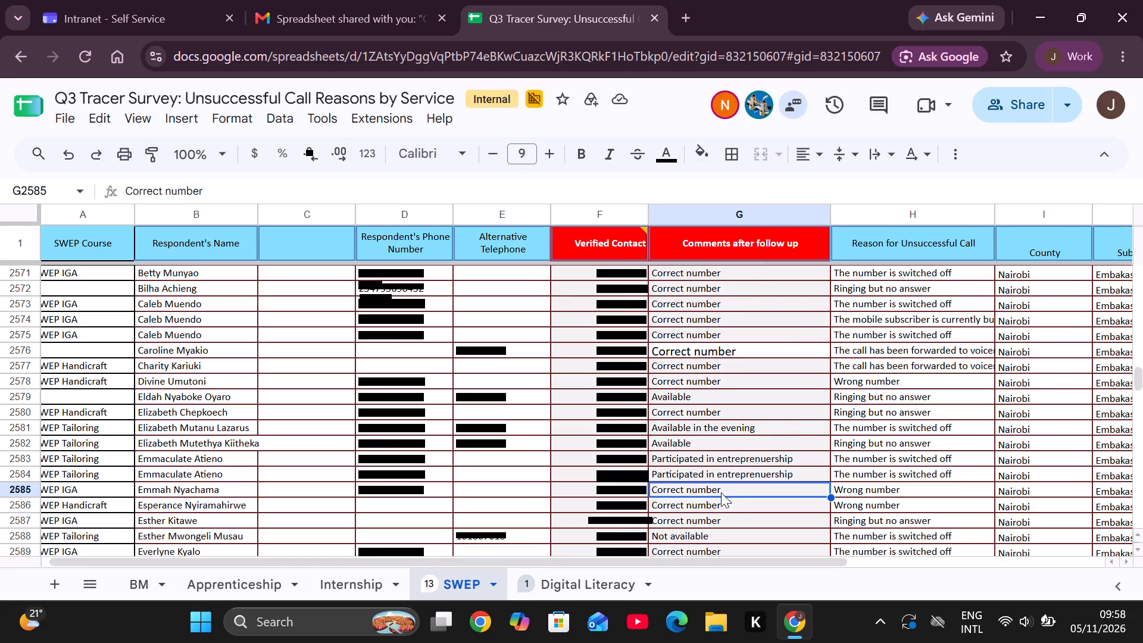
Replace the "Not available" follow-up comment in row 2588, a SWEP Tailoring respondent, with "Available in the evening".
scroll(683, 409, down, 1)
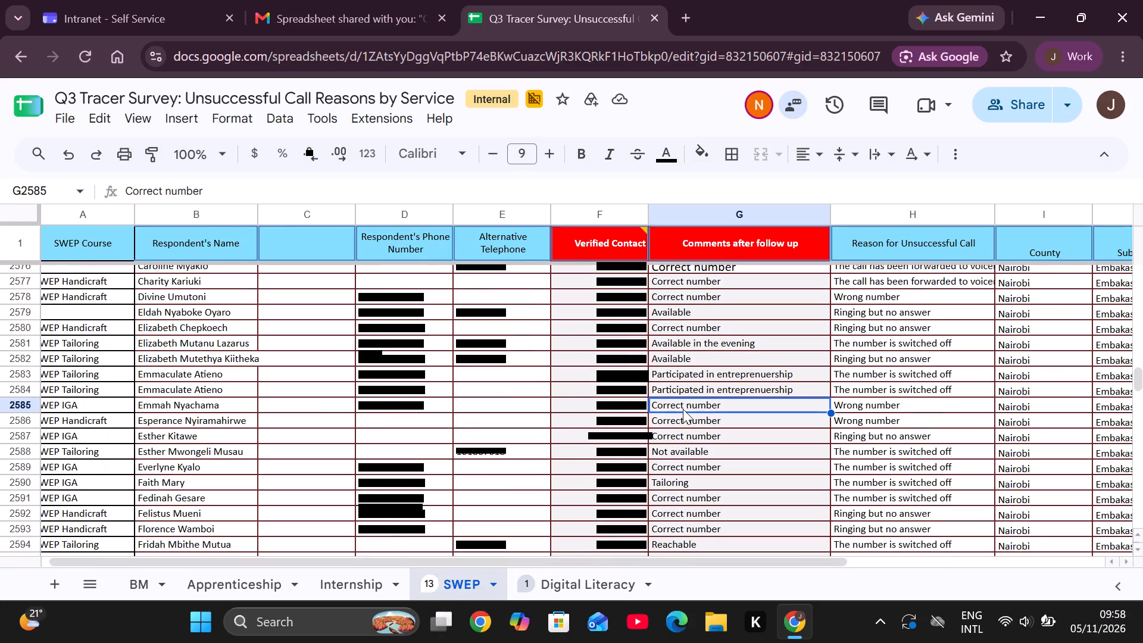
click(682, 447)
key(BackSpace)
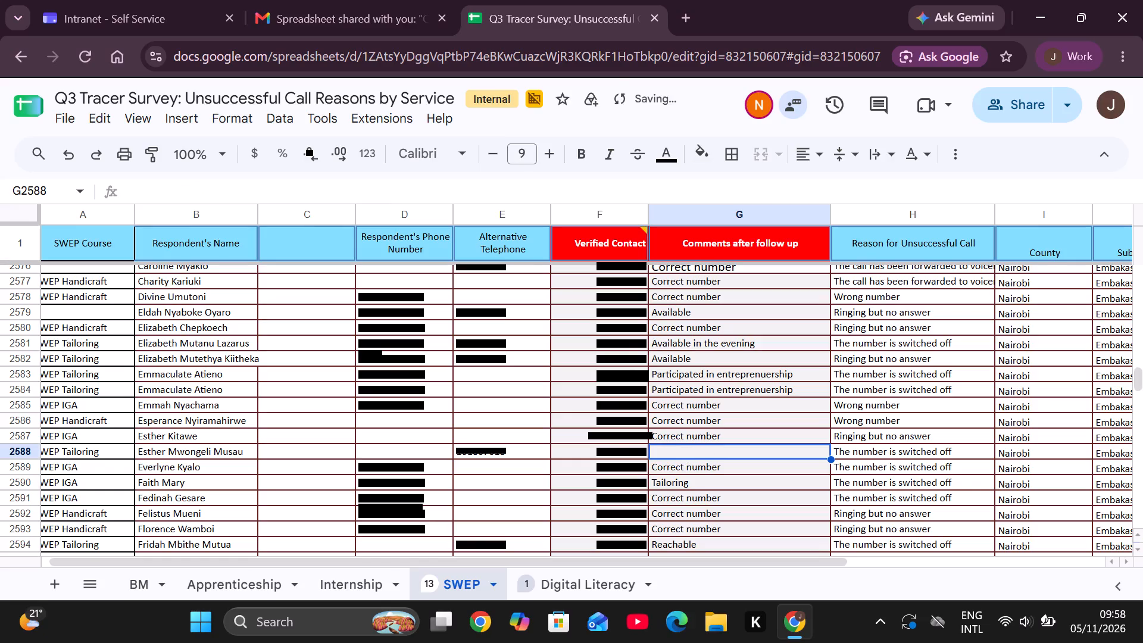
text(vailable)
key(space)
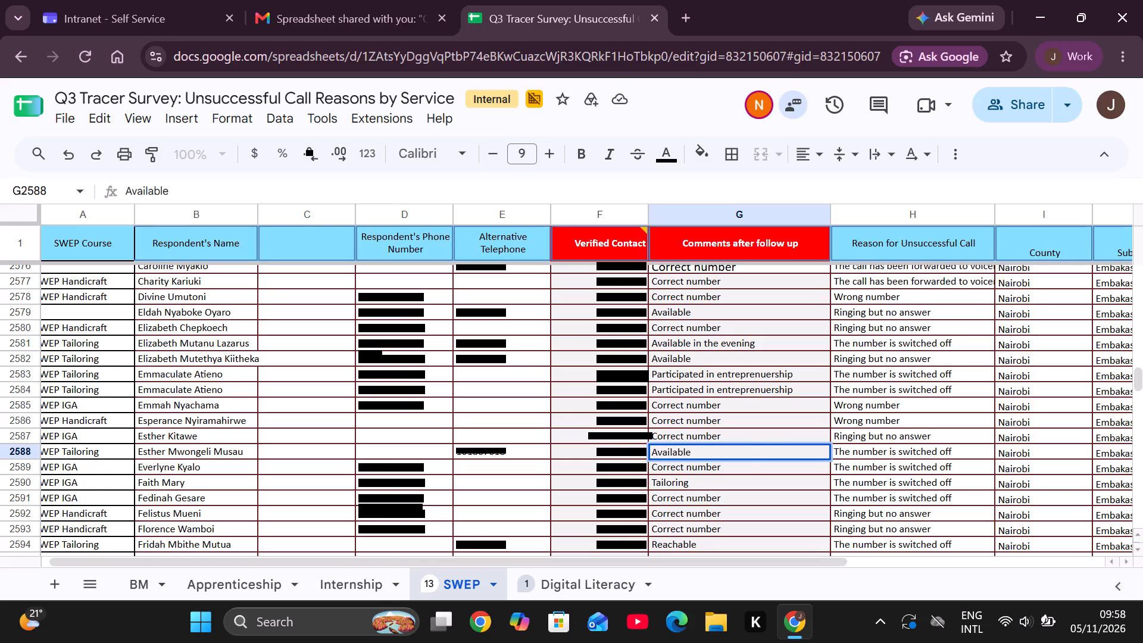
text(in)
key(space)
key(Return)
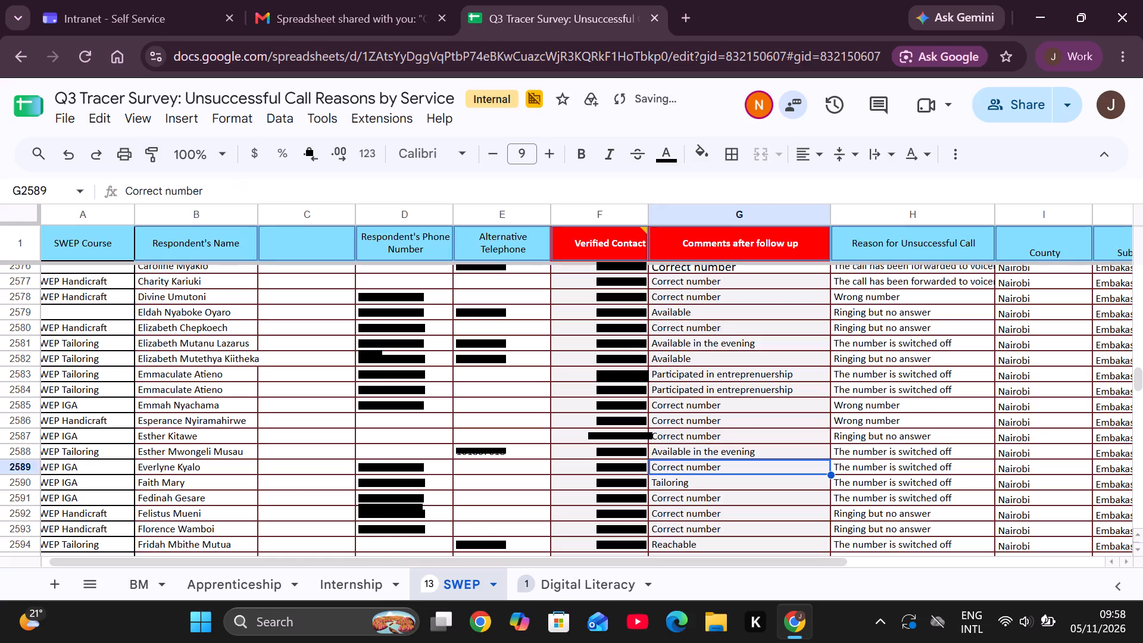
Replace the "Ringing no answer" follow-up comment in row 2613, a SWEP Tailoring respondent, with "Available in the evening".
scroll(682, 447, down, 1)
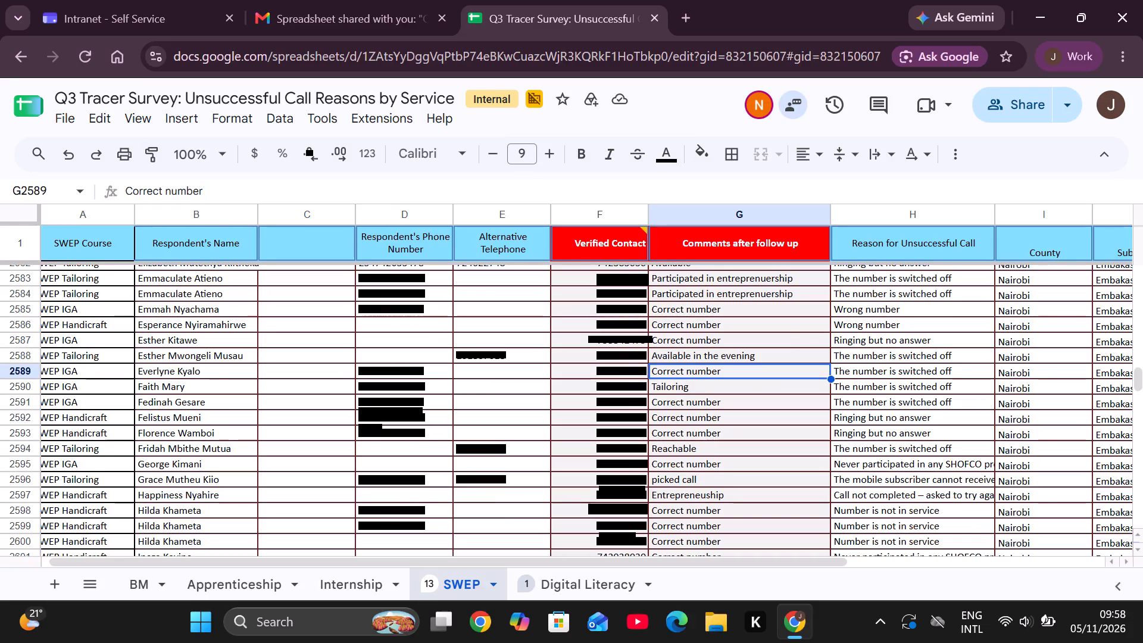
scroll(682, 447, down, 1)
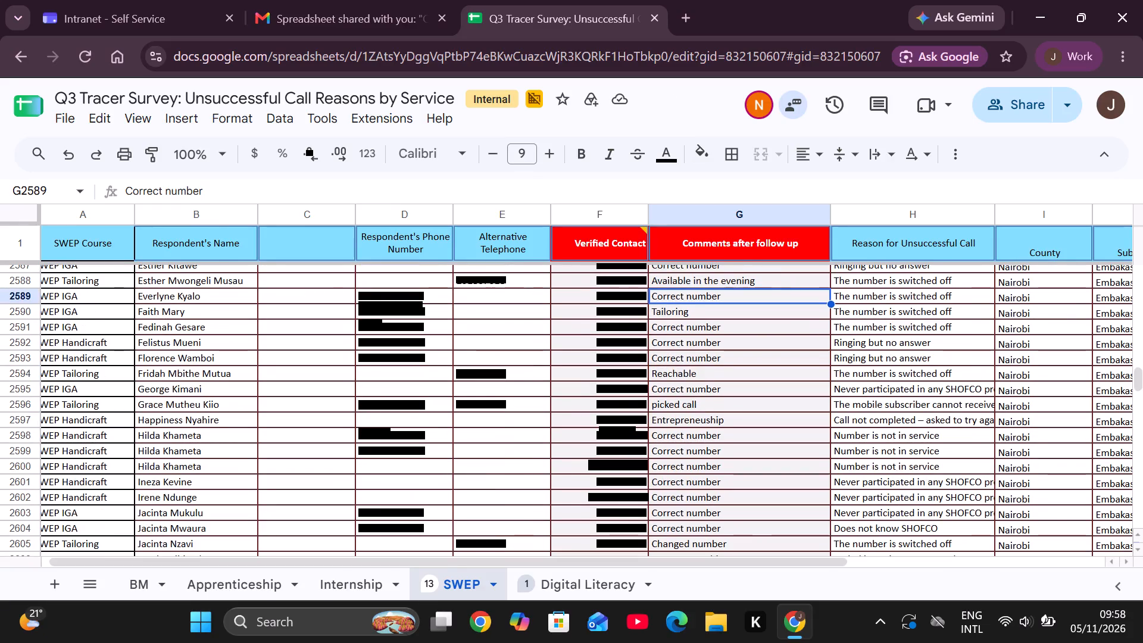
scroll(682, 447, down, 1)
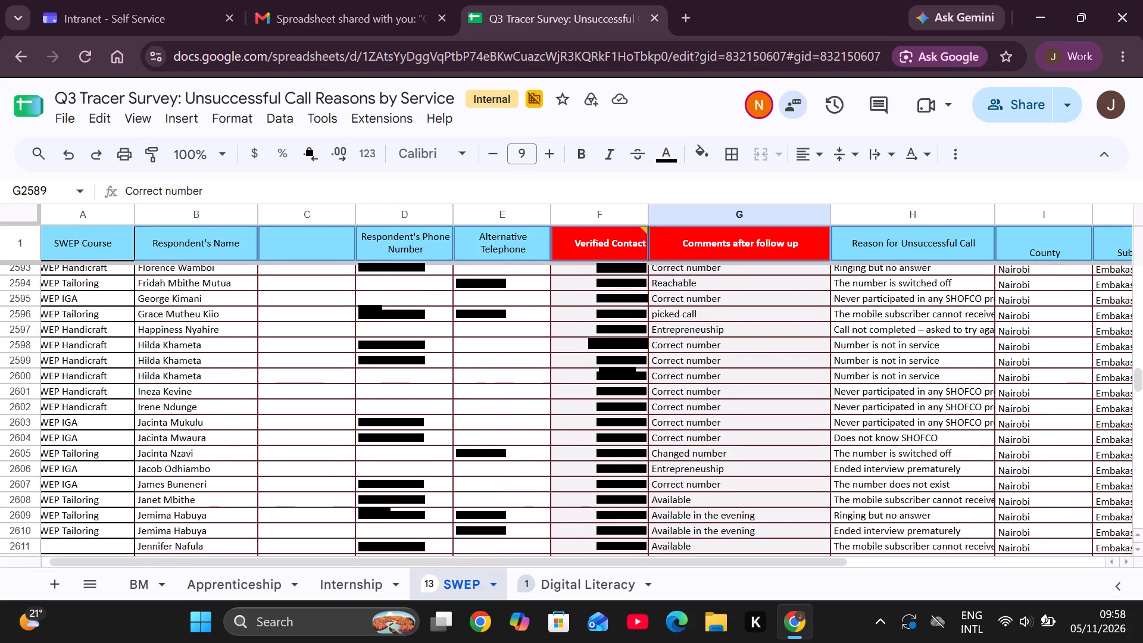
scroll(682, 447, down, 1)
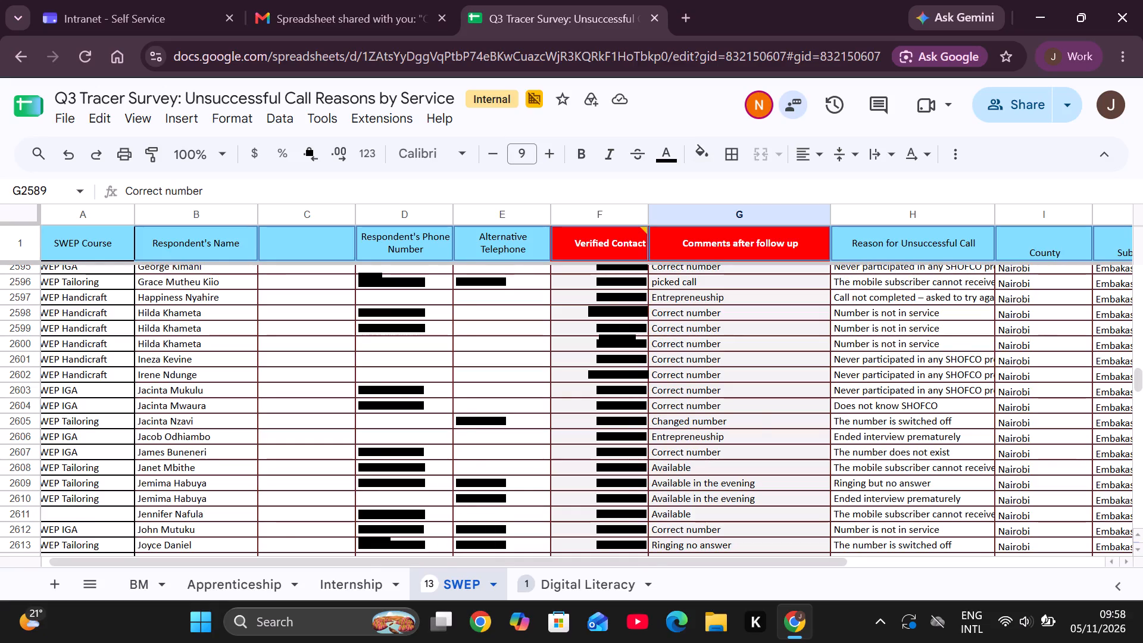
scroll(682, 447, down, 1)
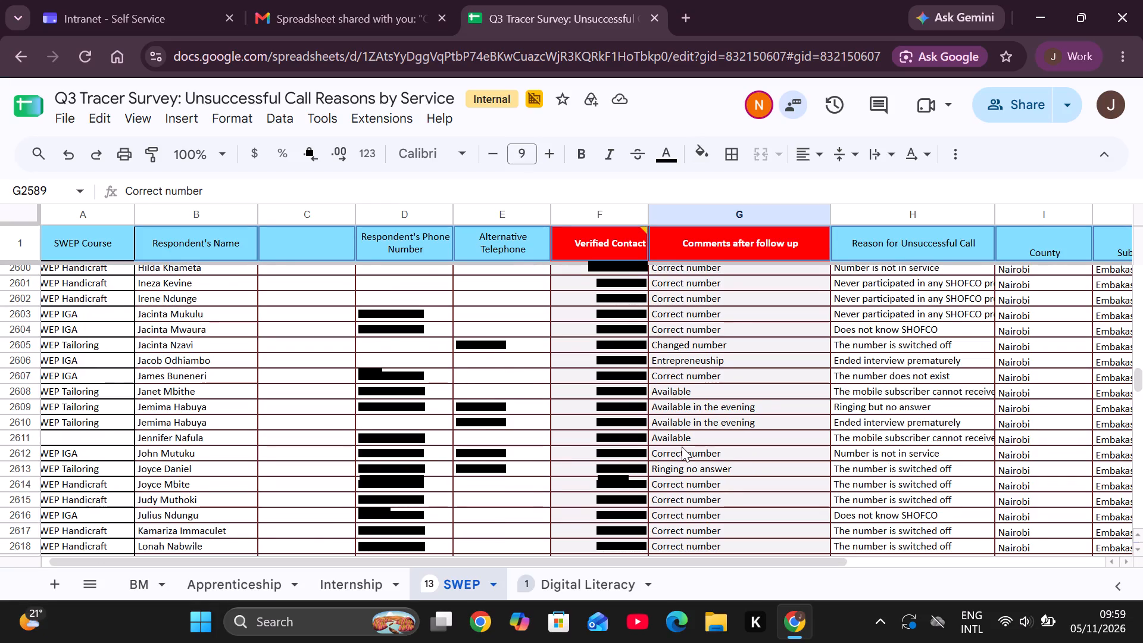
click(720, 466)
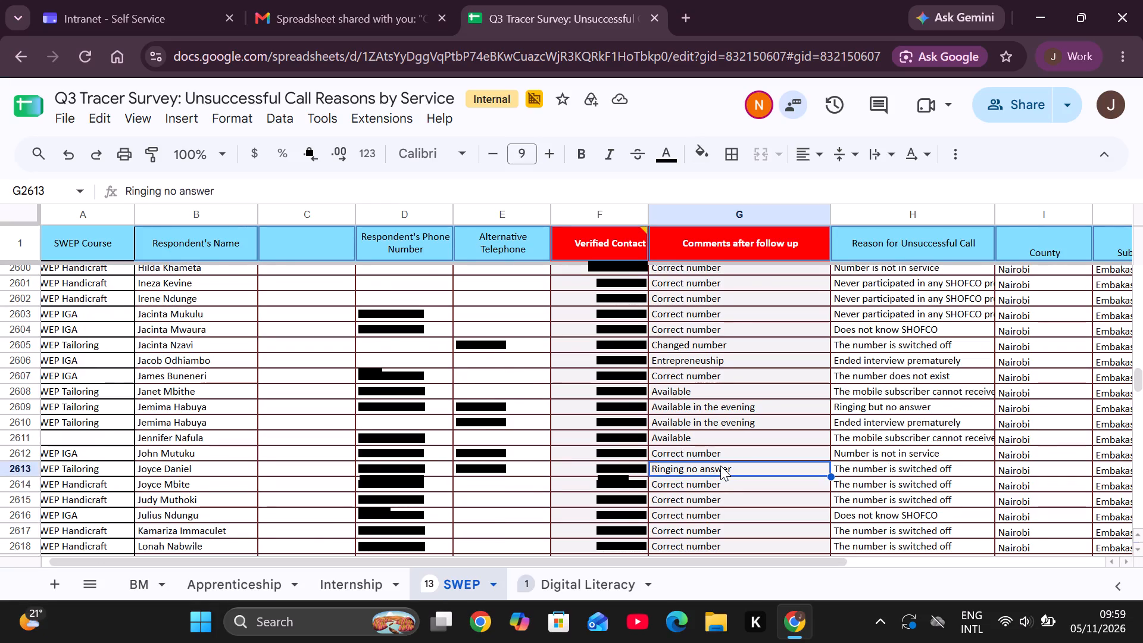
key(BackSpace)
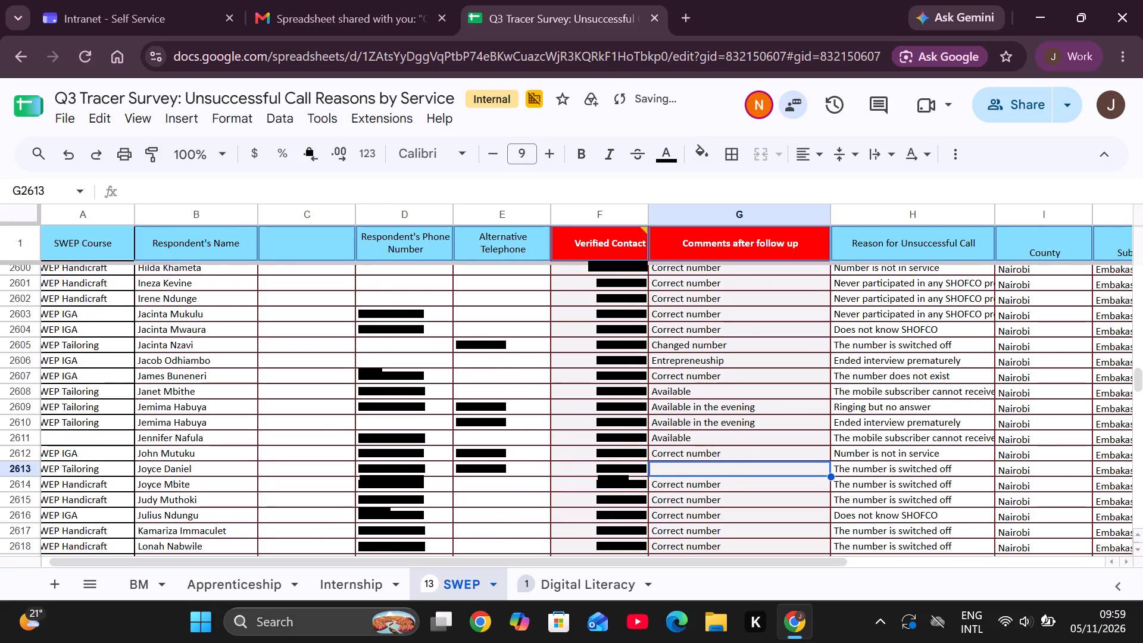
text(vailable)
key(space)
text(in)
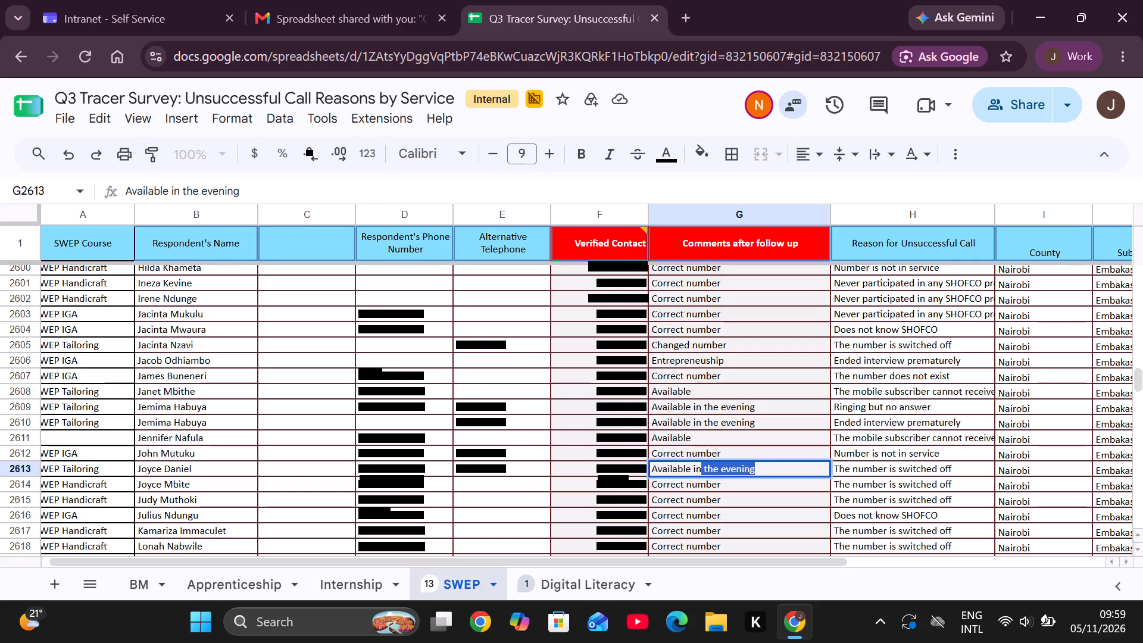
key(Return)
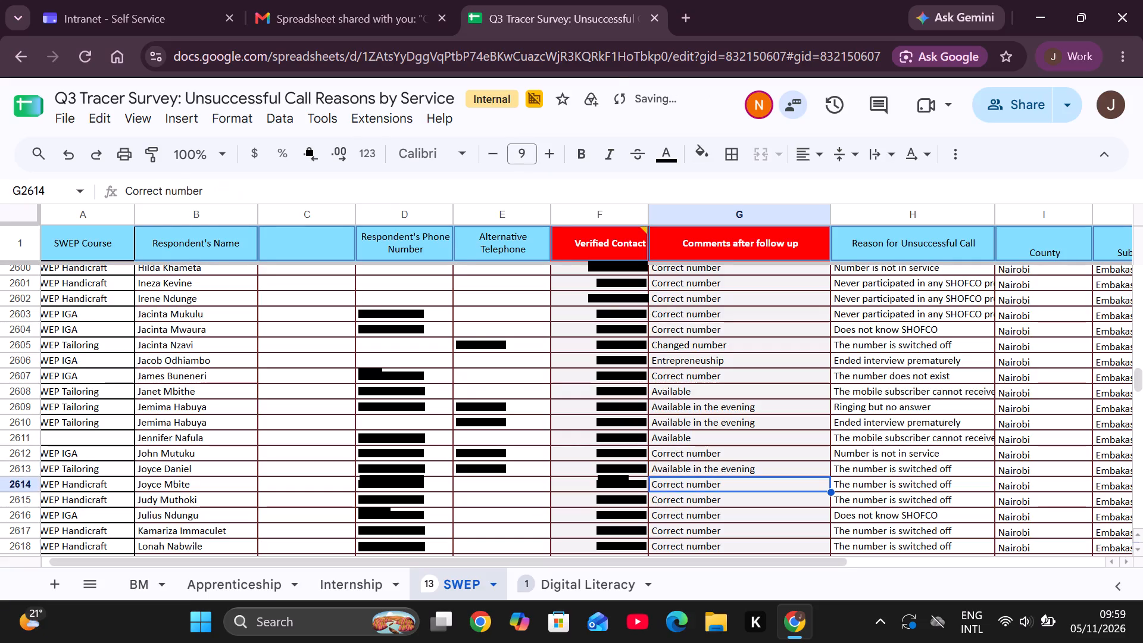
Review the follow-up comments of the remaining Embakasi South respondents below row 2614 for entries needing correction.
scroll(720, 466, down, 1)
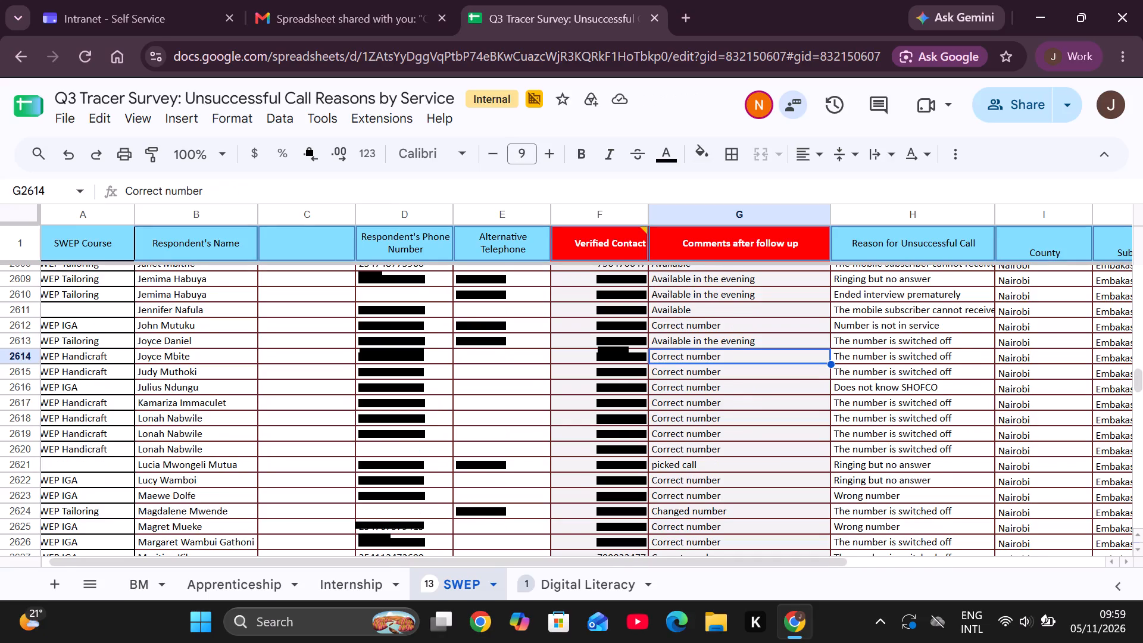
scroll(720, 466, down, 1)
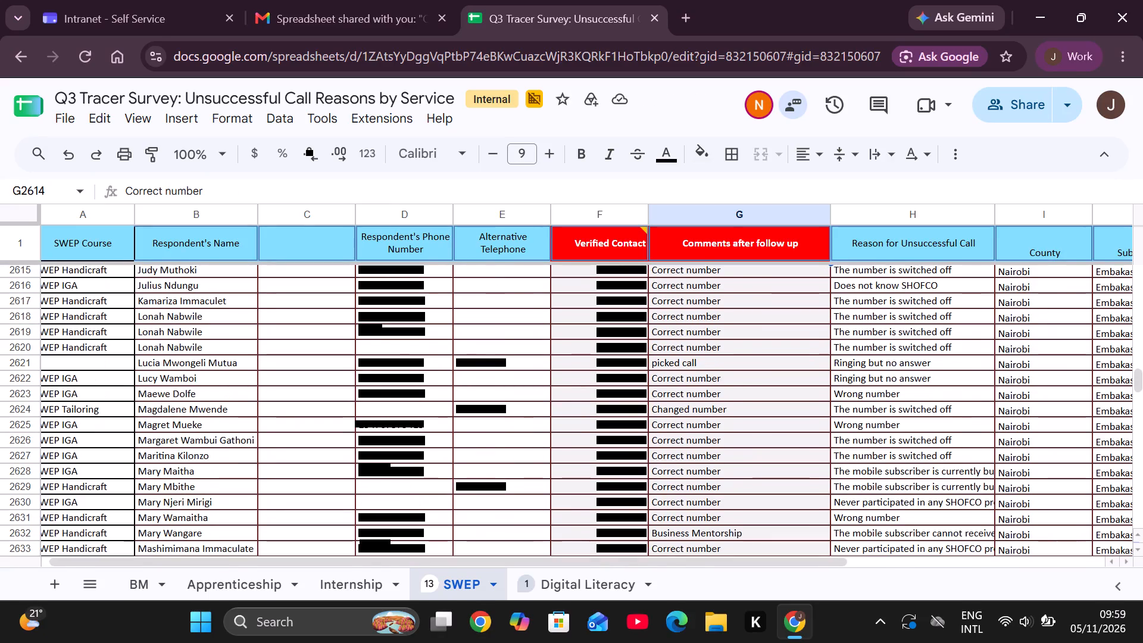
scroll(720, 466, down, 1)
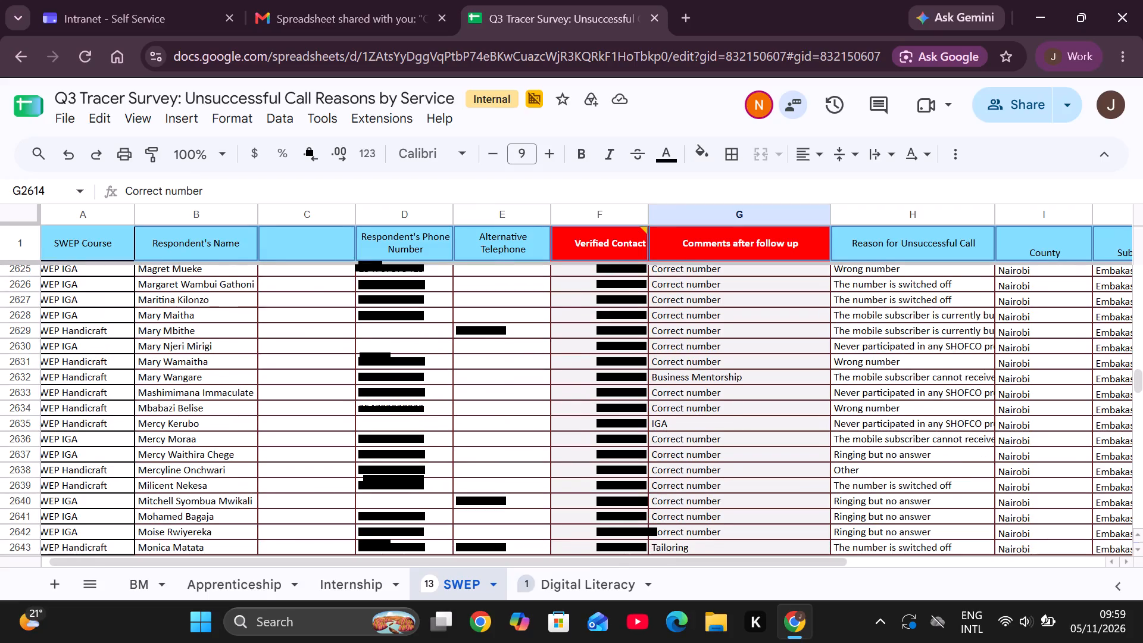
scroll(720, 466, down, 1)
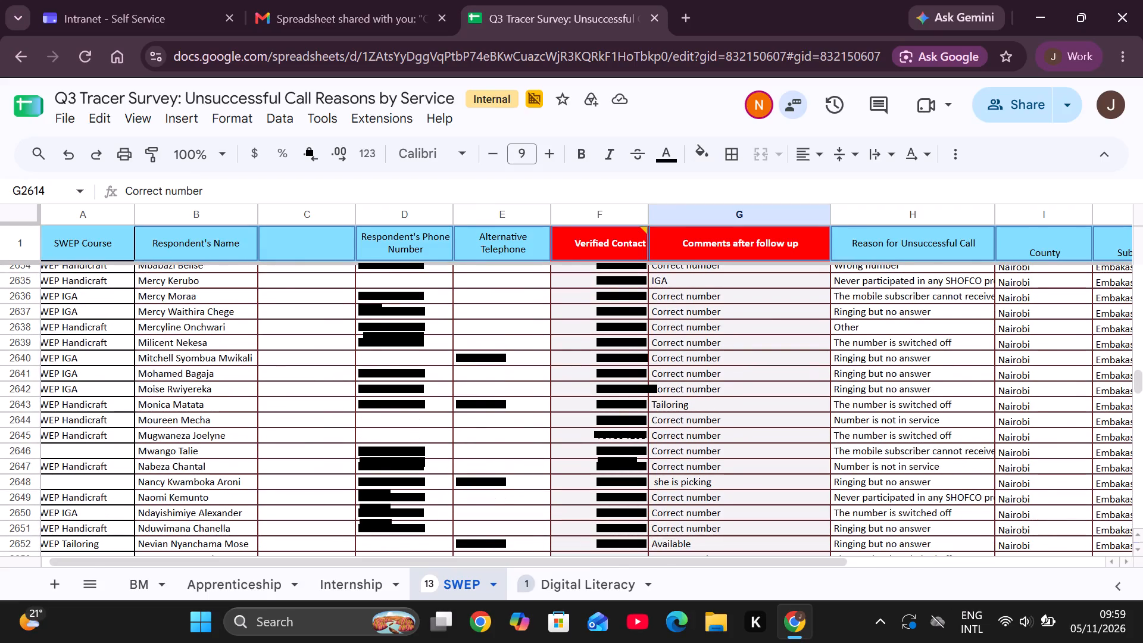
scroll(720, 466, down, 1)
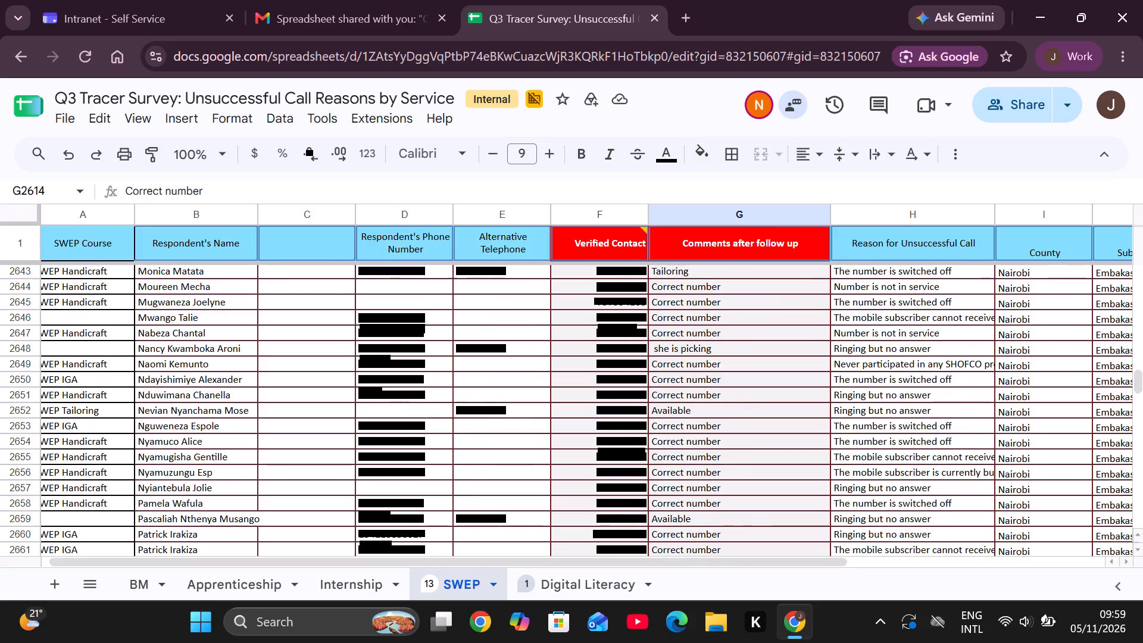
scroll(720, 466, down, 1)
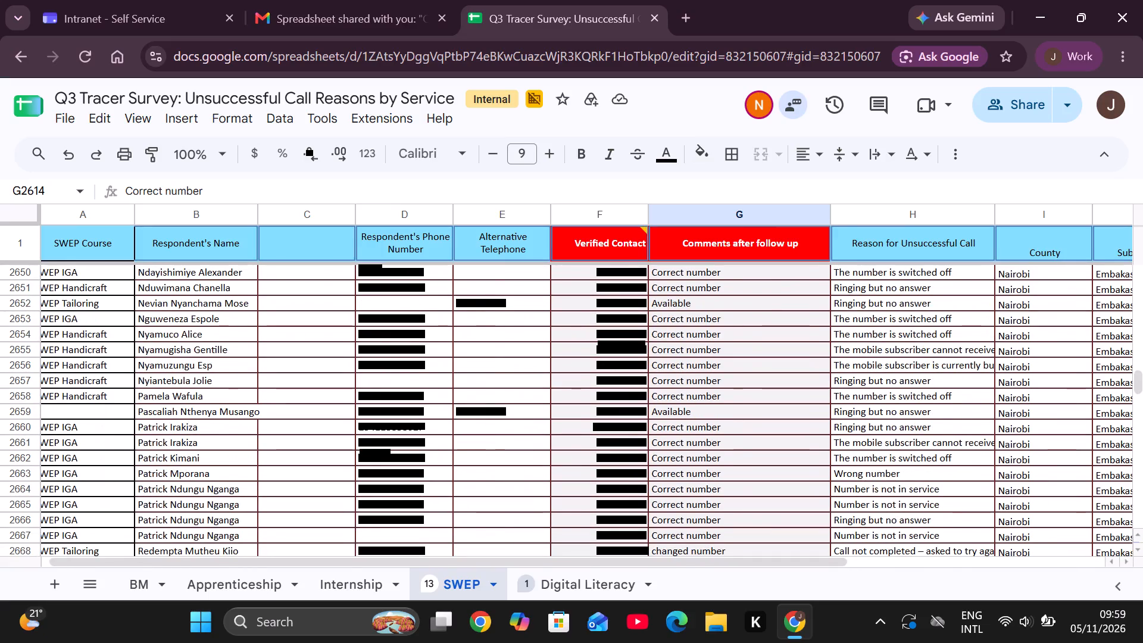
scroll(720, 466, down, 1)
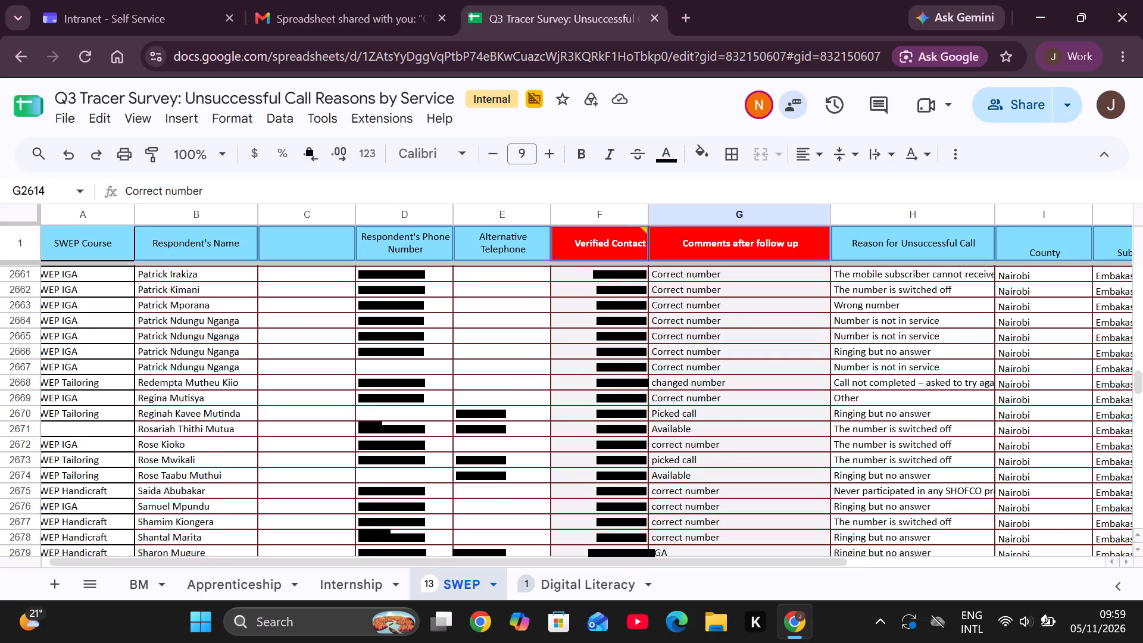
scroll(720, 466, down, 1)
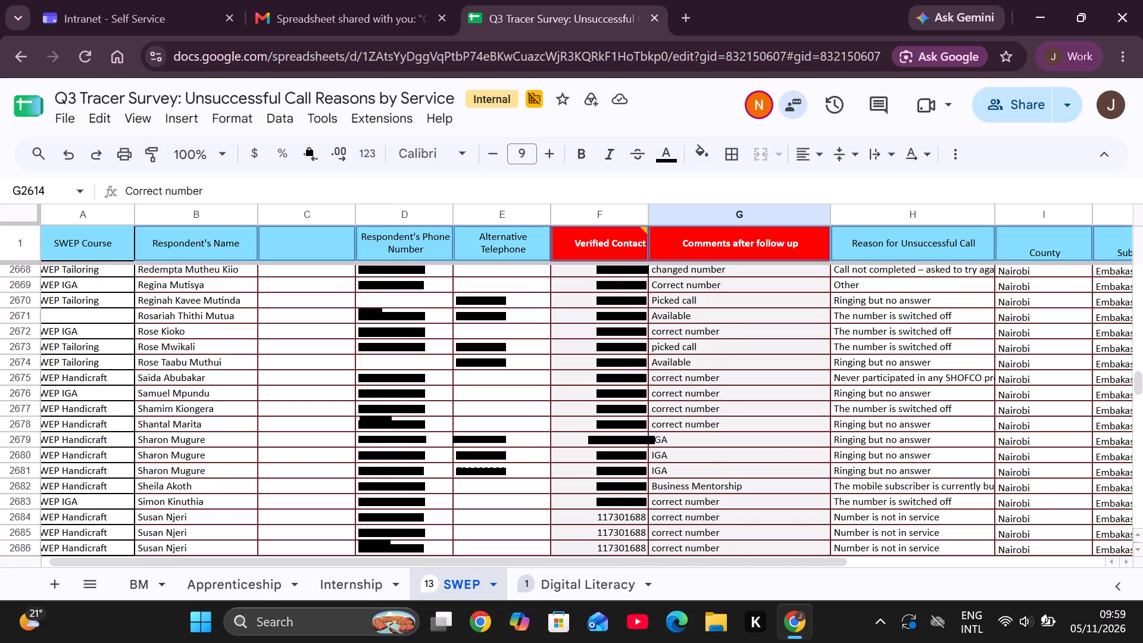
scroll(720, 466, down, 2)
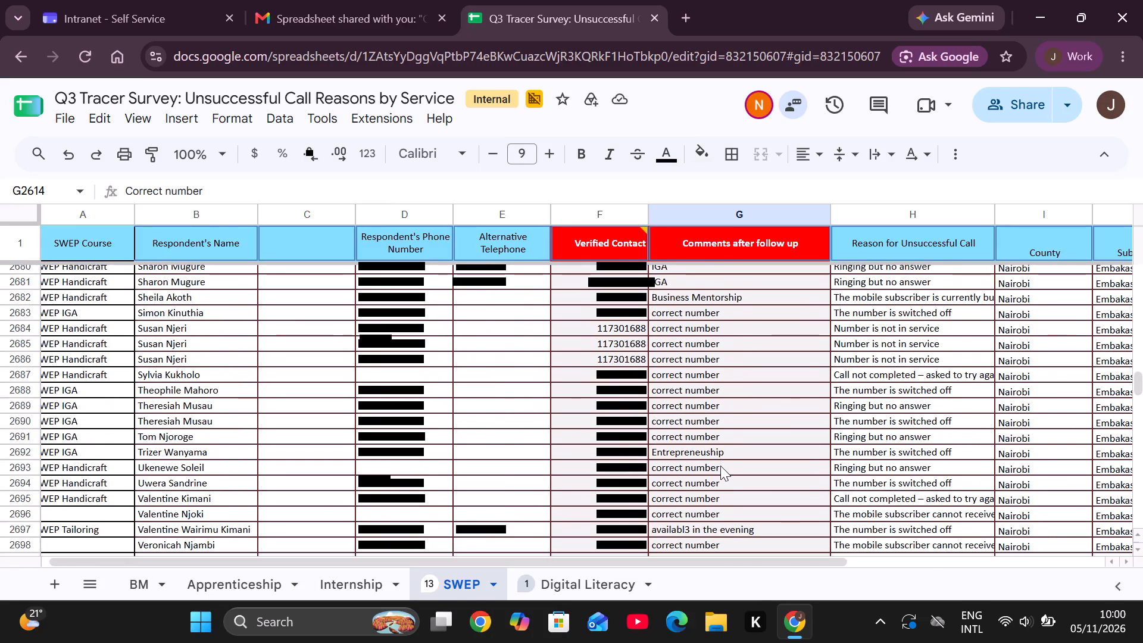
Correct the misspelled follow-up comment in row 2697, a SWEP Tailoring respondent, to "Available in the evening".
scroll(720, 466, down, 1)
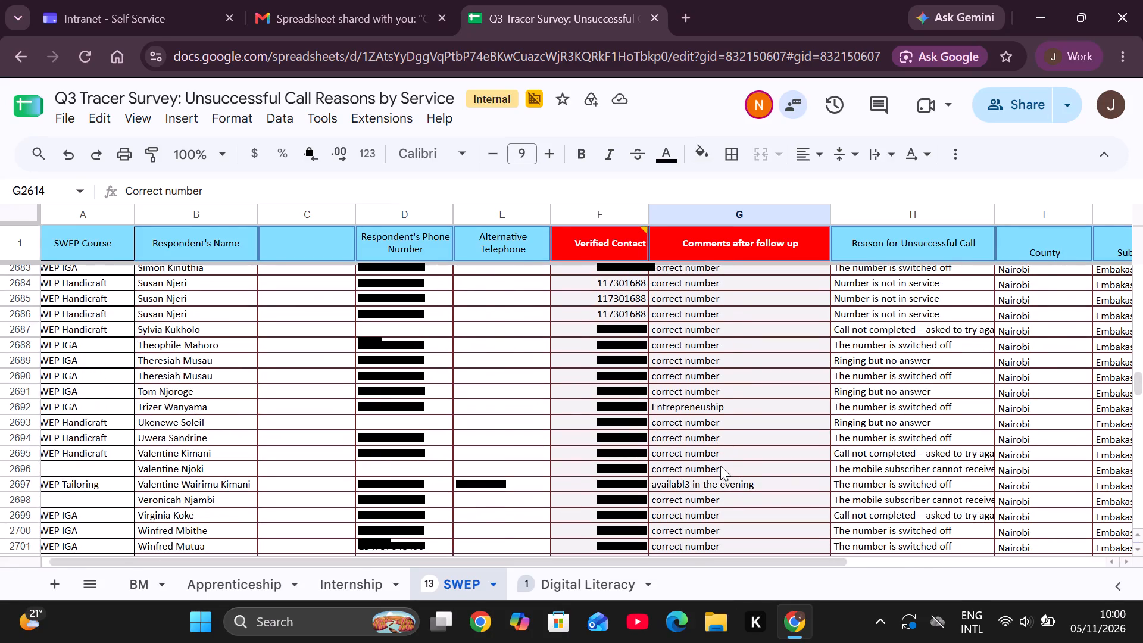
scroll(720, 466, down, 1)
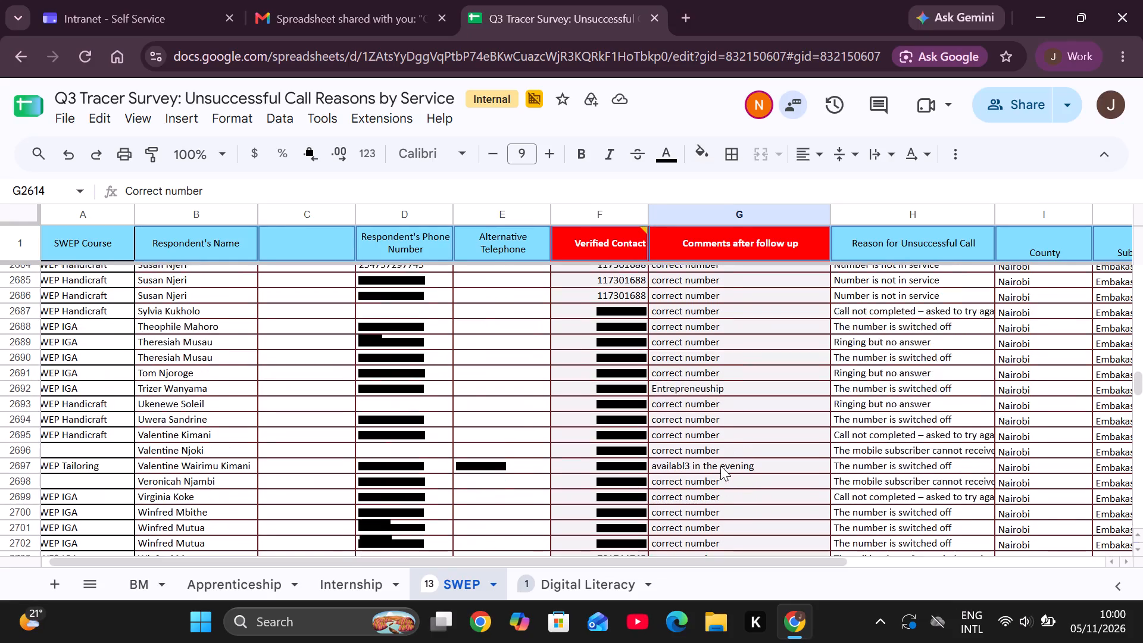
scroll(720, 466, down, 1)
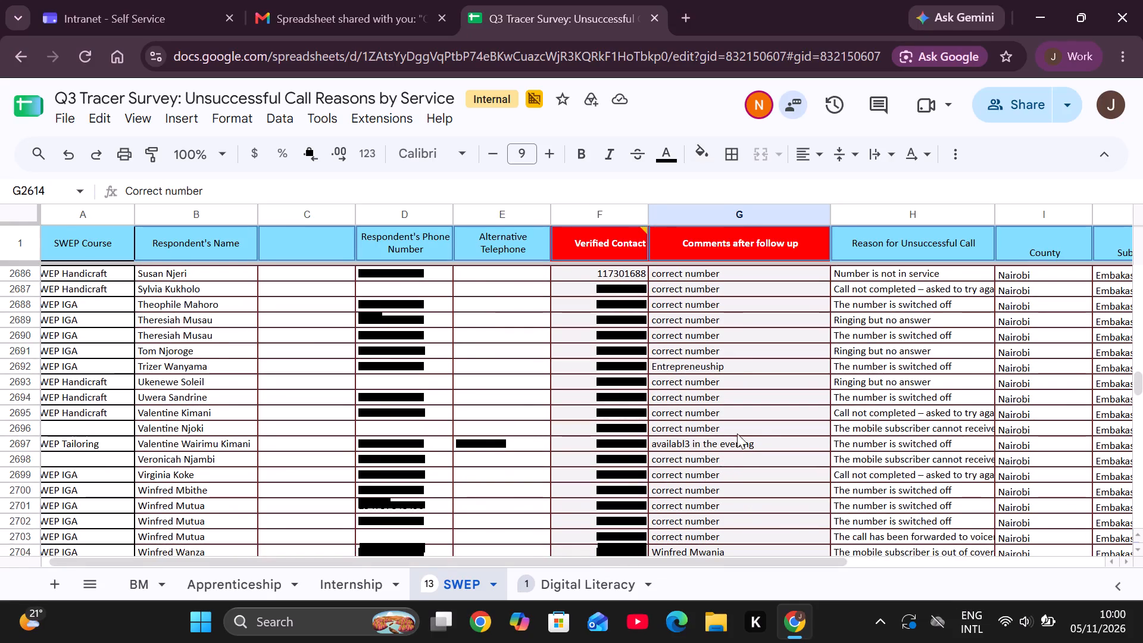
click(733, 442)
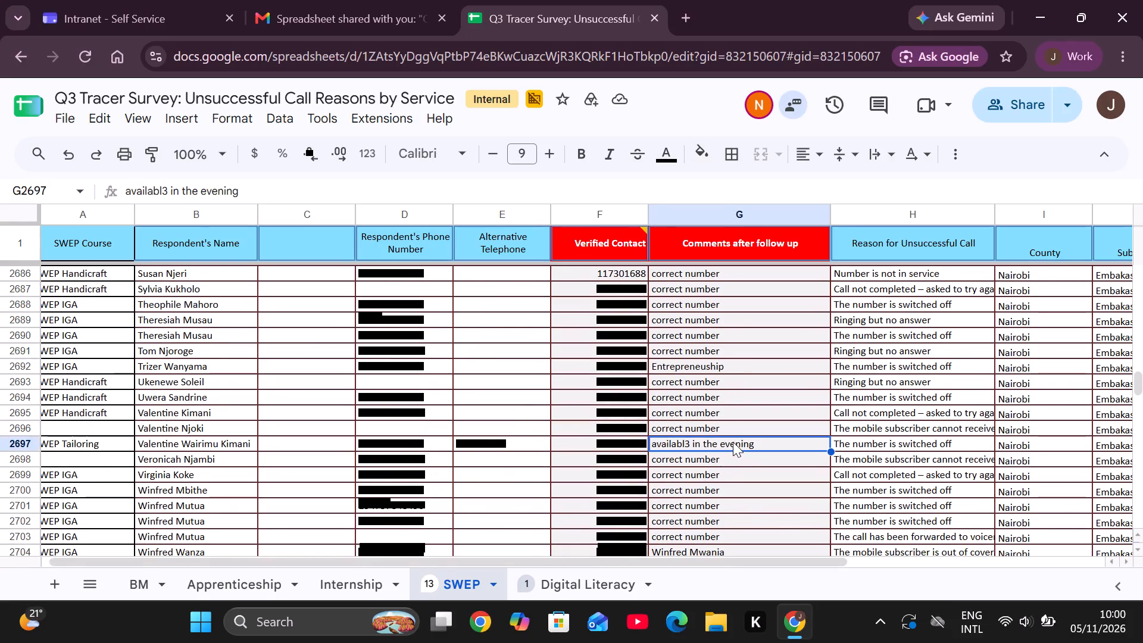
key(a)
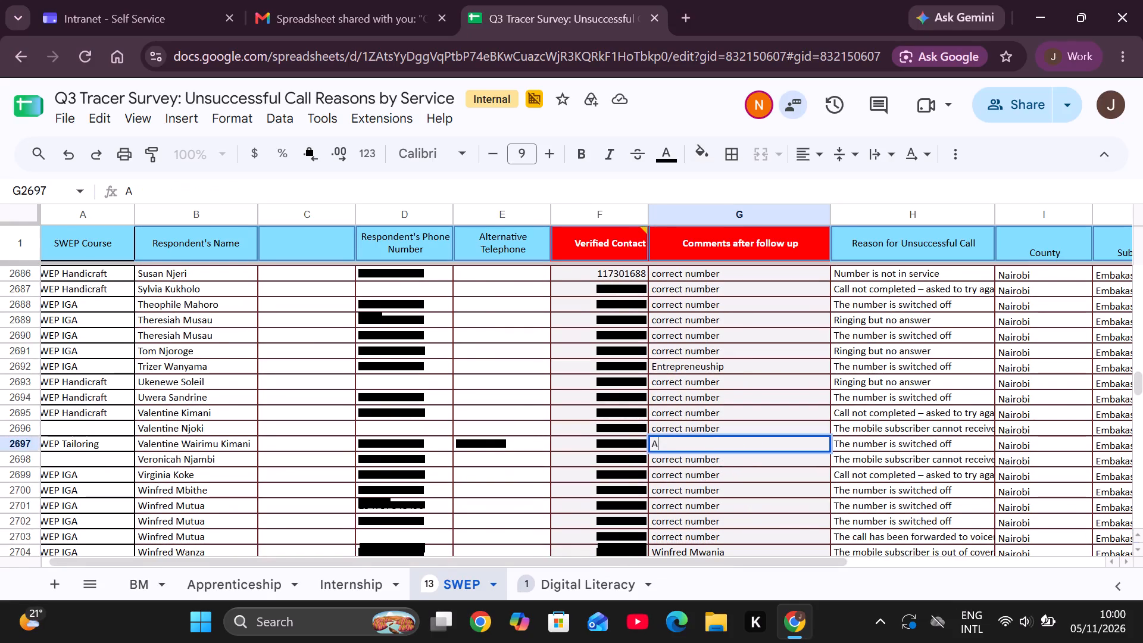
text(vailab)
text(le)
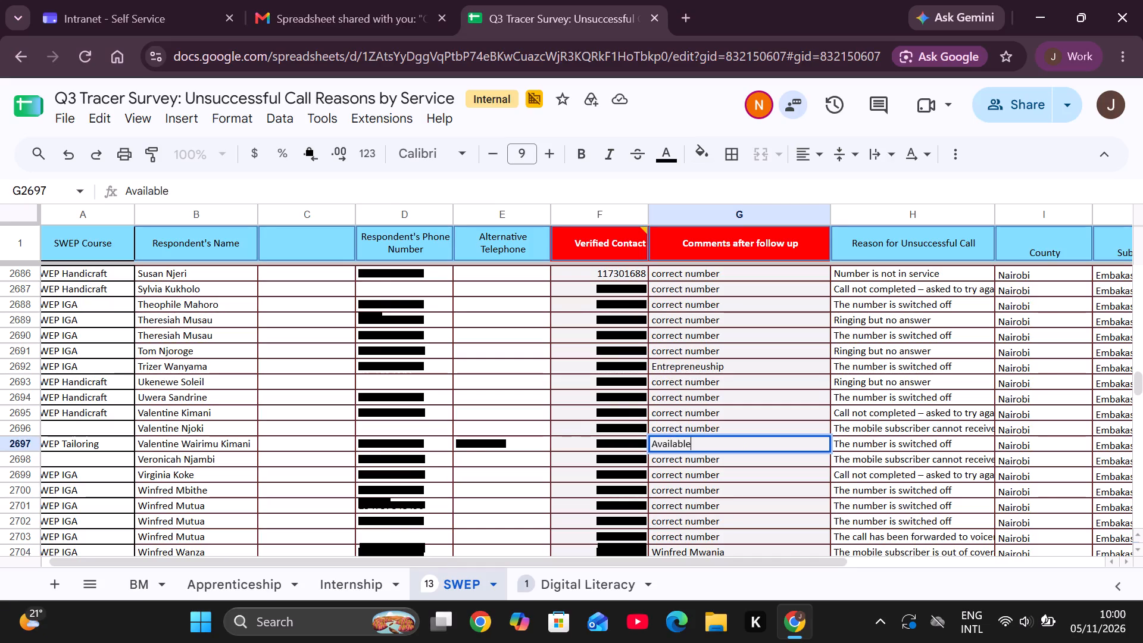
key(space)
text(i)
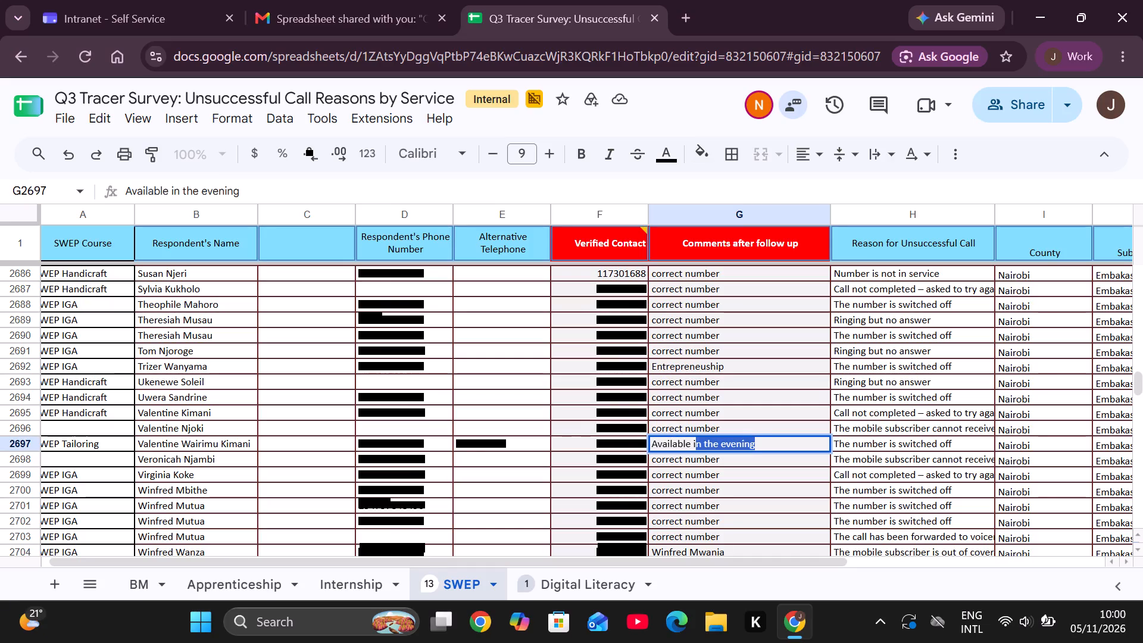
key(Return)
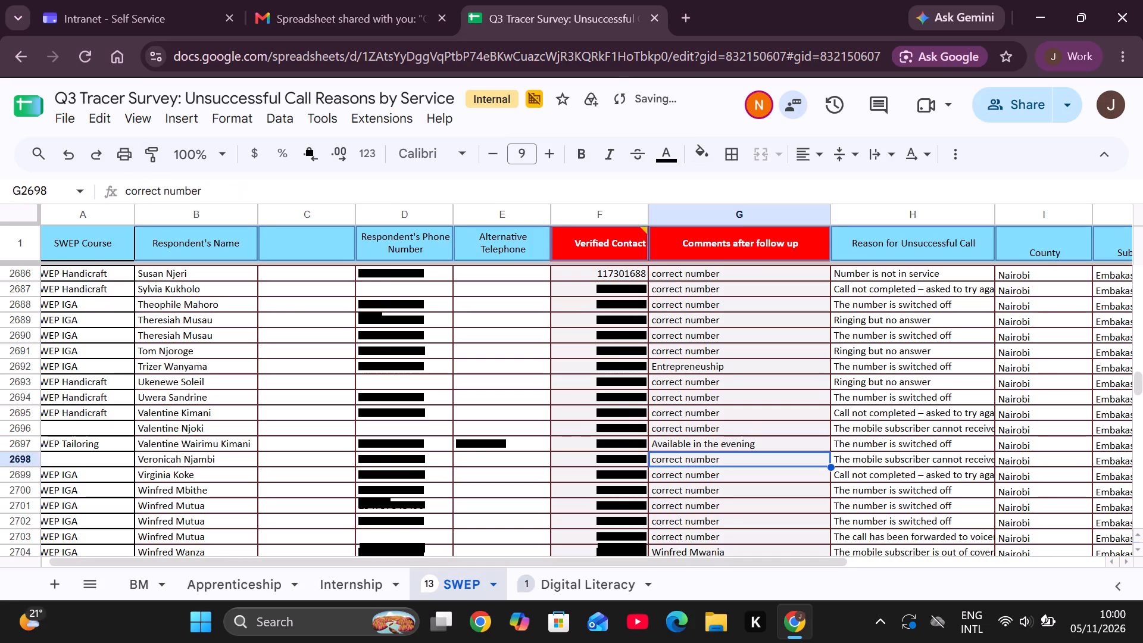
Examine the follow-up comments and sub-counties around the end of the Embakasi South rows, from about row 2695 to row 2730.
scroll(733, 442, down, 1)
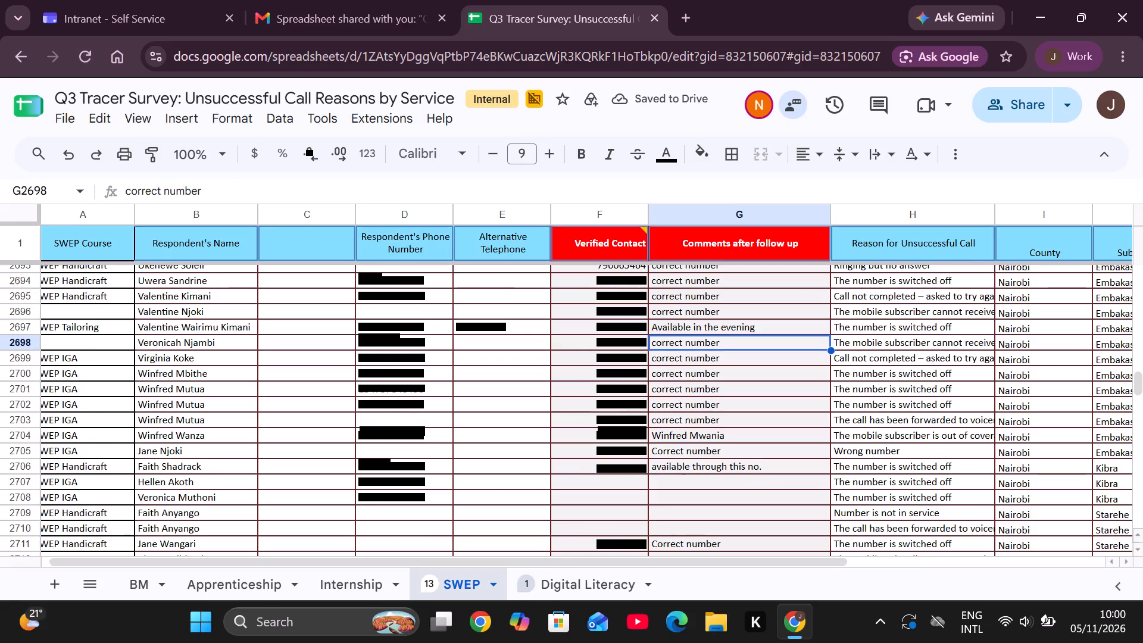
scroll(733, 442, down, 1)
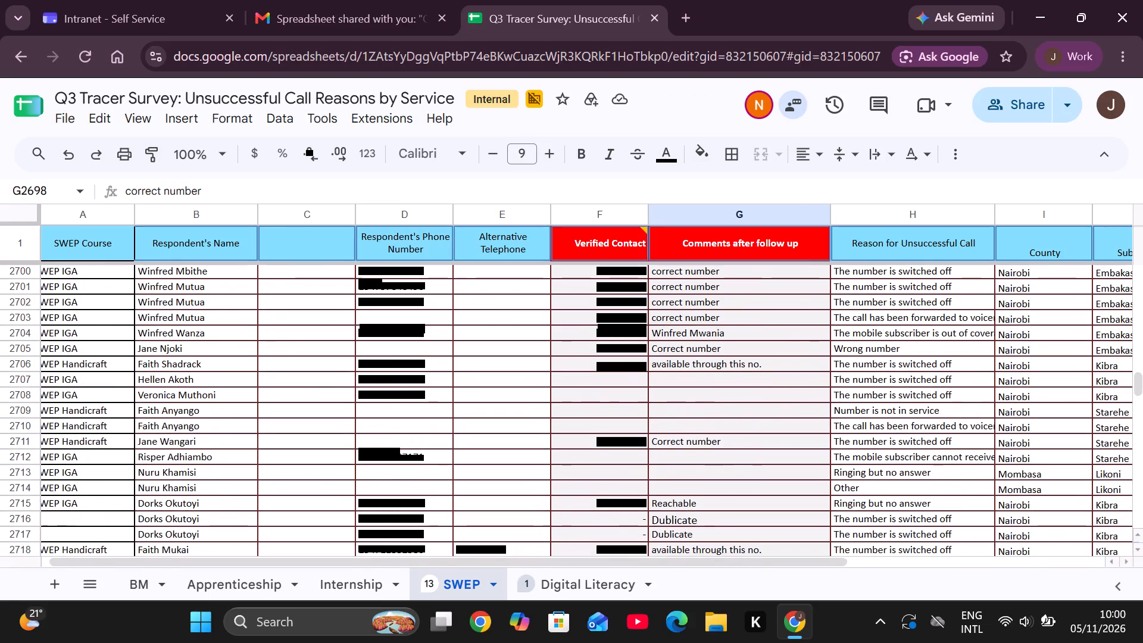
scroll(733, 442, down, 1)
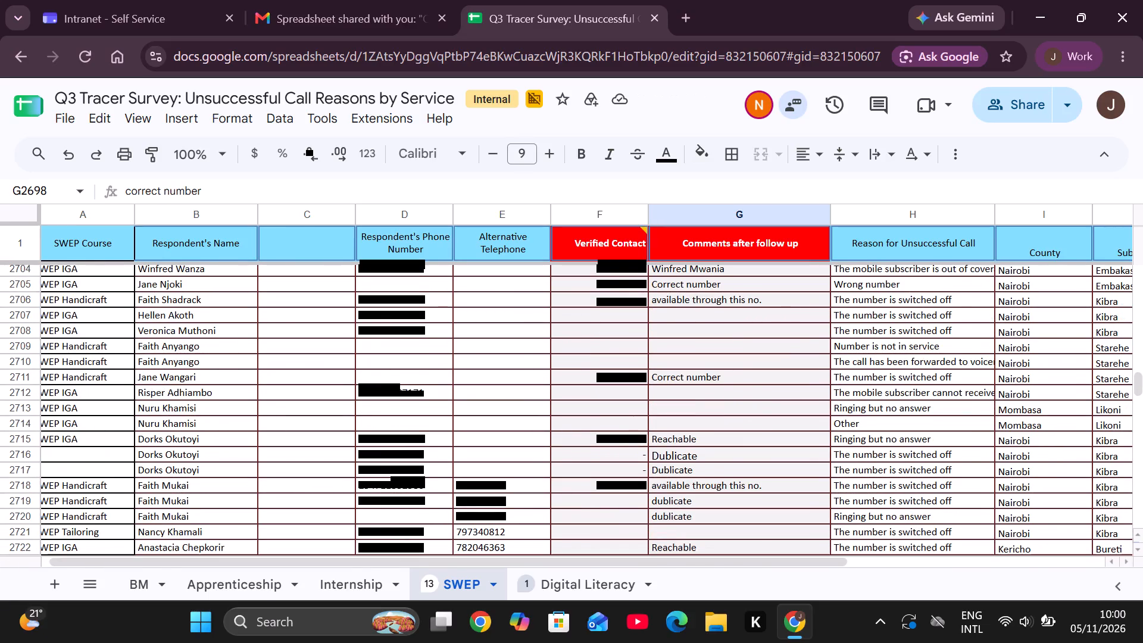
scroll(733, 442, down, 1)
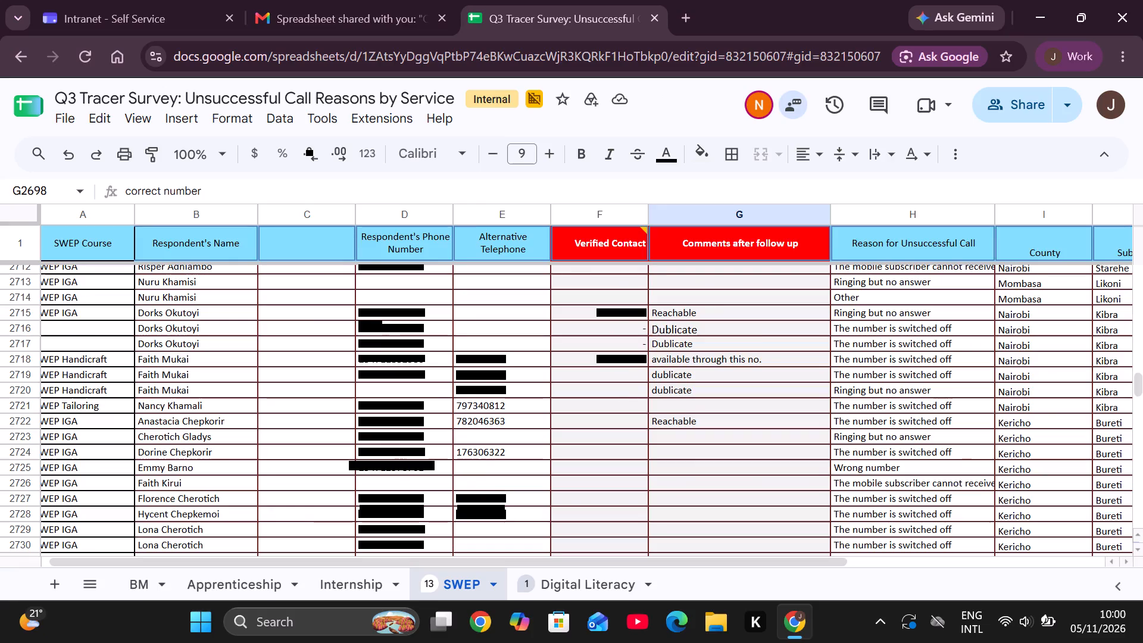
scroll(733, 442, left, 1)
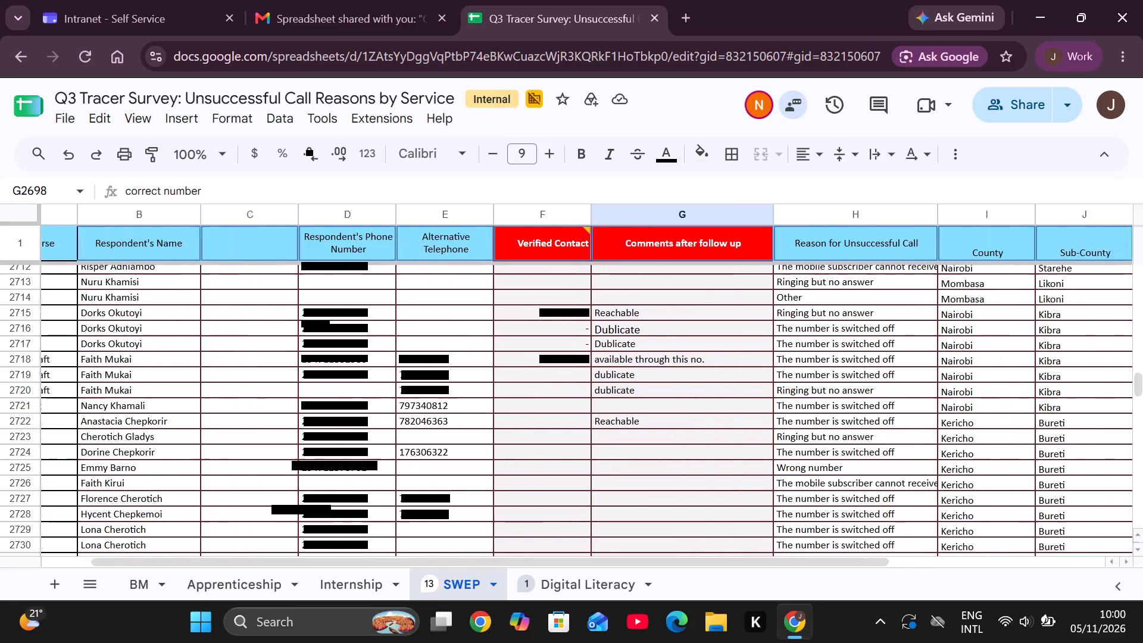
scroll(733, 442, left, 1)
scroll(733, 442, up, 1)
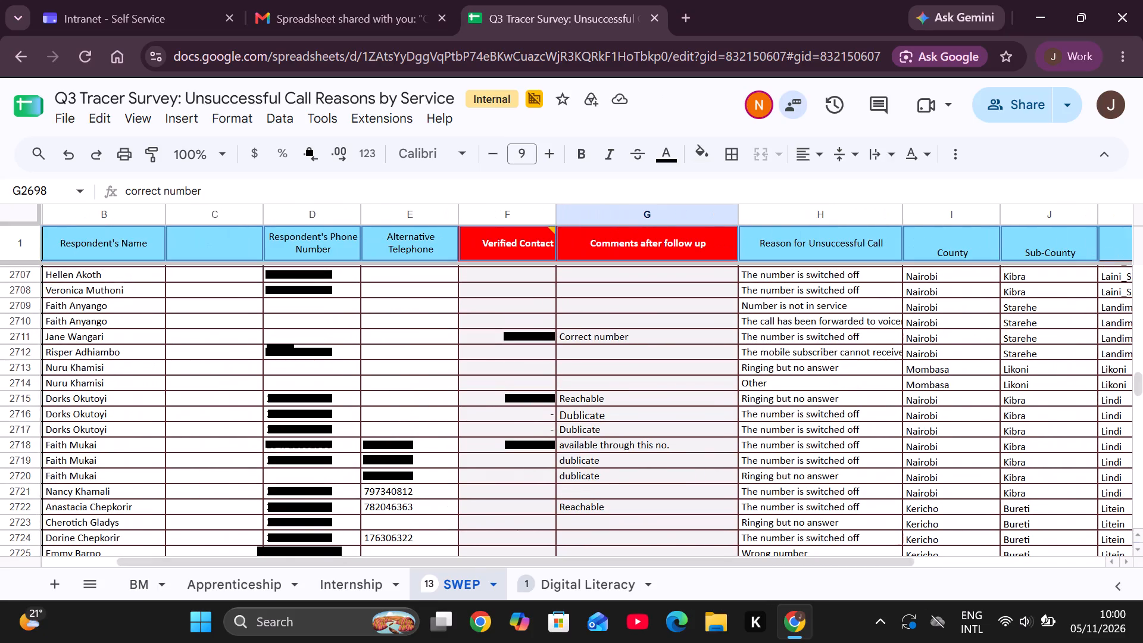
scroll(733, 442, up, 1)
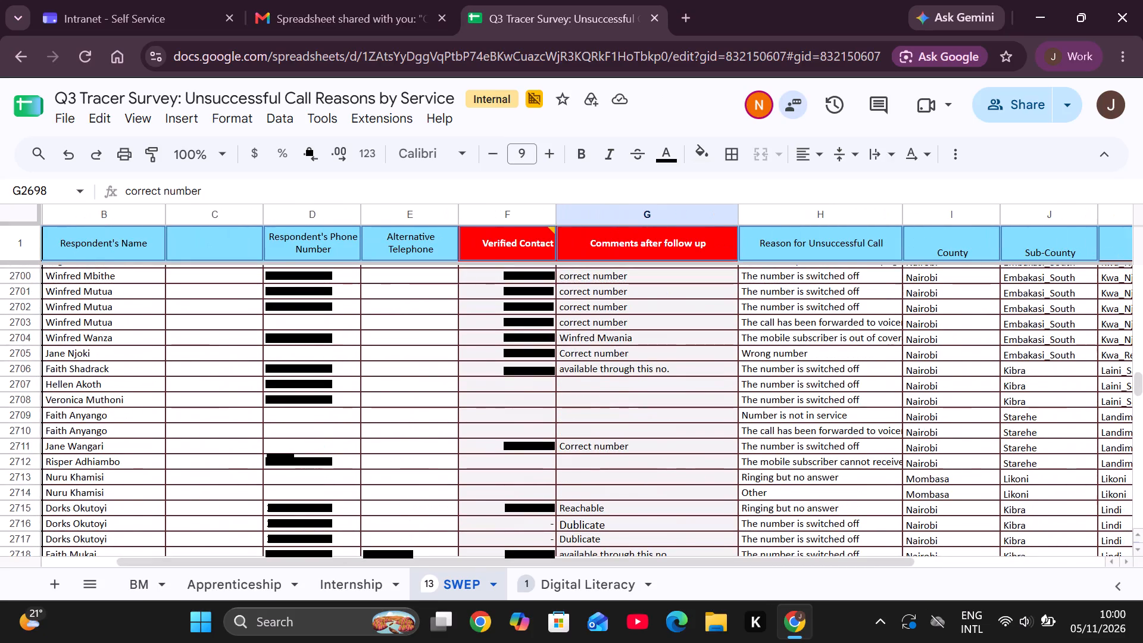
scroll(733, 442, up, 1)
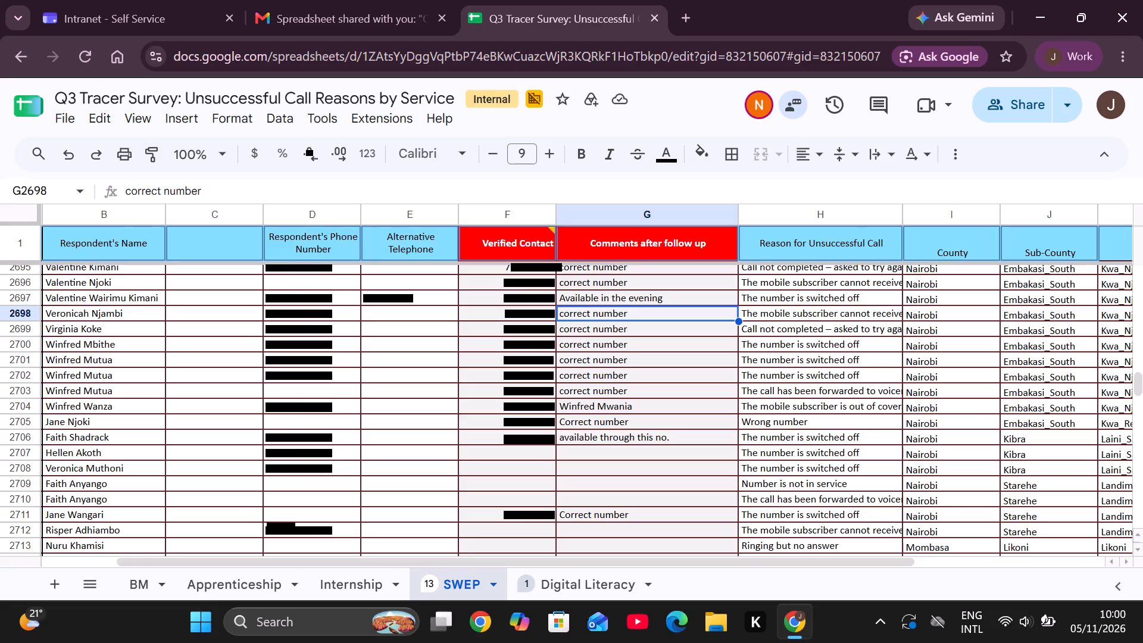
scroll(733, 442, right, 1)
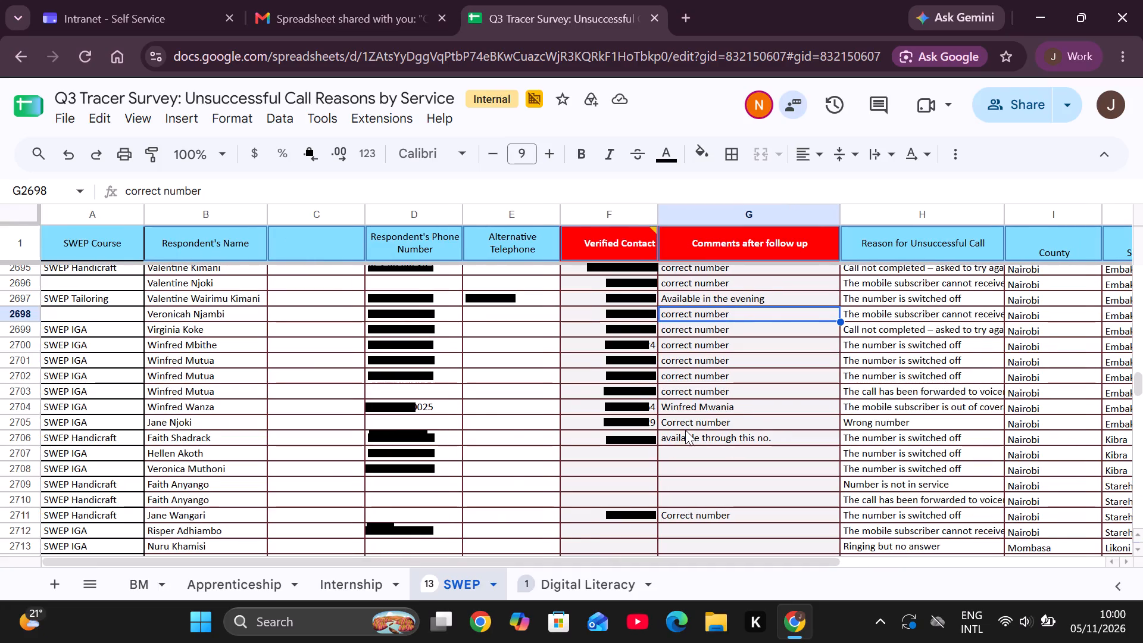
Examine the follow-up comments and wards below the Embakasi South rows, through the Embakasi East respondents in Lower Savannah ward.
scroll(685, 430, down, 4)
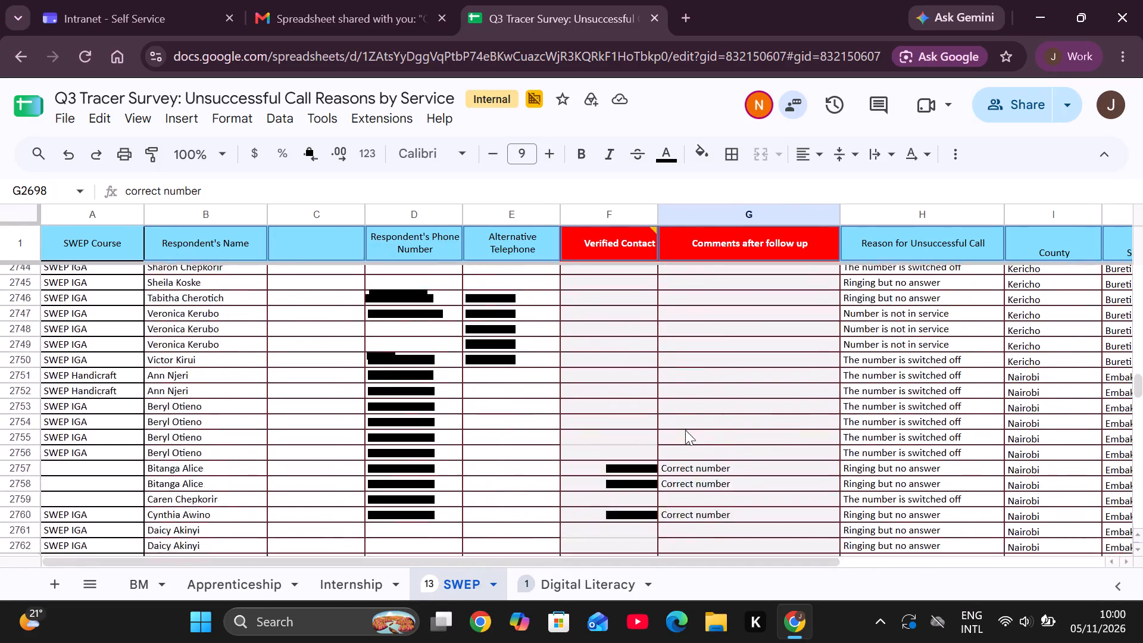
scroll(685, 430, left, 2)
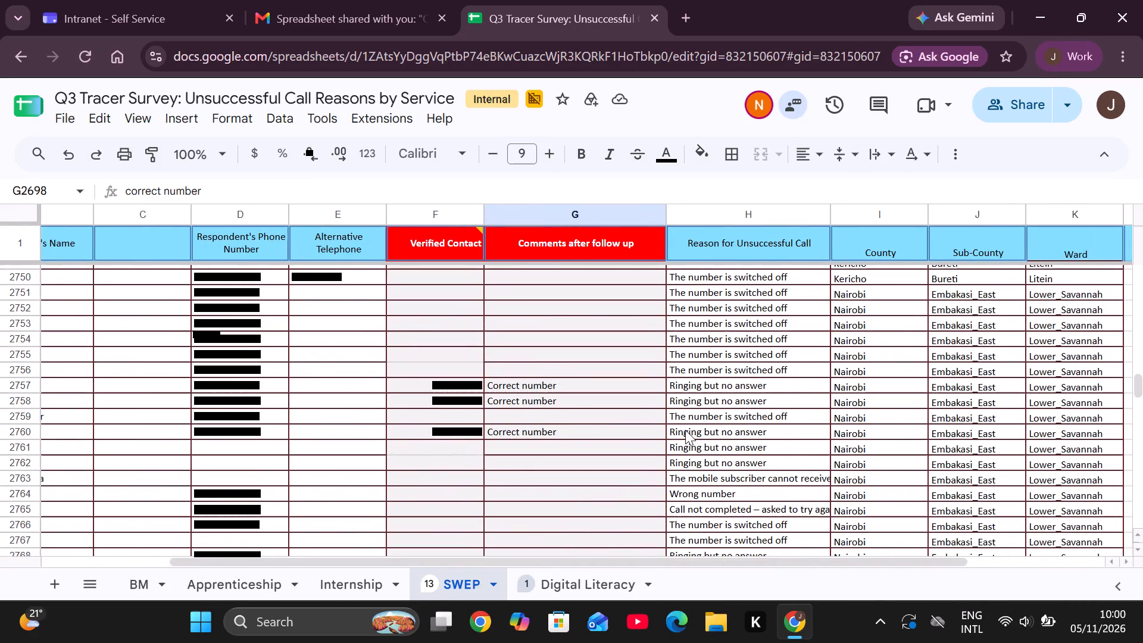
scroll(685, 430, down, 4)
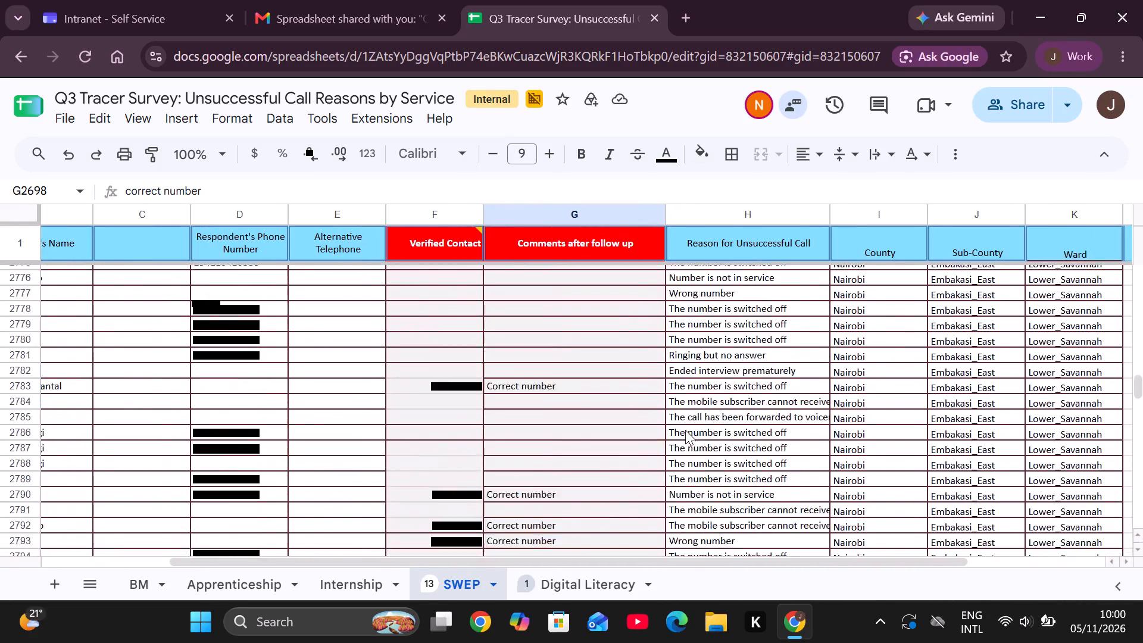
scroll(685, 430, down, 3)
Review the follow-up comments of the Kisumu East respondents in Manyatta B ward, from about row 2813 to row 3118.
scroll(685, 430, down, 1)
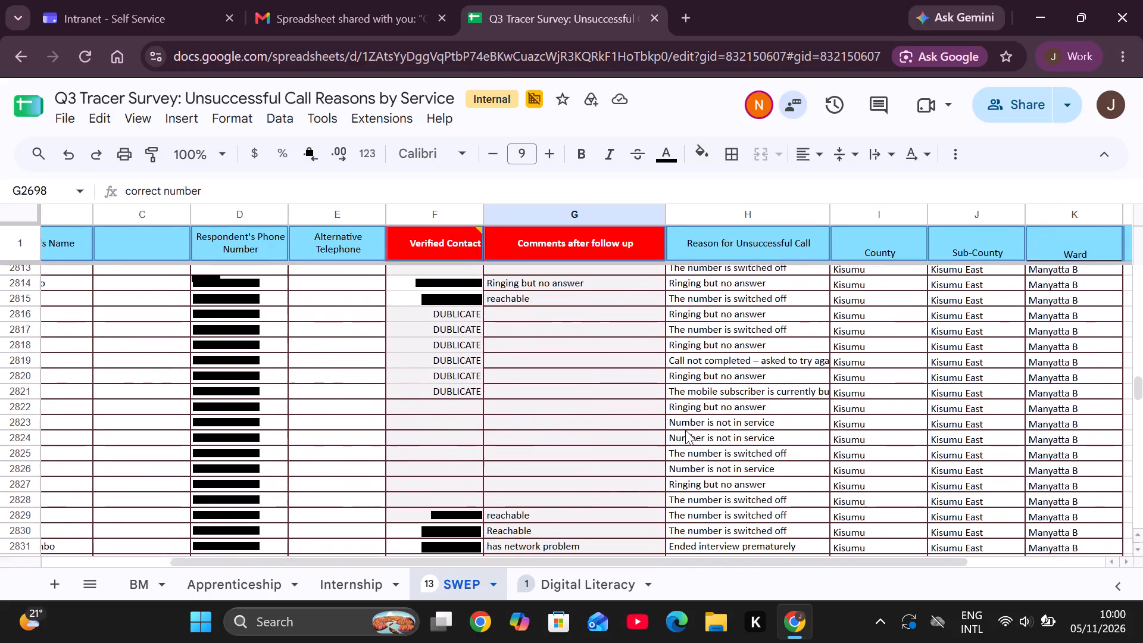
scroll(685, 430, down, 3)
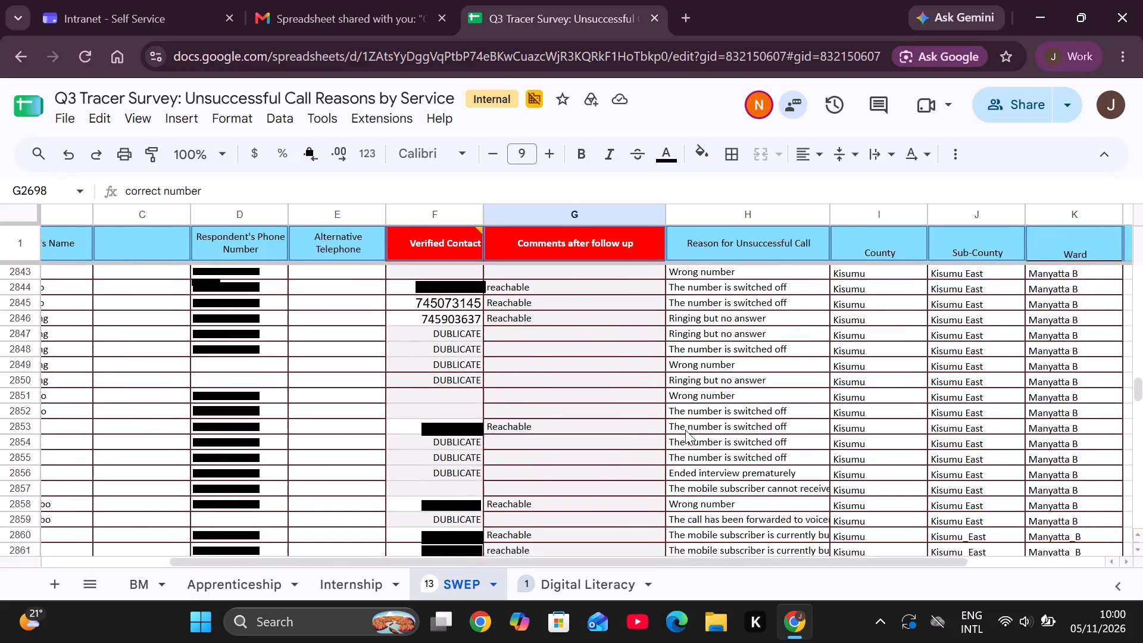
scroll(685, 430, down, 2)
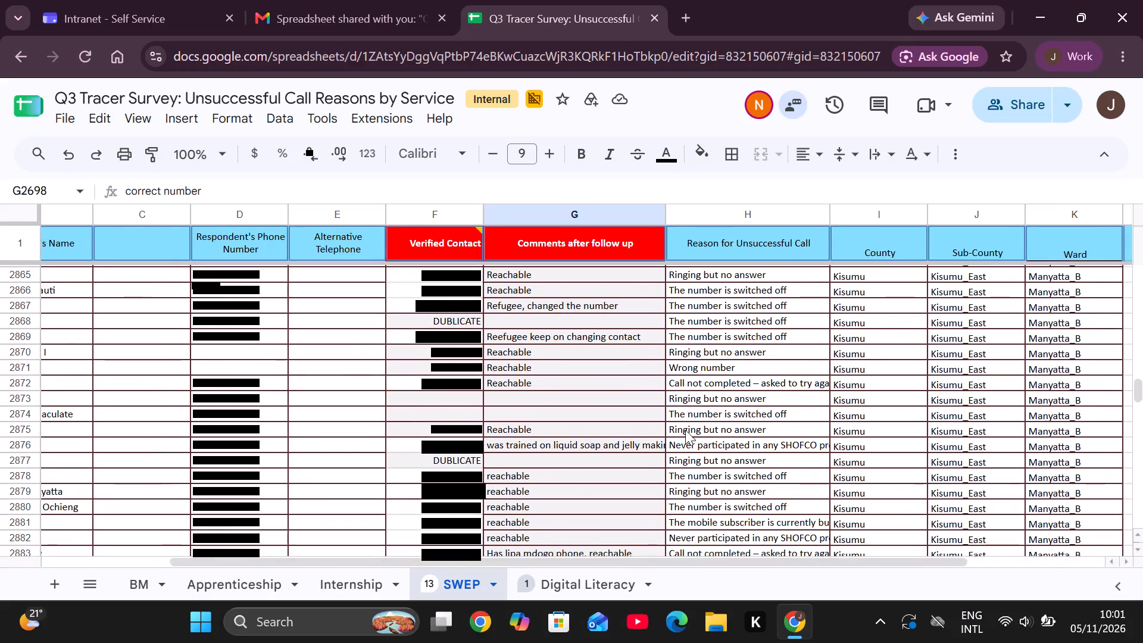
scroll(685, 427, down, 2)
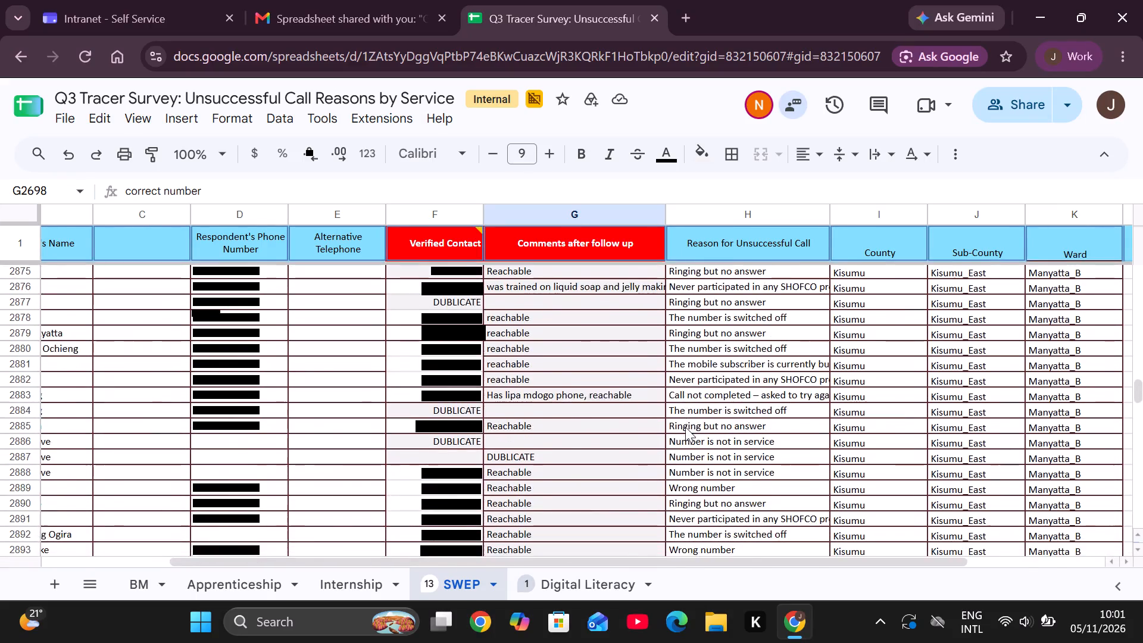
scroll(685, 427, down, 3)
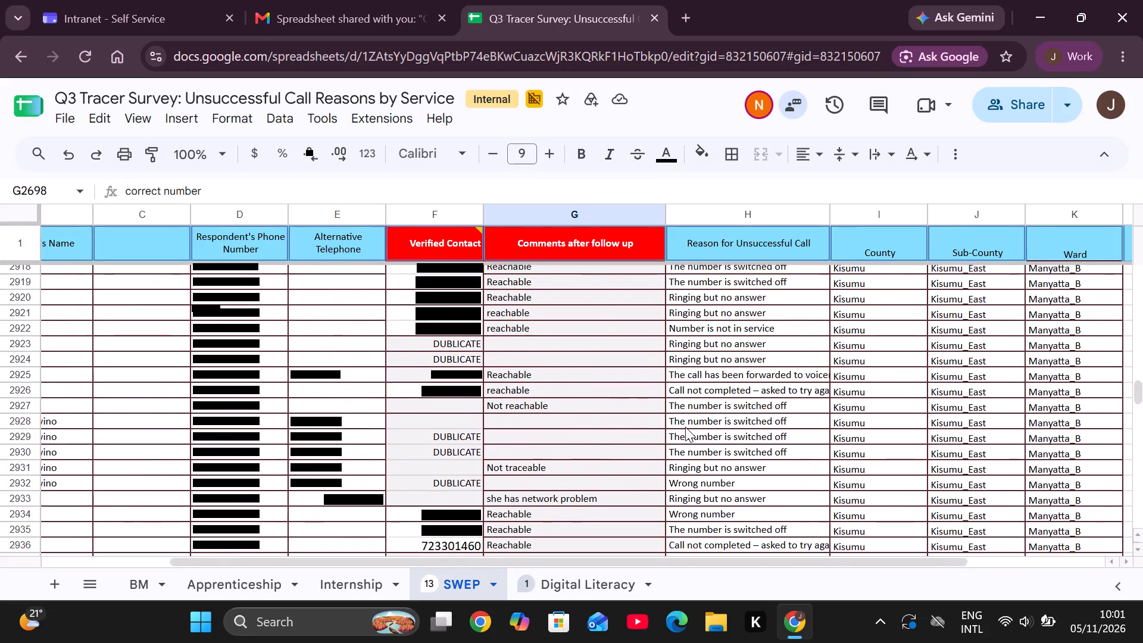
scroll(685, 427, down, 5)
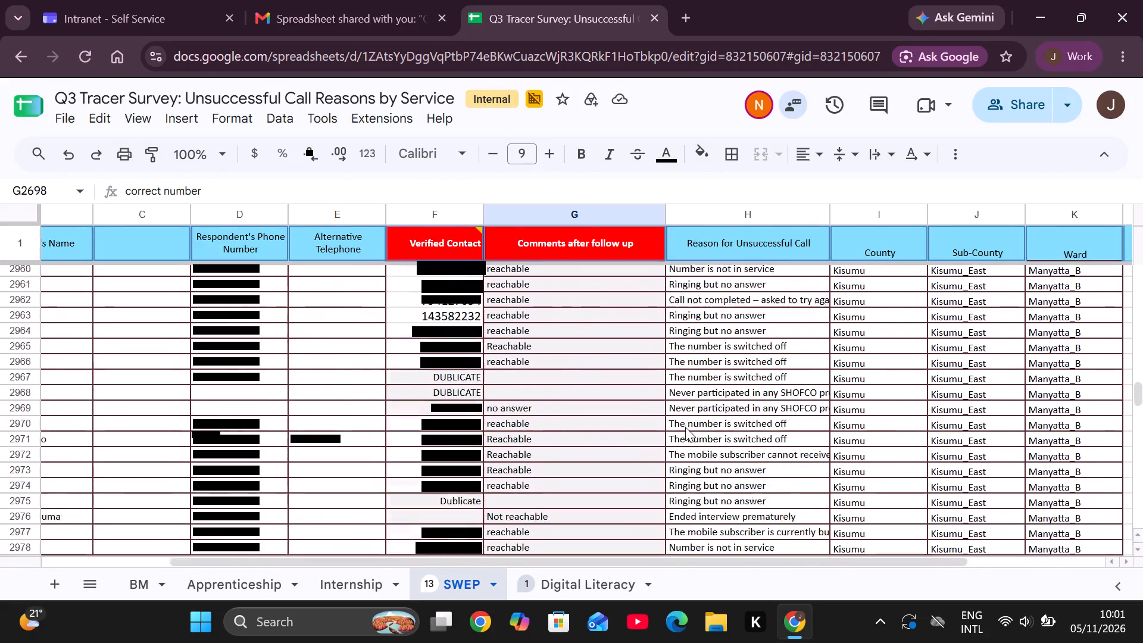
scroll(685, 427, down, 4)
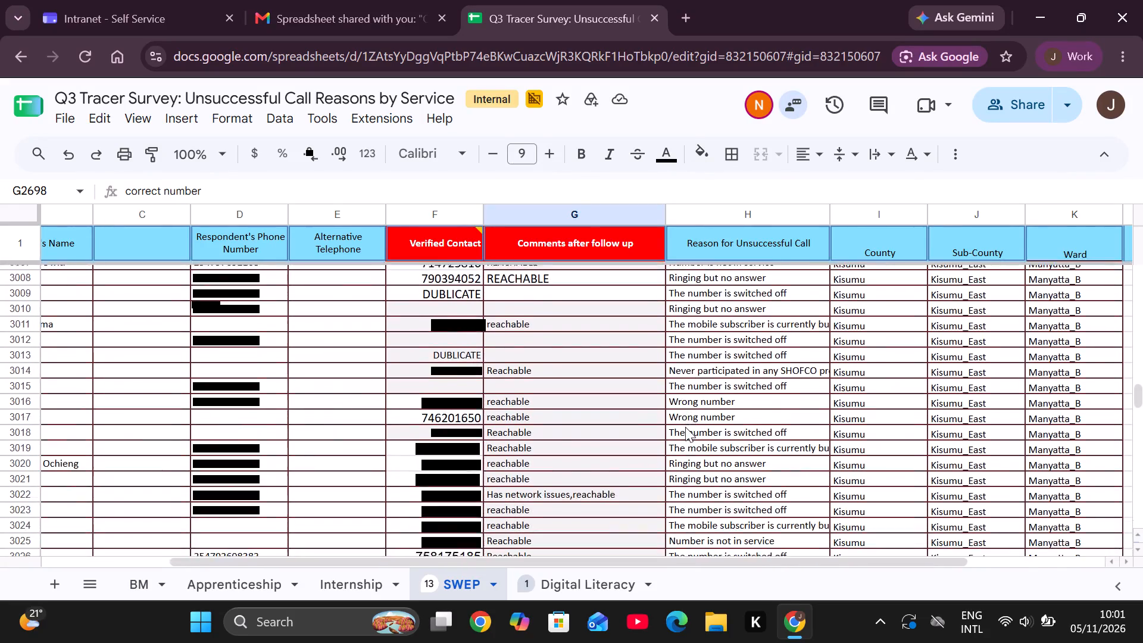
scroll(685, 427, down, 4)
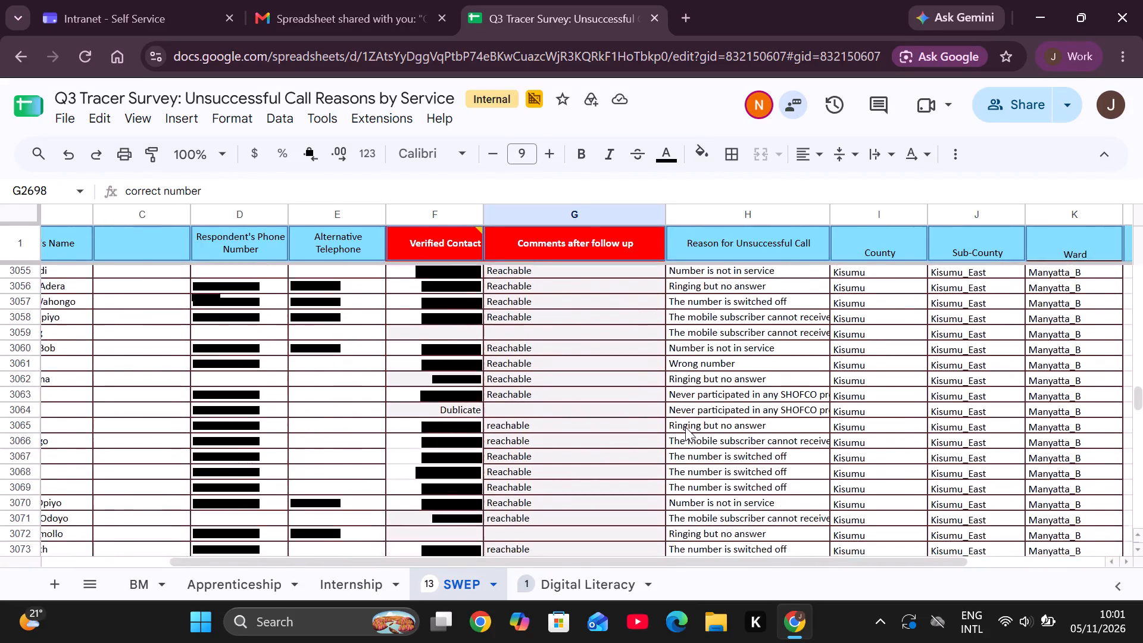
scroll(685, 427, down, 3)
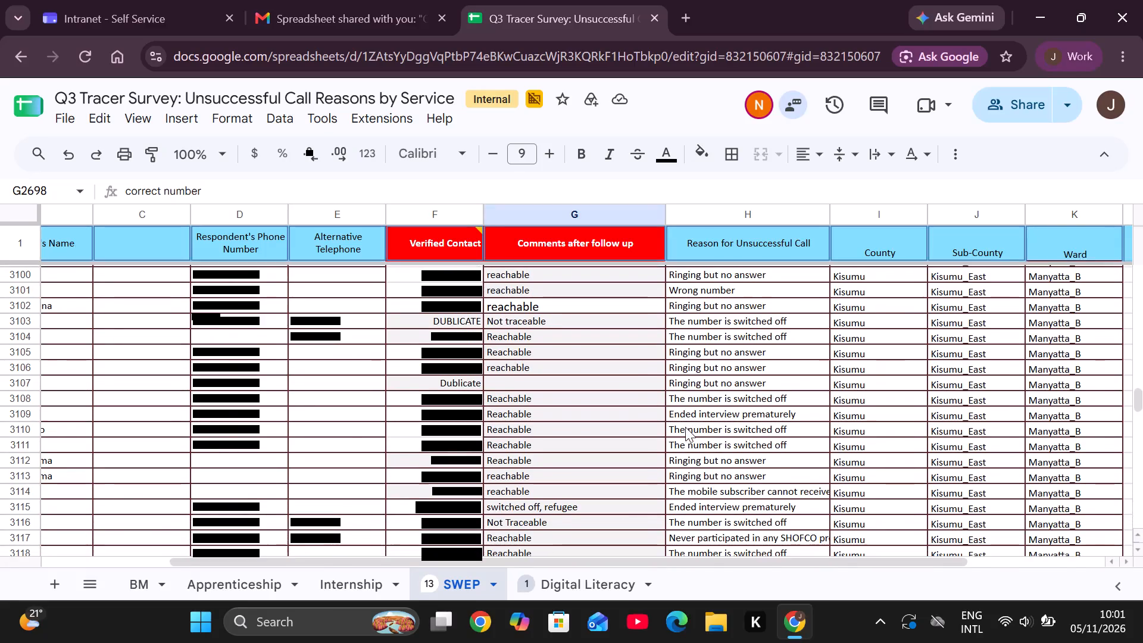
scroll(685, 427, down, 2)
Review the follow-up comments of the Kilifi North respondents in Matsangoni ward and the Jomvu respondents in Mikindani ward, from about row 3160.
scroll(685, 427, down, 3)
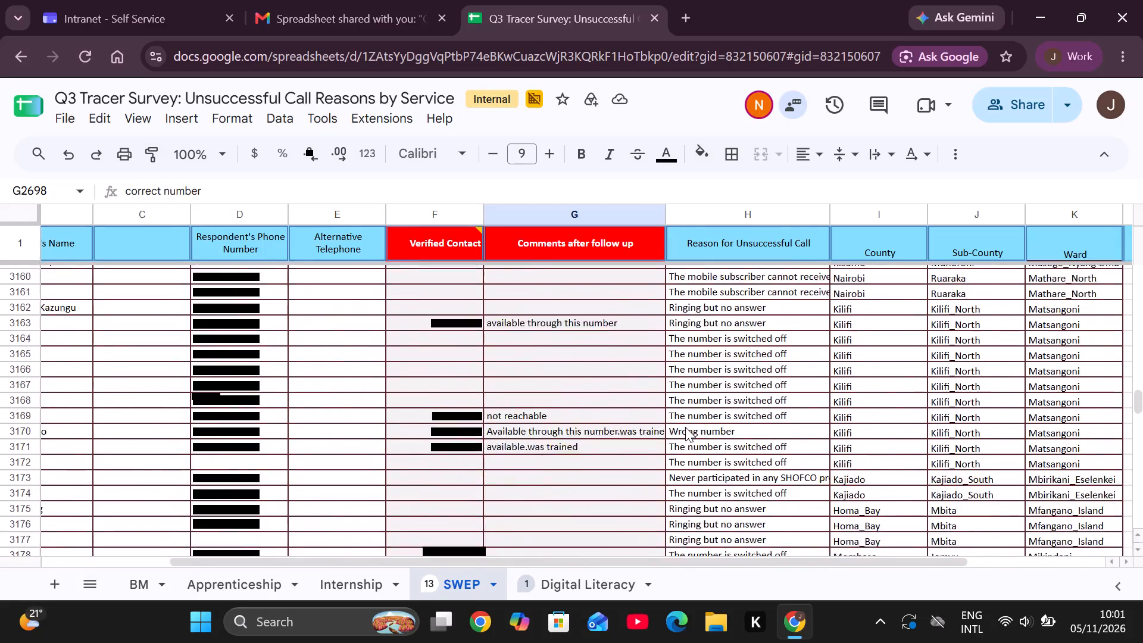
scroll(685, 427, down, 2)
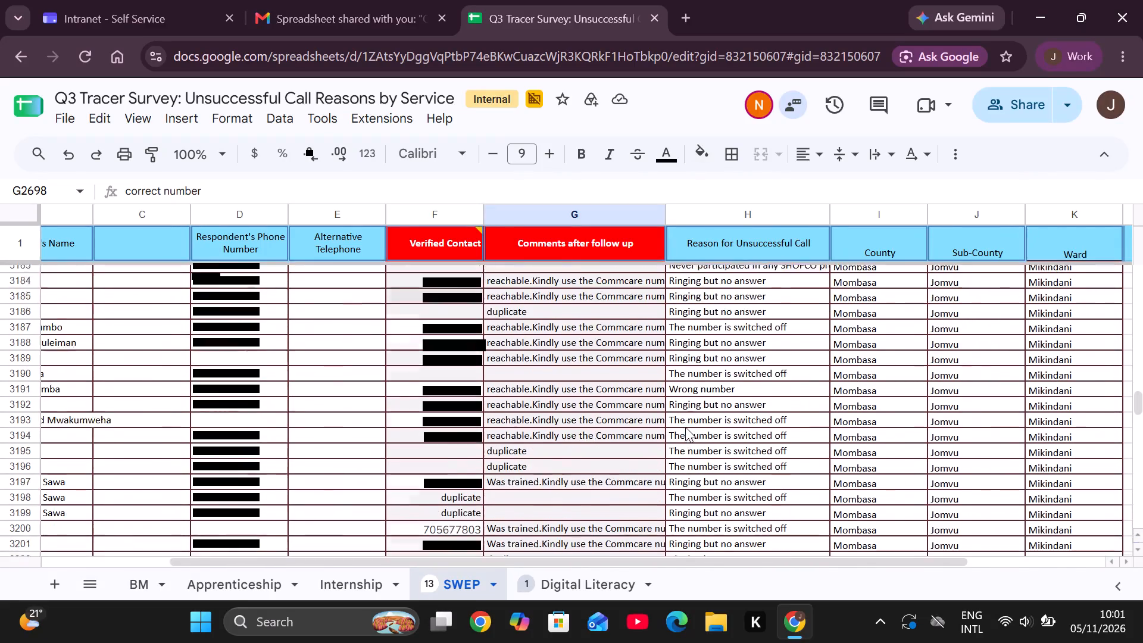
scroll(685, 427, down, 3)
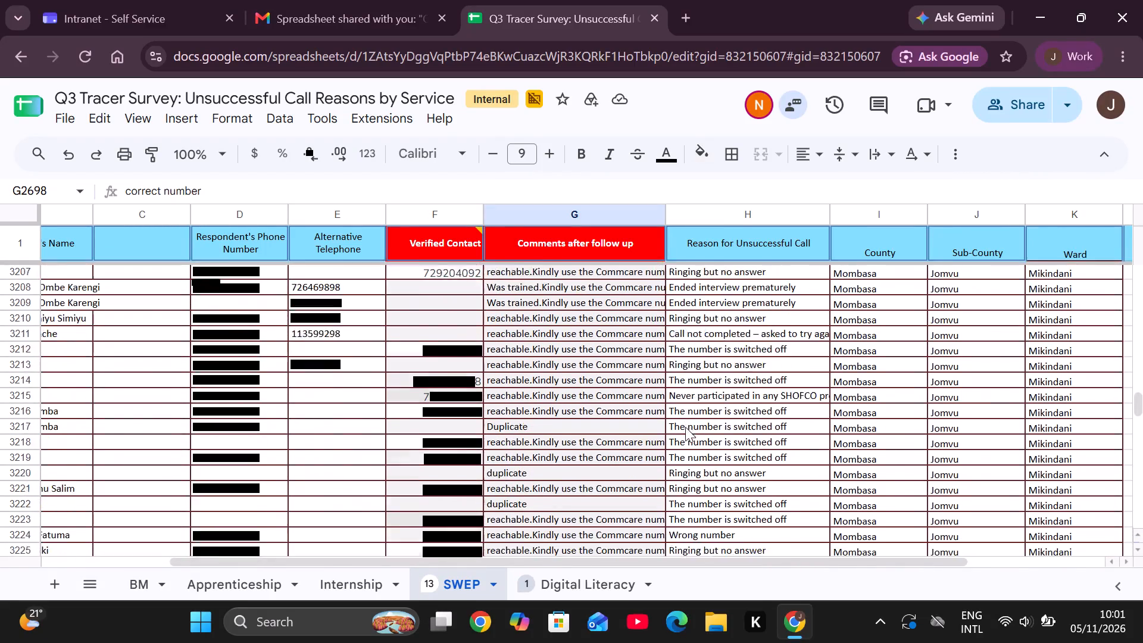
scroll(685, 427, down, 3)
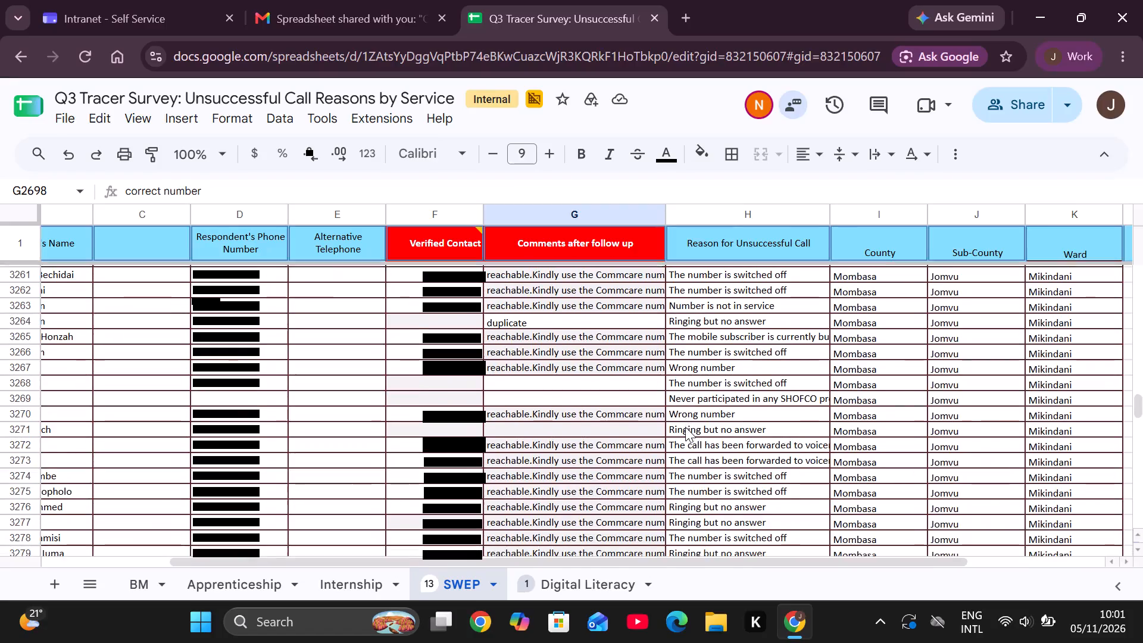
scroll(685, 427, down, 6)
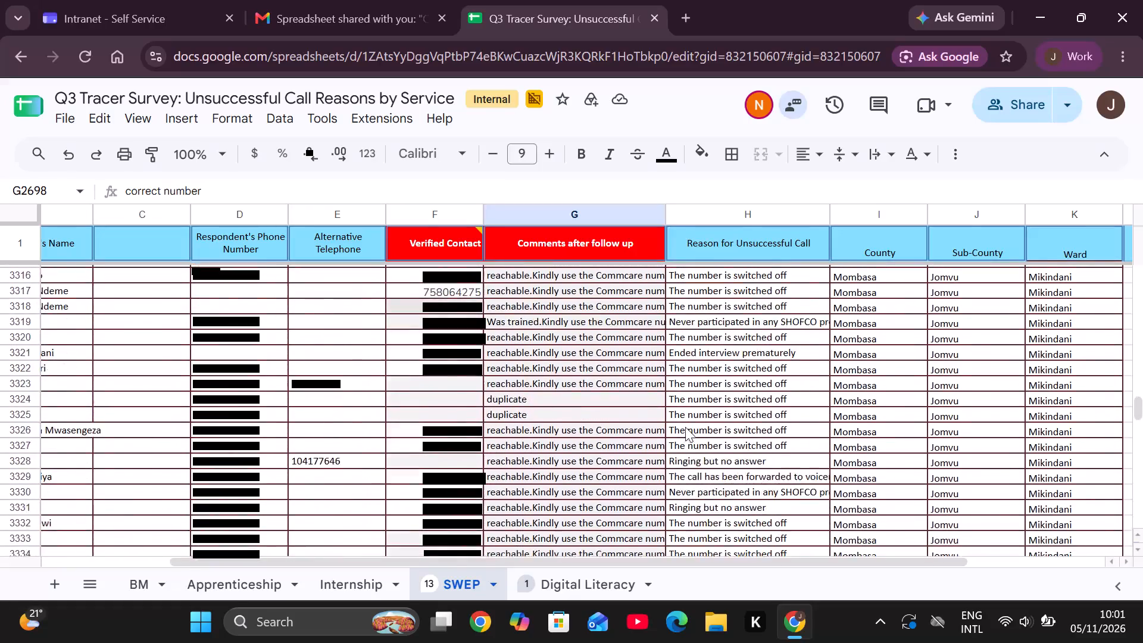
scroll(685, 427, down, 2)
Review the follow-up comments from the Kilifi North respondents in Mnarani ward through the Ugenya respondents in North Ugenya ward, about rows 3378 to 3726.
scroll(685, 427, down, 2)
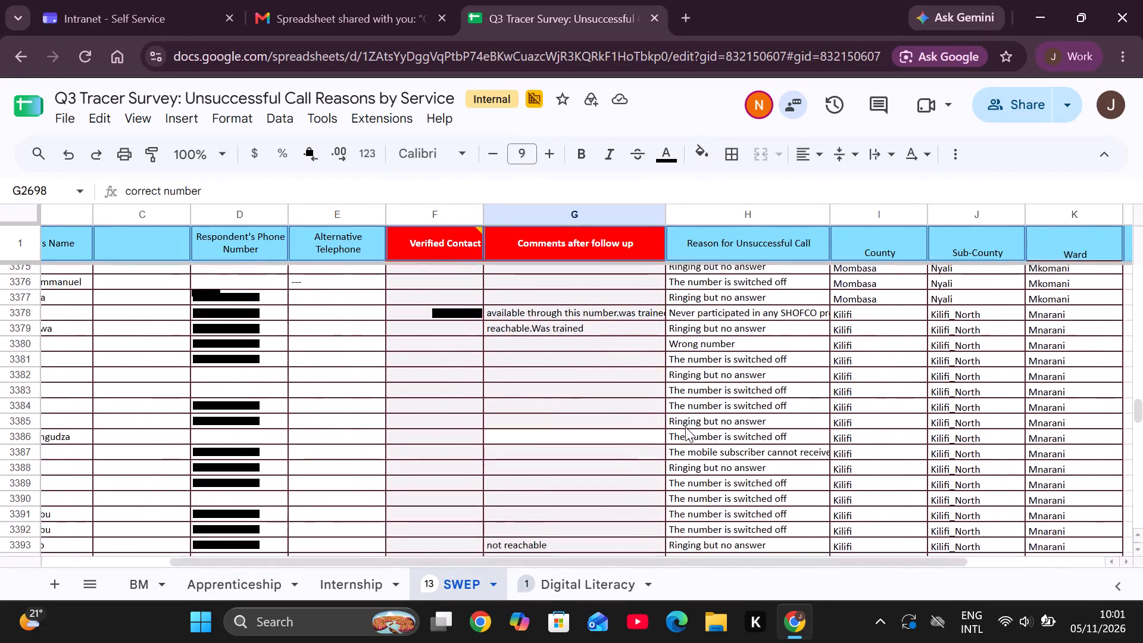
scroll(685, 427, down, 4)
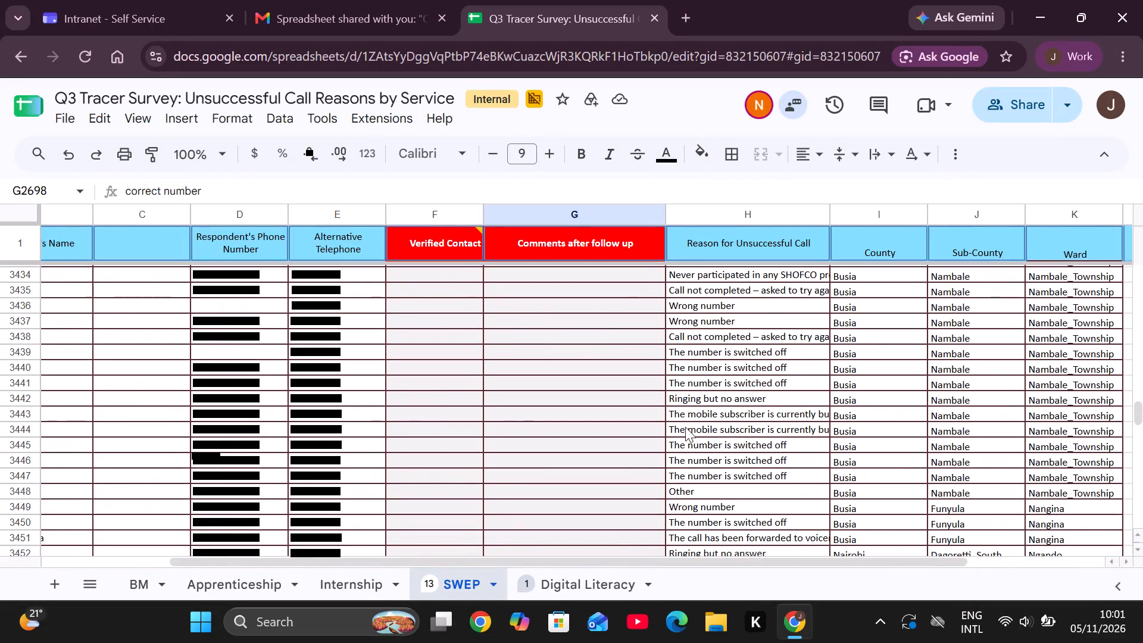
scroll(685, 427, down, 3)
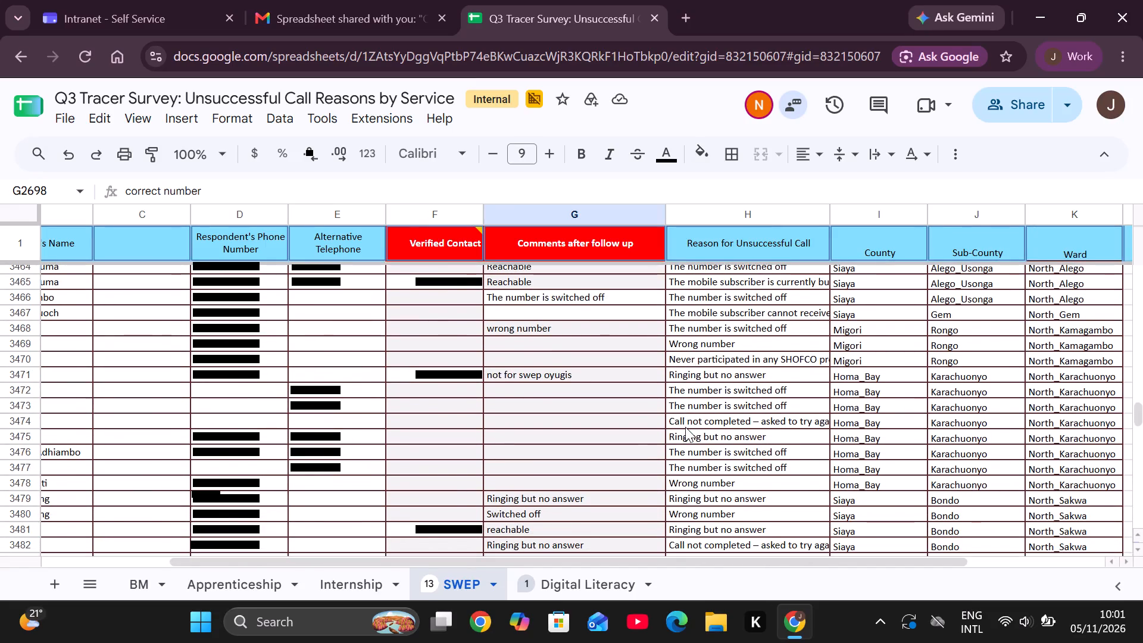
scroll(685, 427, down, 4)
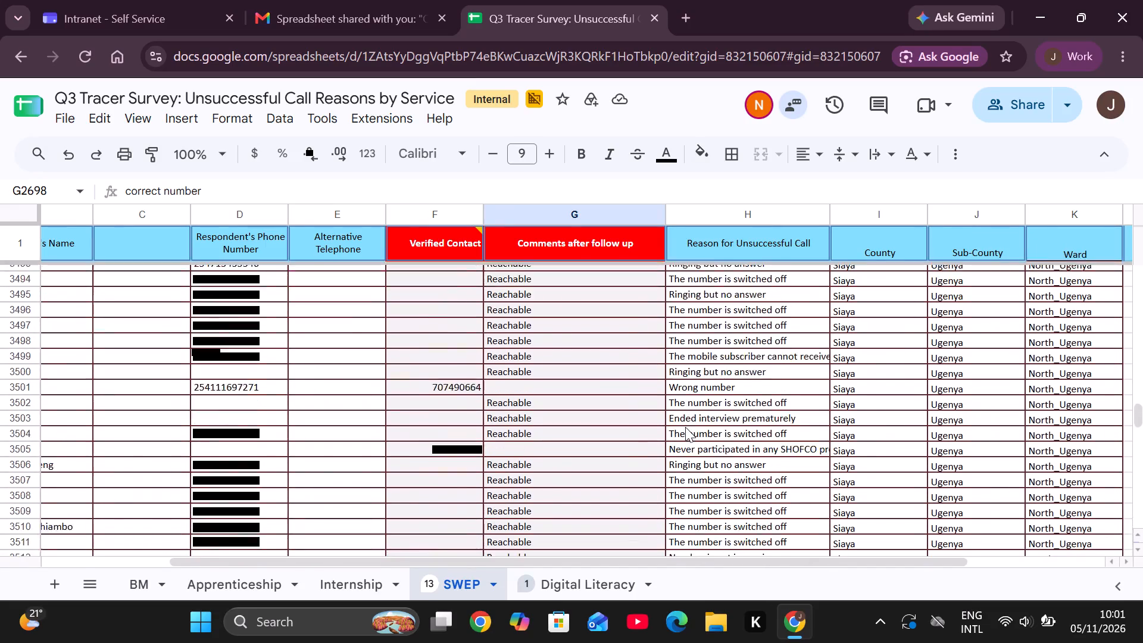
scroll(685, 427, down, 6)
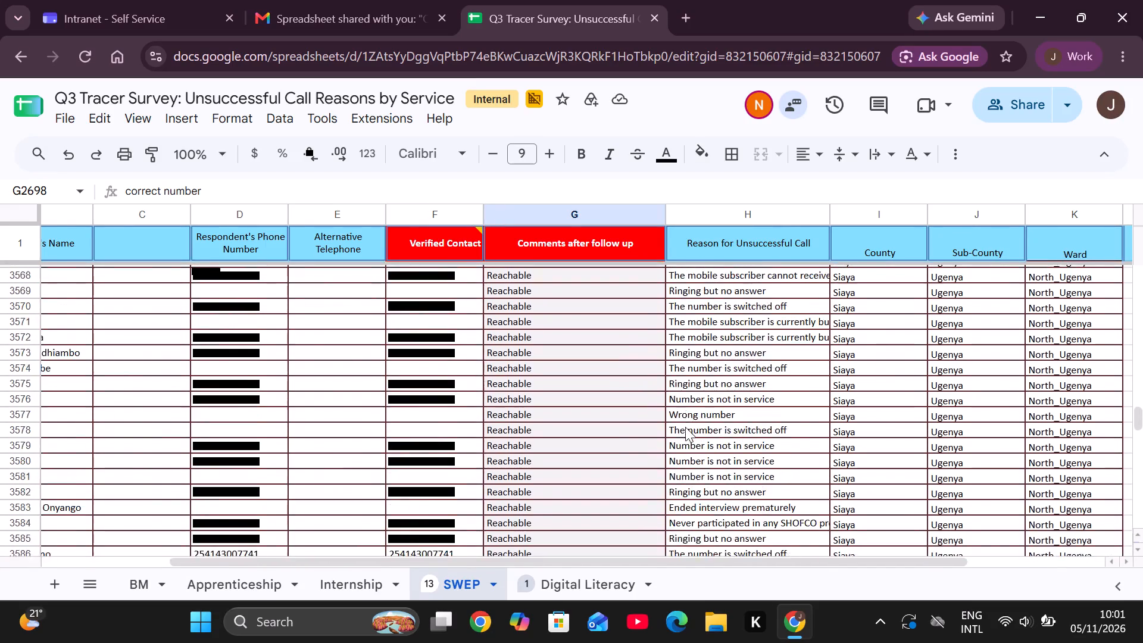
scroll(685, 427, down, 5)
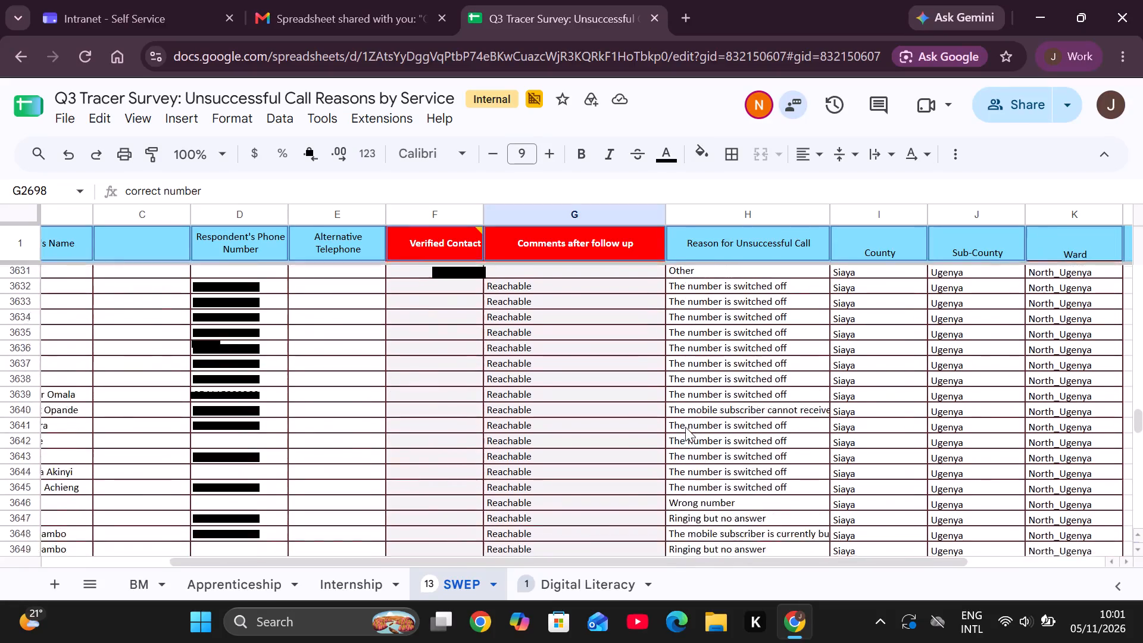
scroll(685, 427, down, 6)
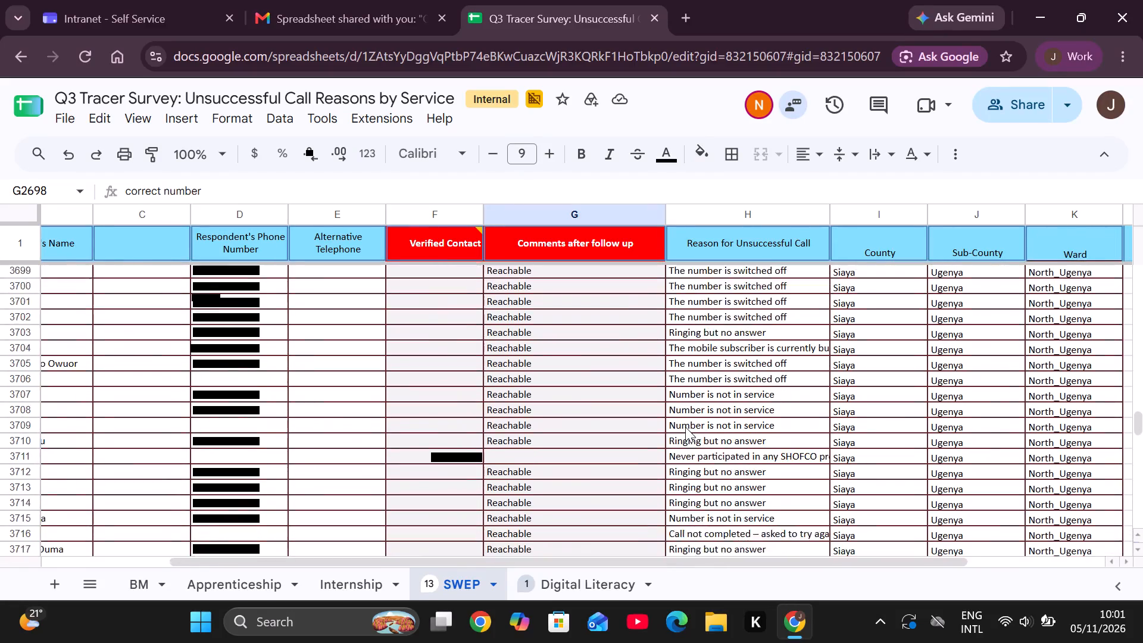
scroll(685, 427, down, 3)
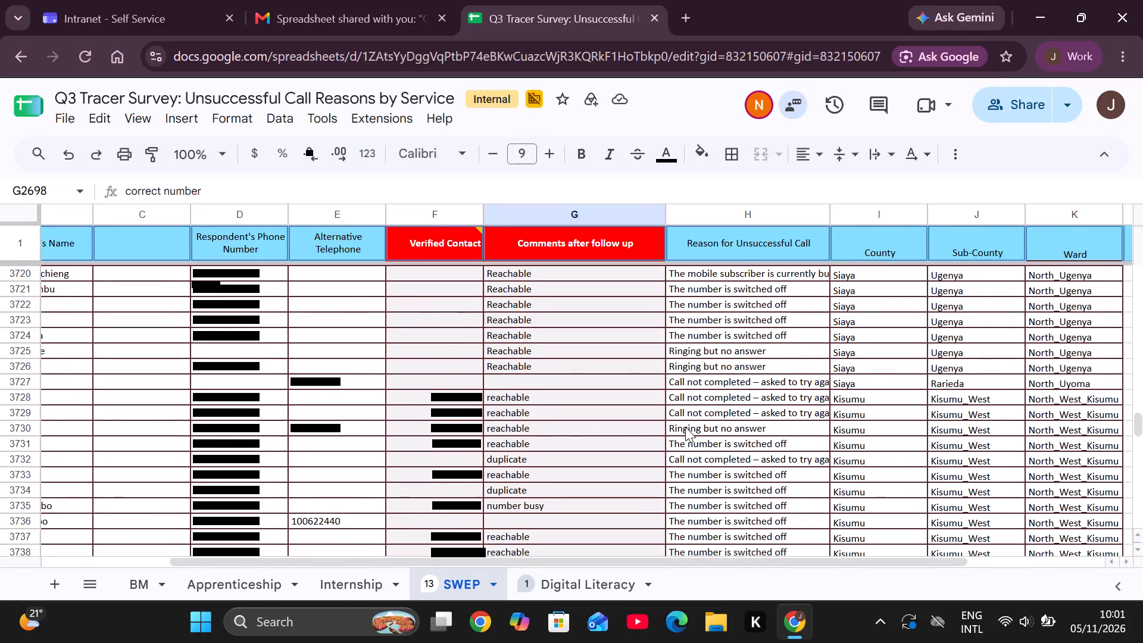
Check the follow-up comments from the Kisumu West respondents through the Starehe respondents in Pangani ward, about rows 3728 to 3813.
scroll(685, 427, down, 5)
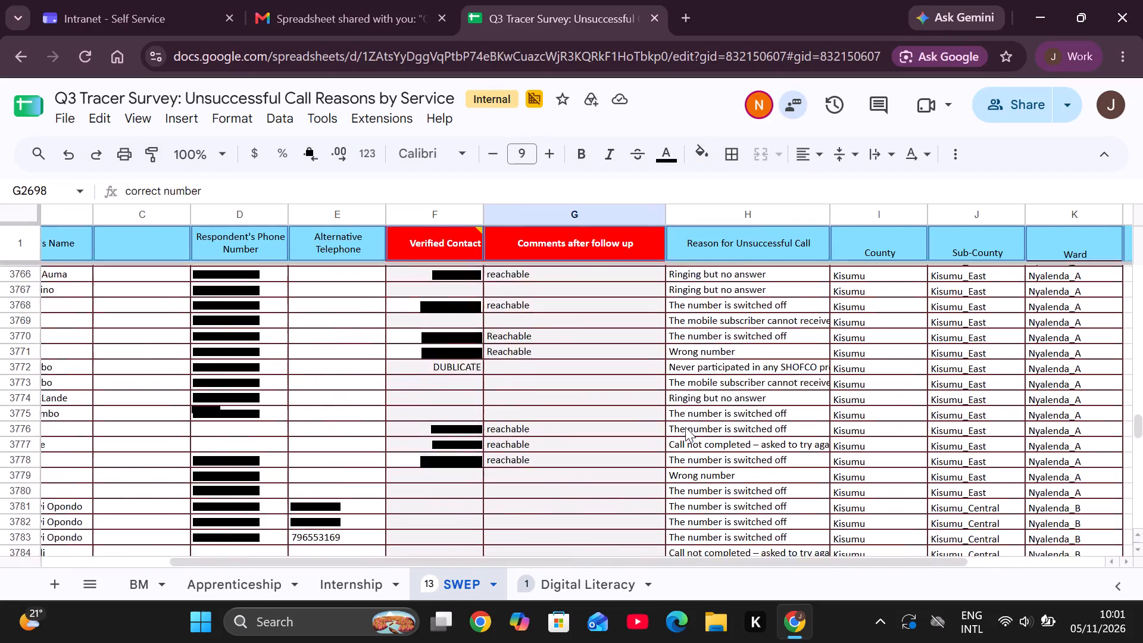
scroll(685, 427, down, 2)
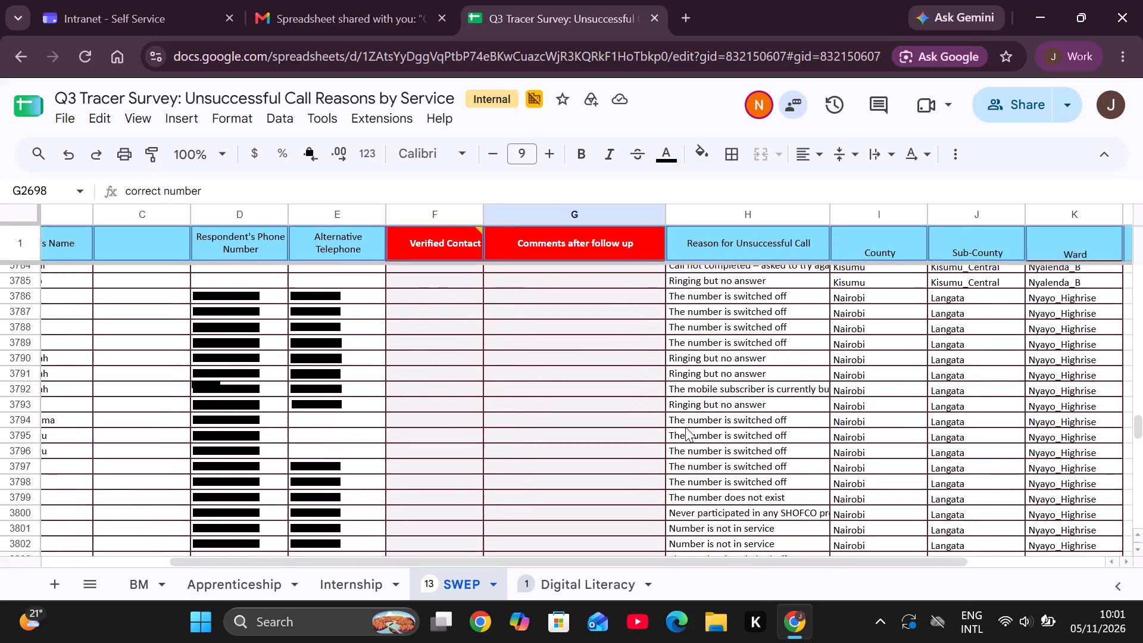
scroll(685, 427, down, 2)
scroll(685, 427, up, 1)
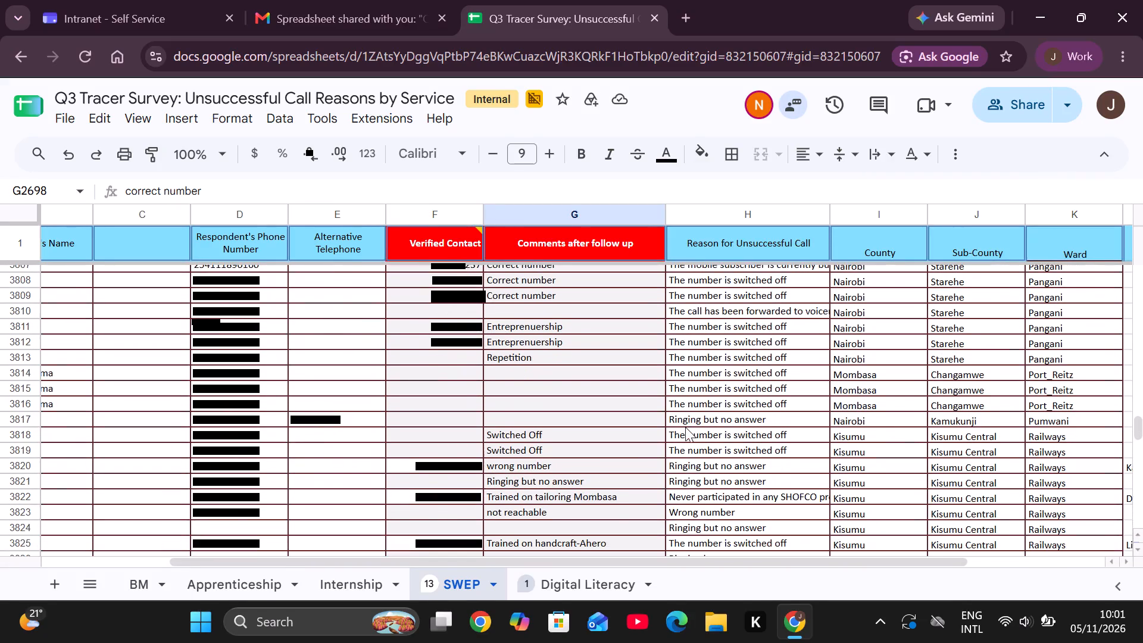
scroll(685, 427, up, 2)
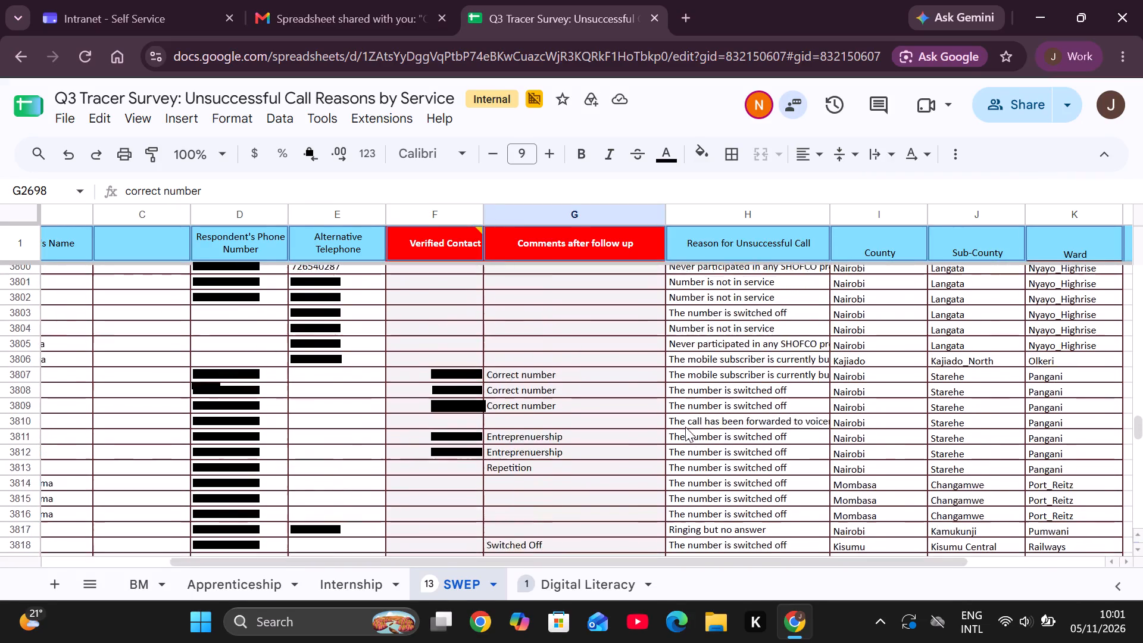
scroll(685, 427, up, 1)
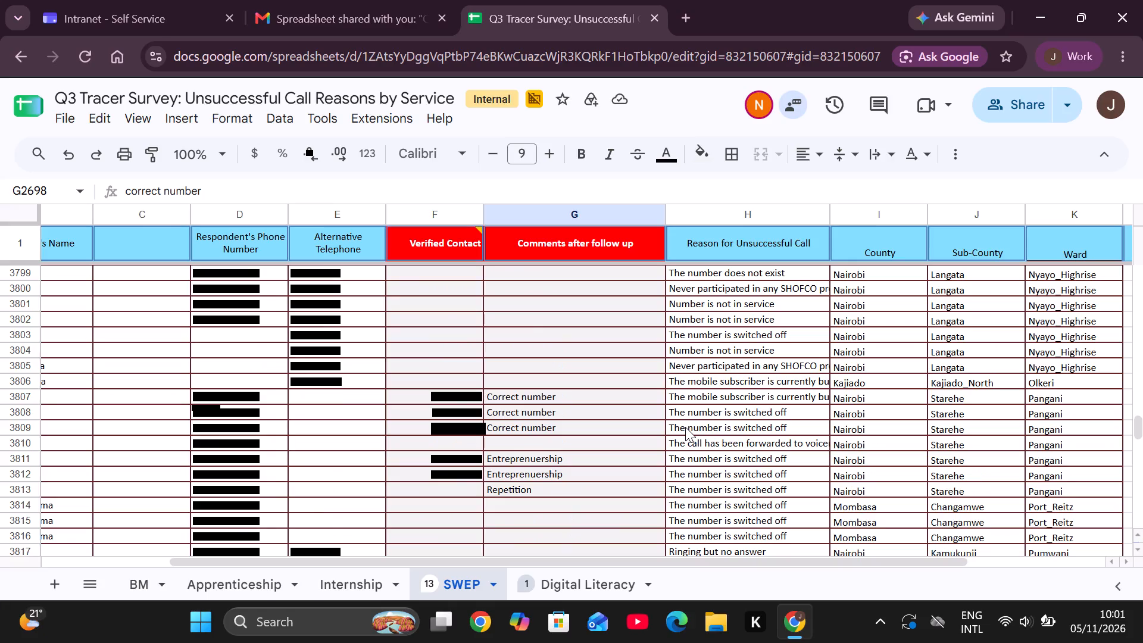
Review the follow-up comments of the Kisumu Central respondents in Railways ward, from about row 3828 to row 4181.
scroll(685, 427, down, 2)
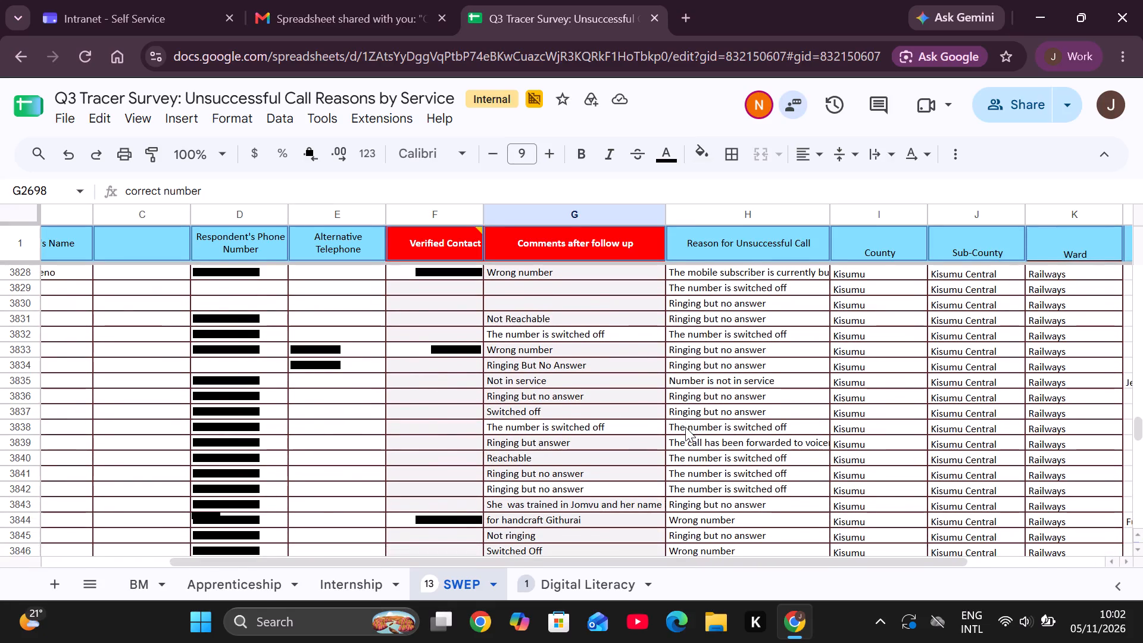
scroll(685, 427, down, 5)
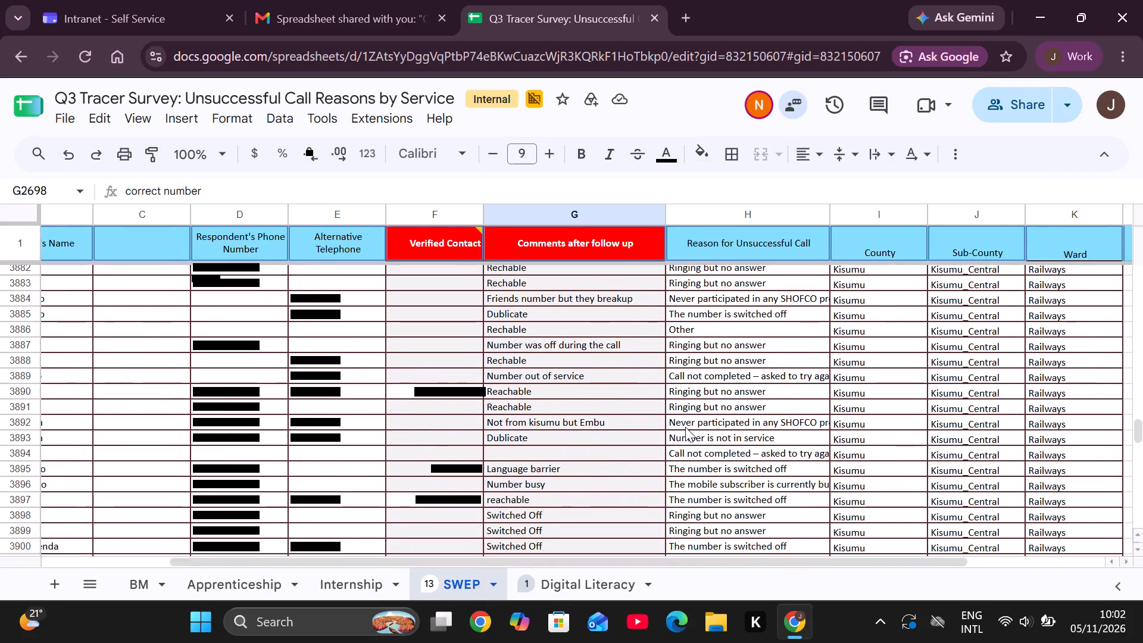
scroll(685, 427, down, 2)
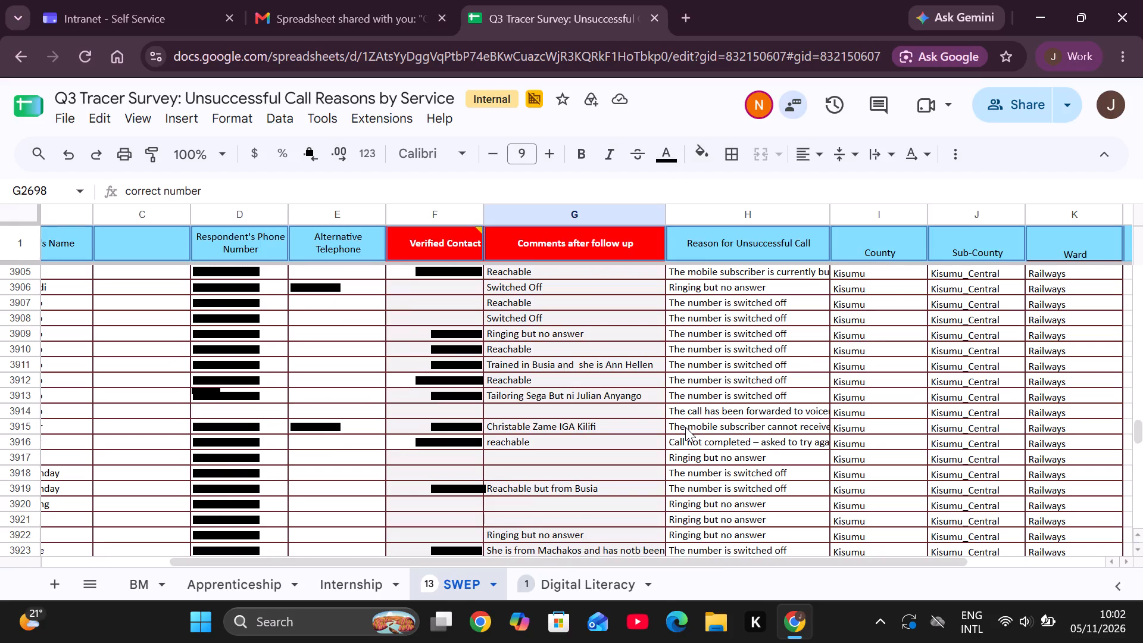
scroll(685, 427, down, 2)
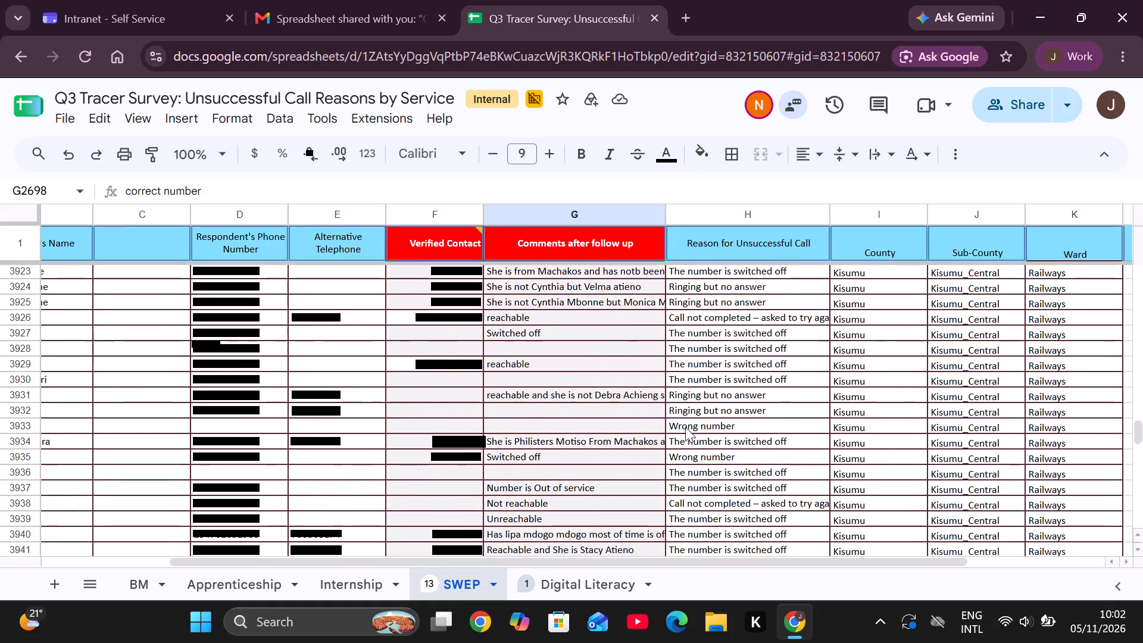
scroll(685, 427, down, 4)
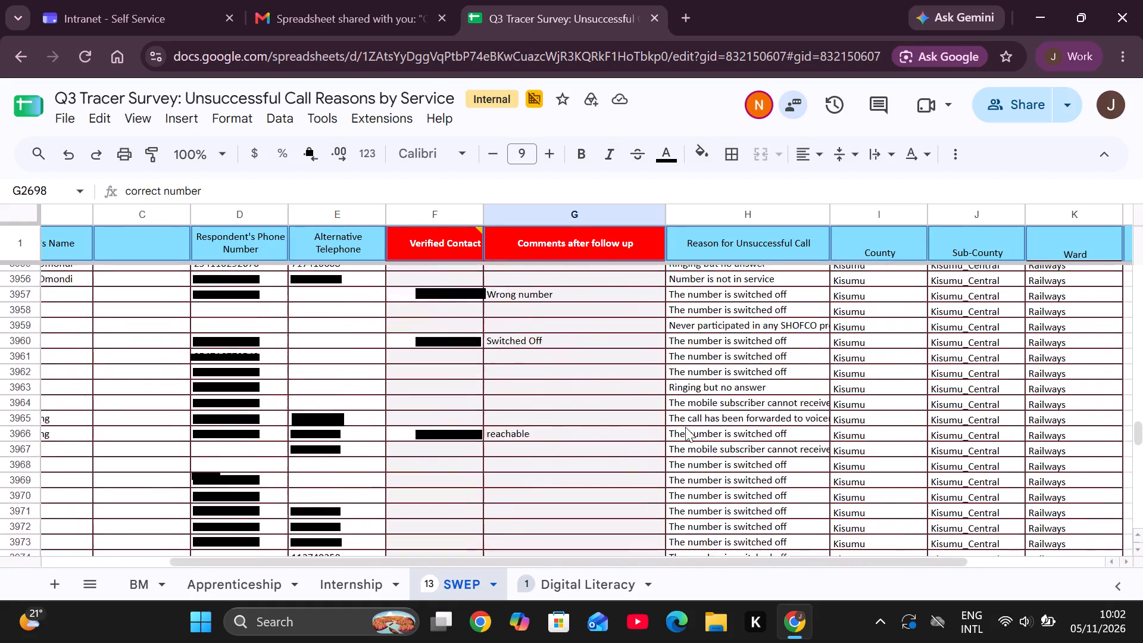
scroll(685, 427, down, 5)
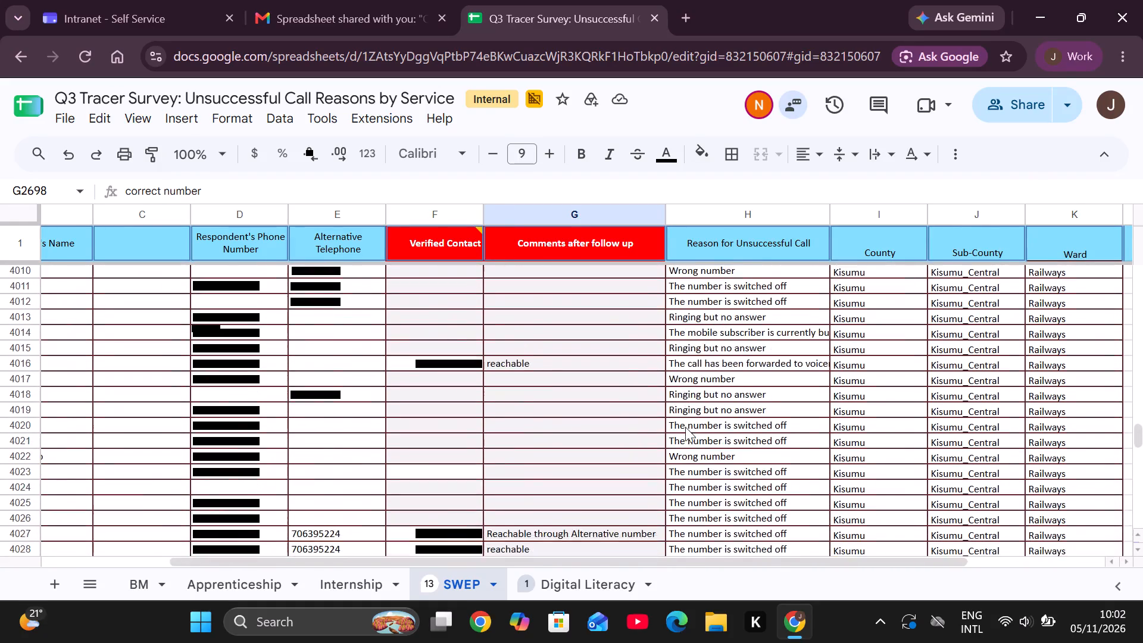
scroll(685, 427, down, 2)
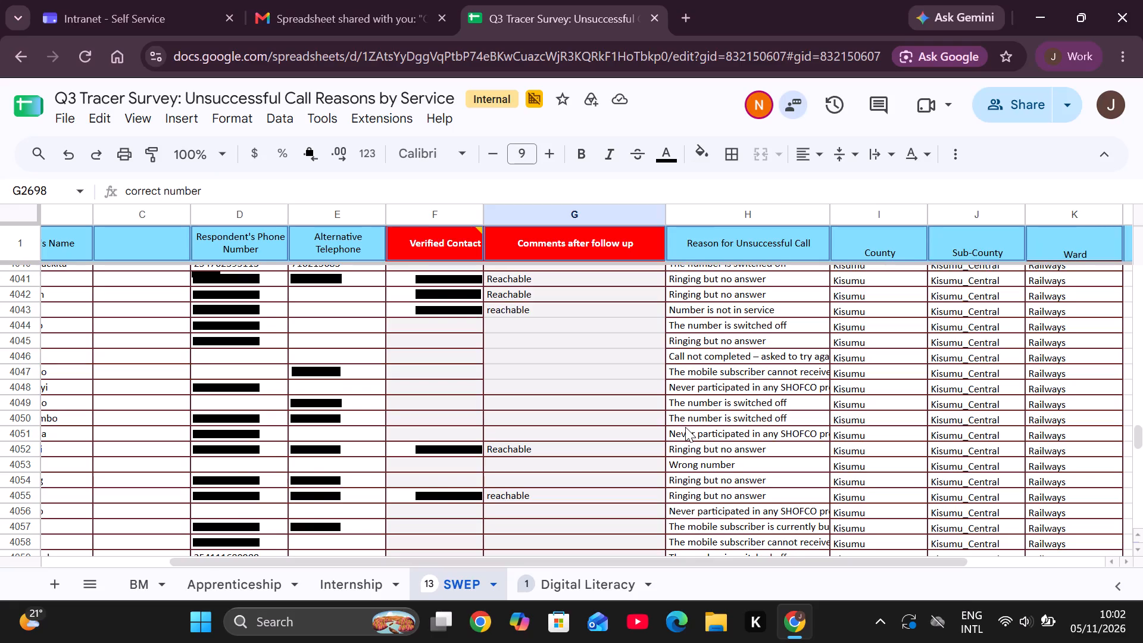
scroll(685, 427, down, 4)
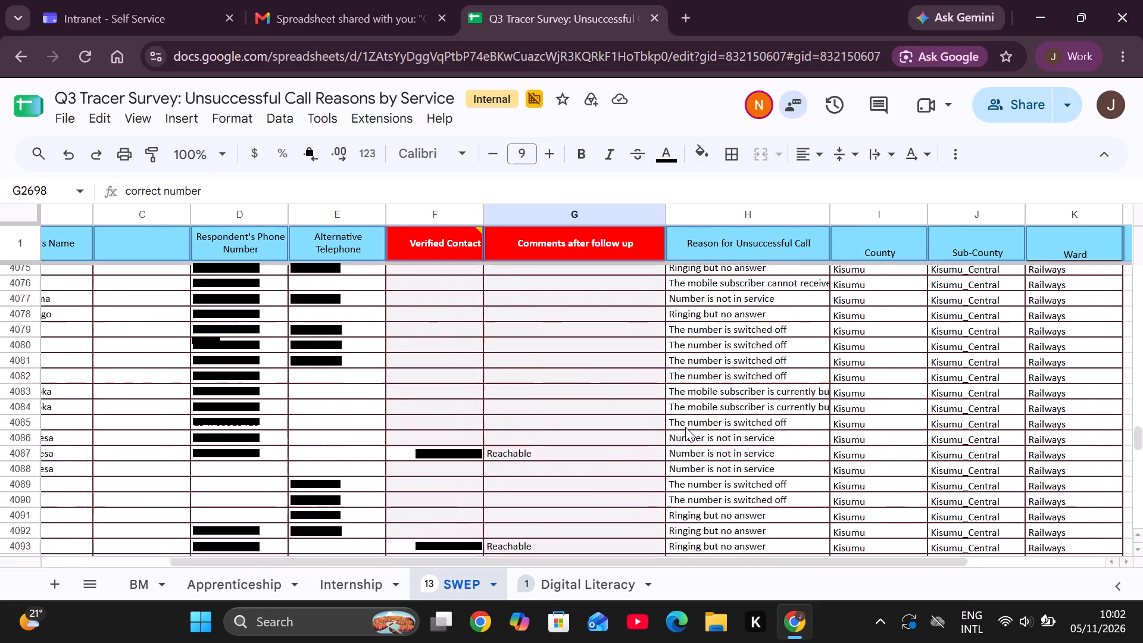
scroll(685, 427, down, 3)
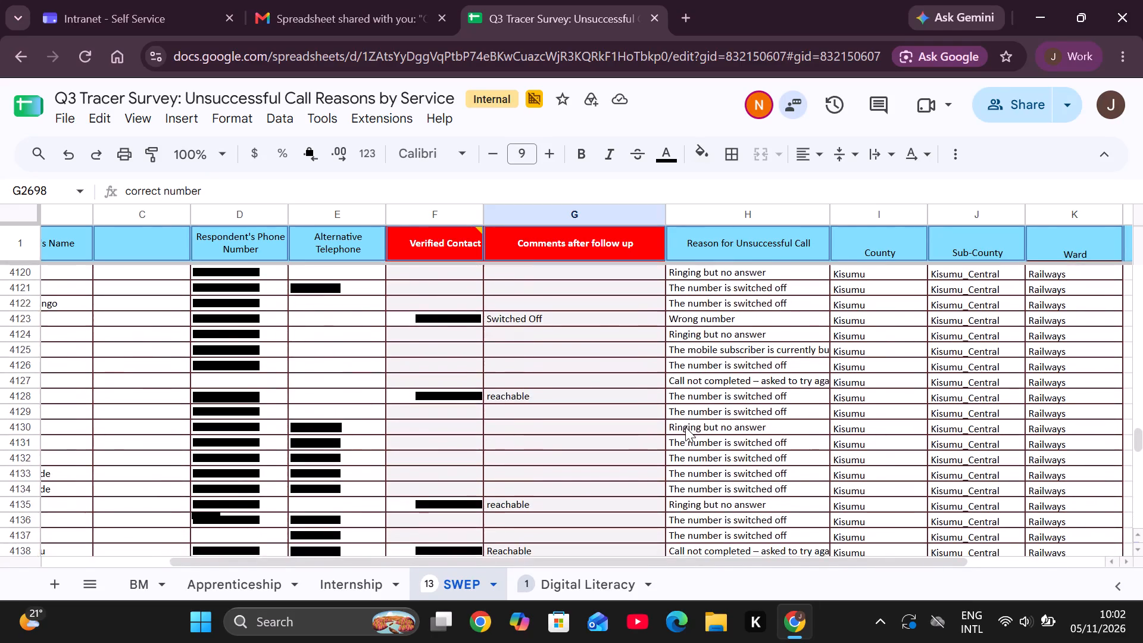
scroll(685, 427, down, 4)
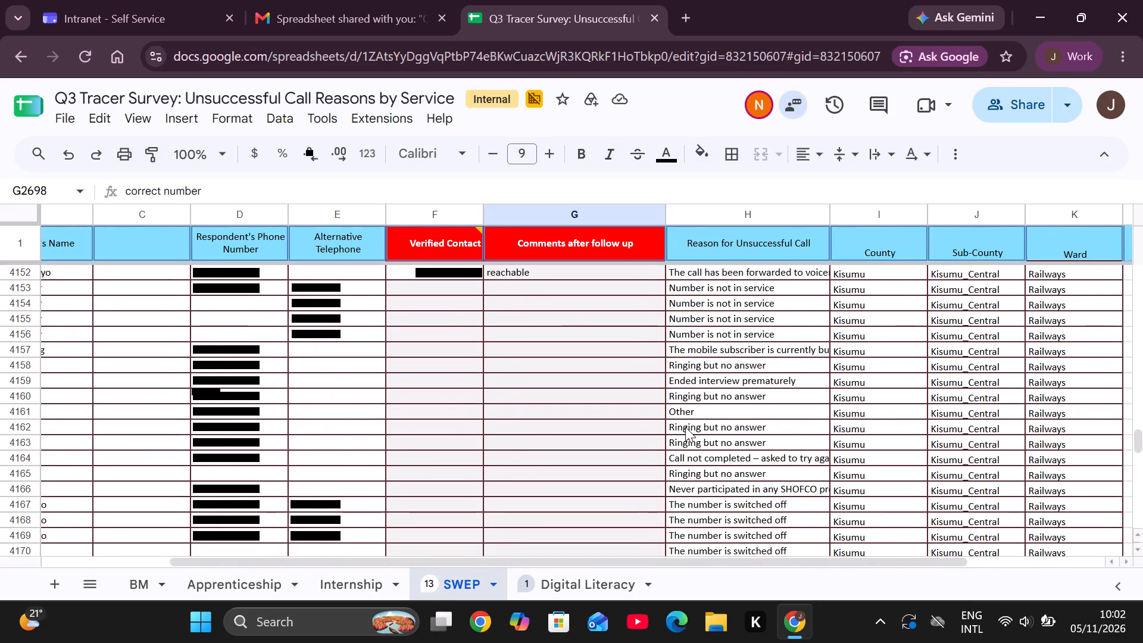
scroll(685, 427, down, 2)
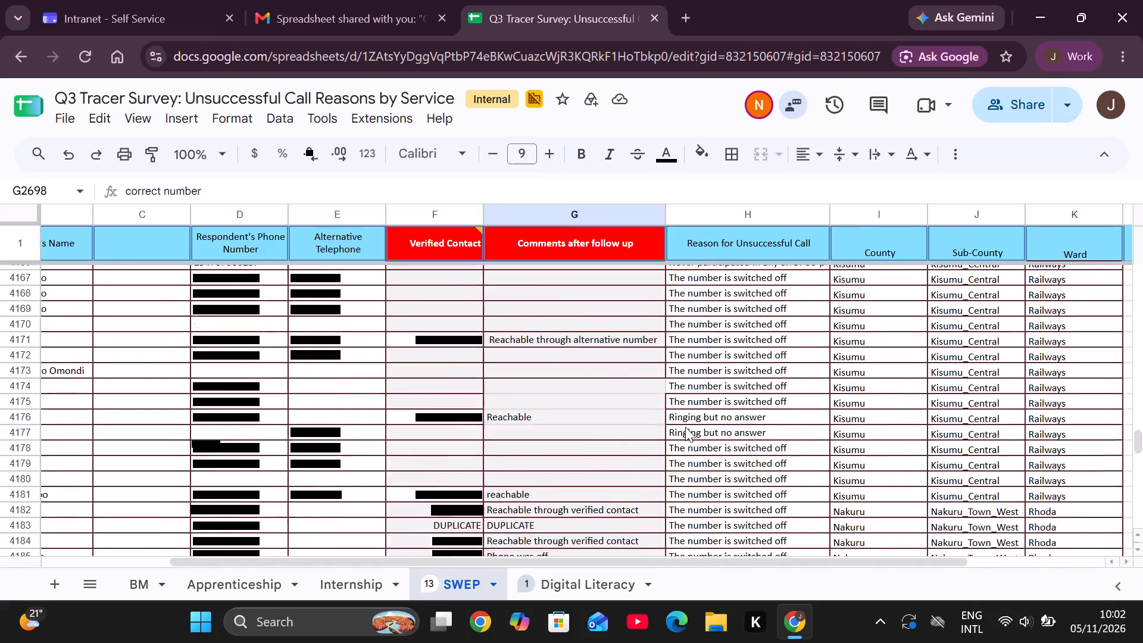
Check the follow-up comments and verified contacts of the Kibra respondents in Sarangombe ward, from about row 4209 to row 4400.
scroll(685, 427, down, 2)
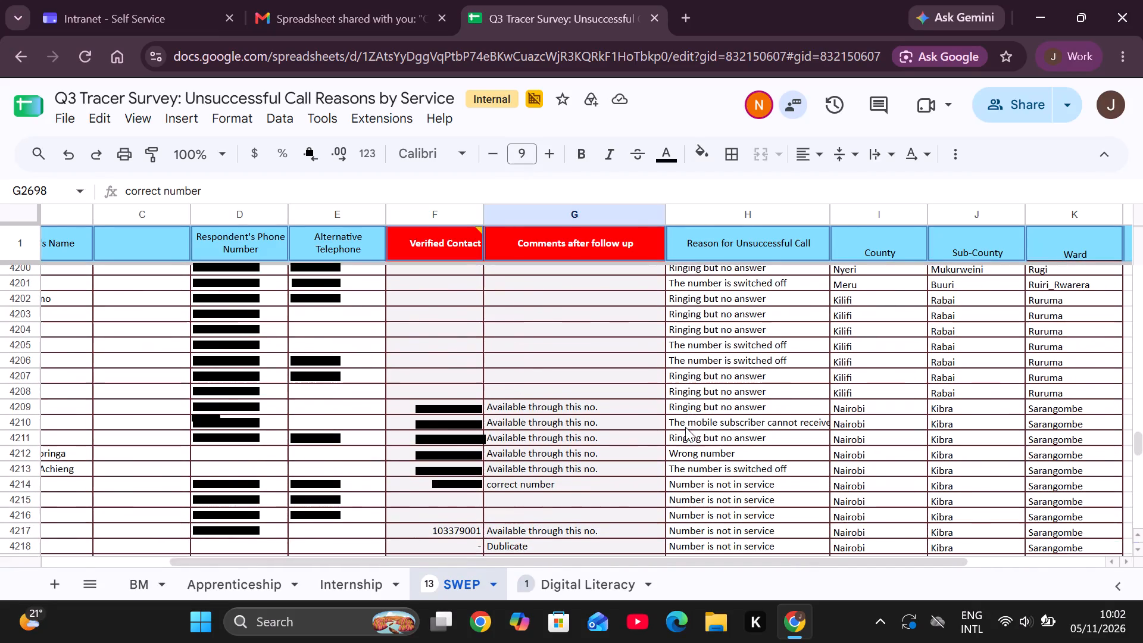
scroll(685, 427, down, 2)
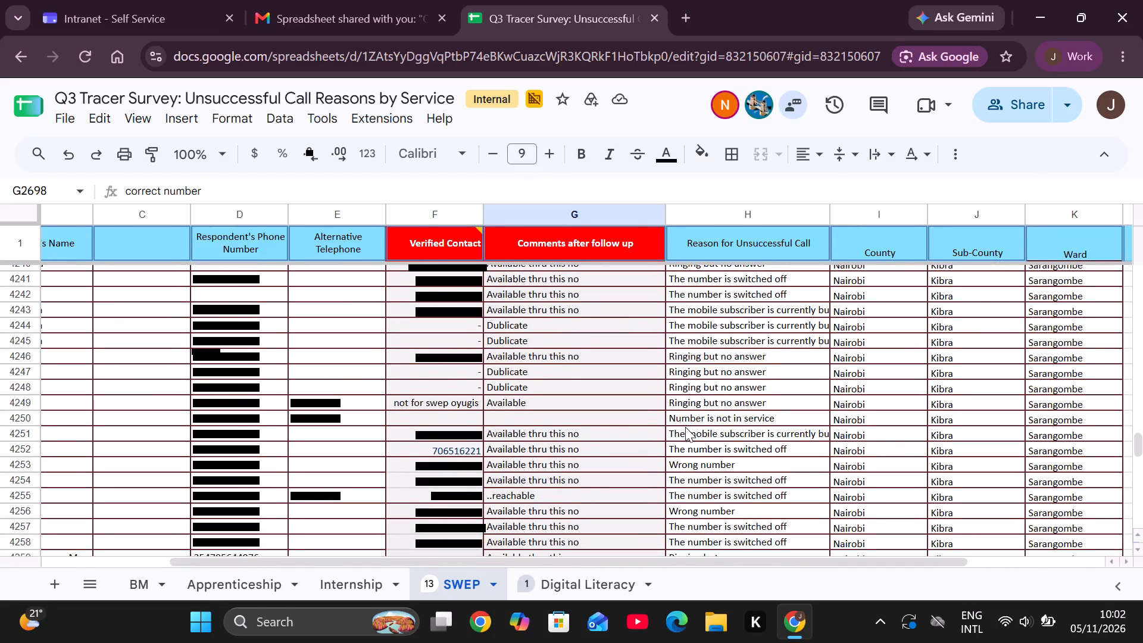
scroll(685, 427, down, 4)
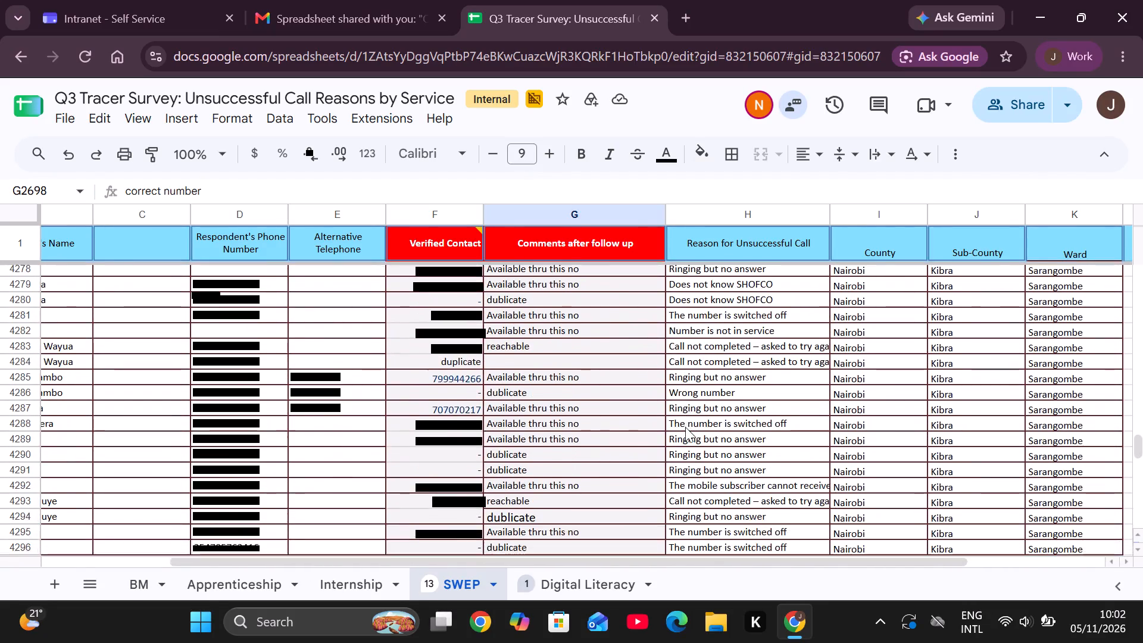
scroll(685, 427, down, 2)
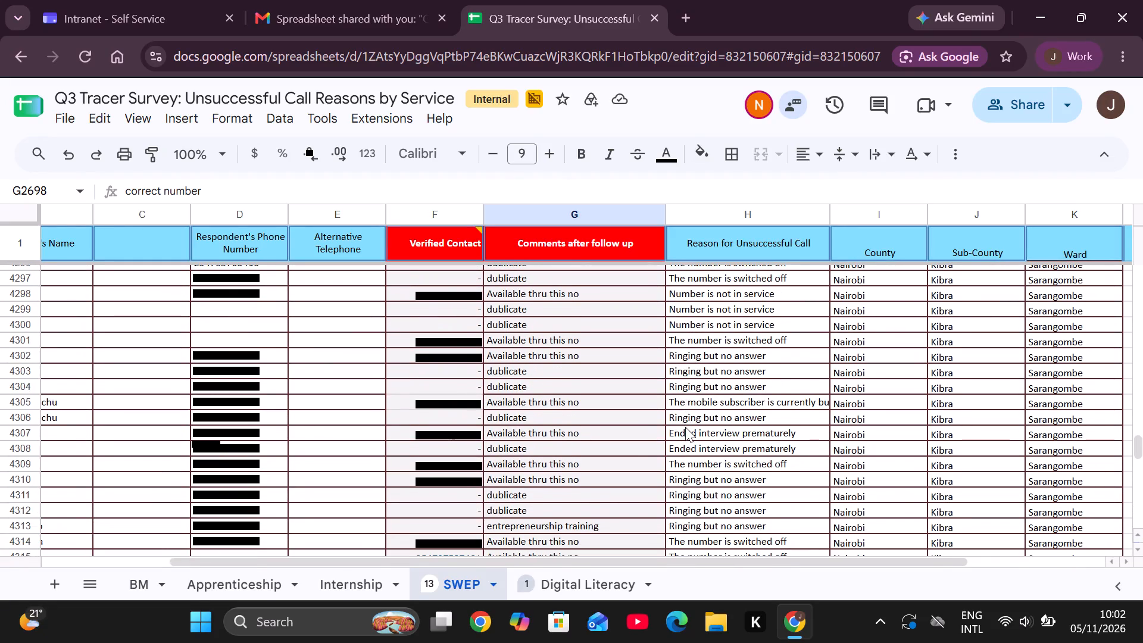
scroll(685, 427, down, 1)
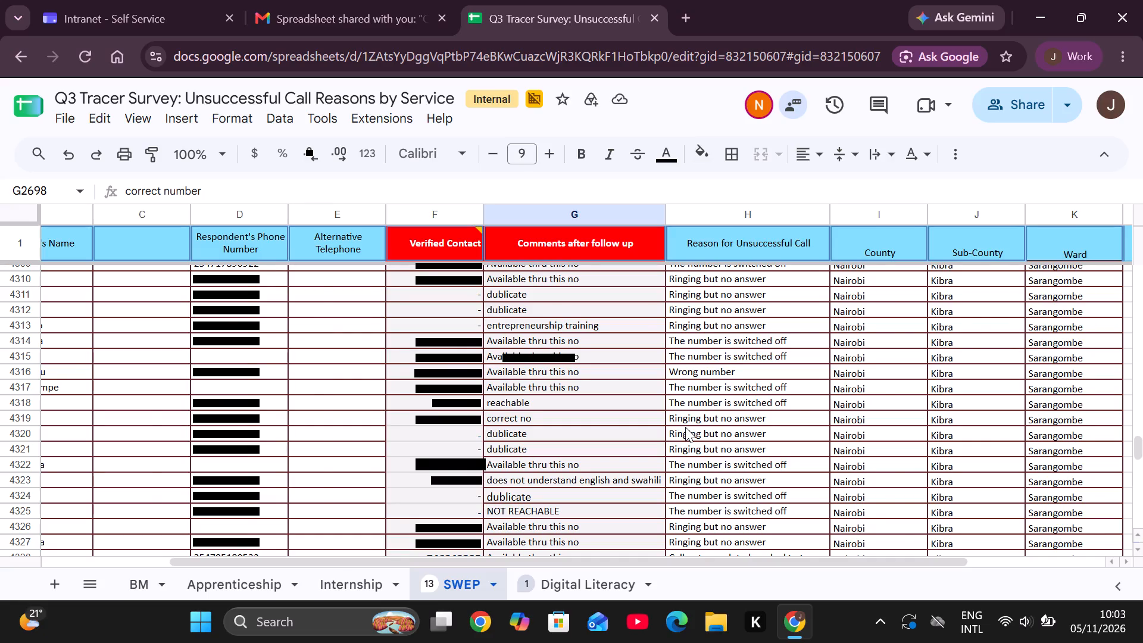
scroll(685, 427, right, 2)
scroll(685, 427, left, 1)
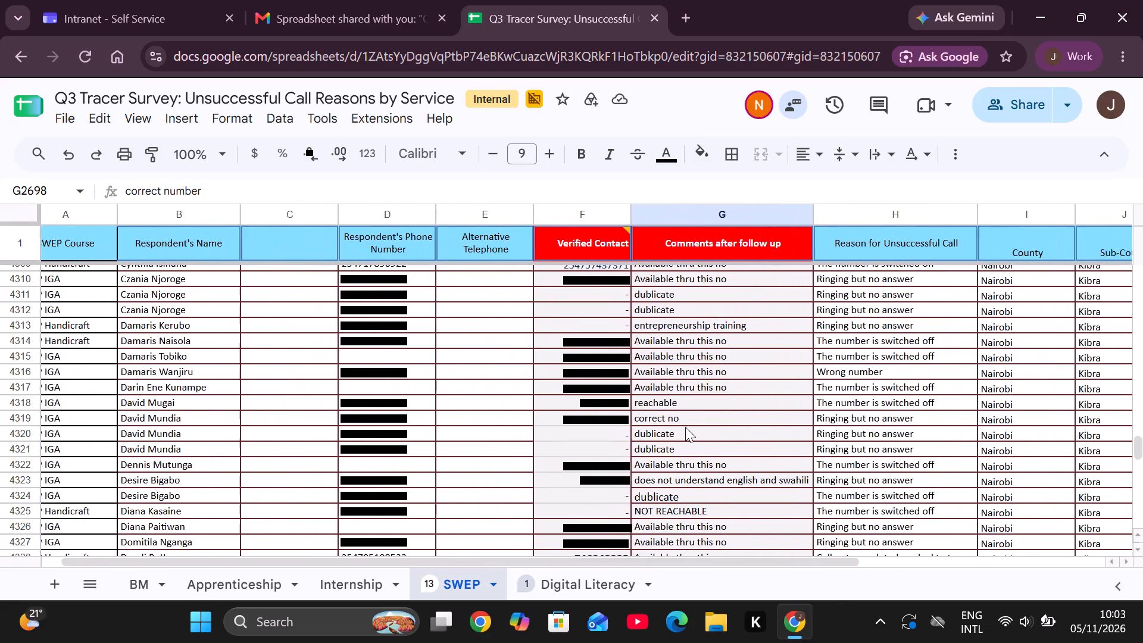
scroll(685, 427, left, 1)
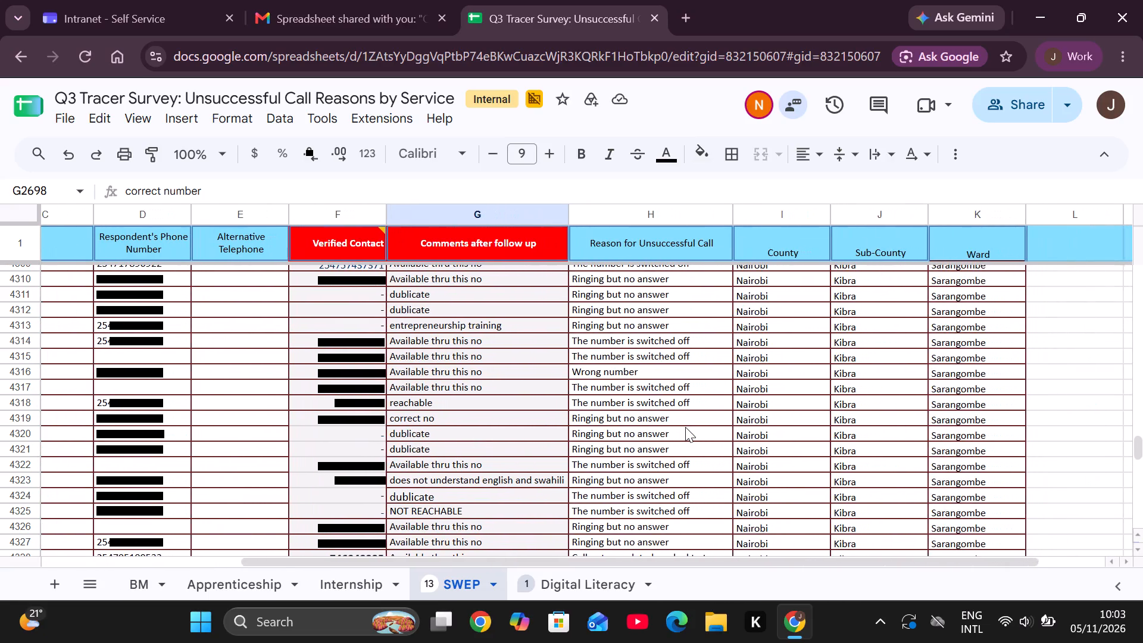
scroll(685, 427, down, 2)
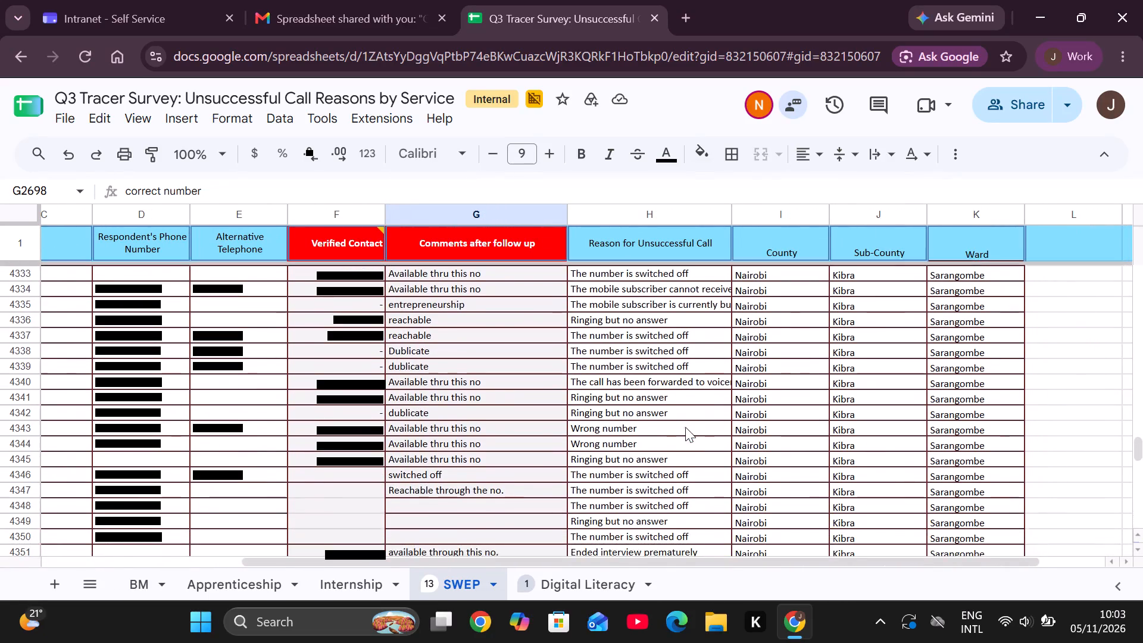
scroll(685, 427, down, 5)
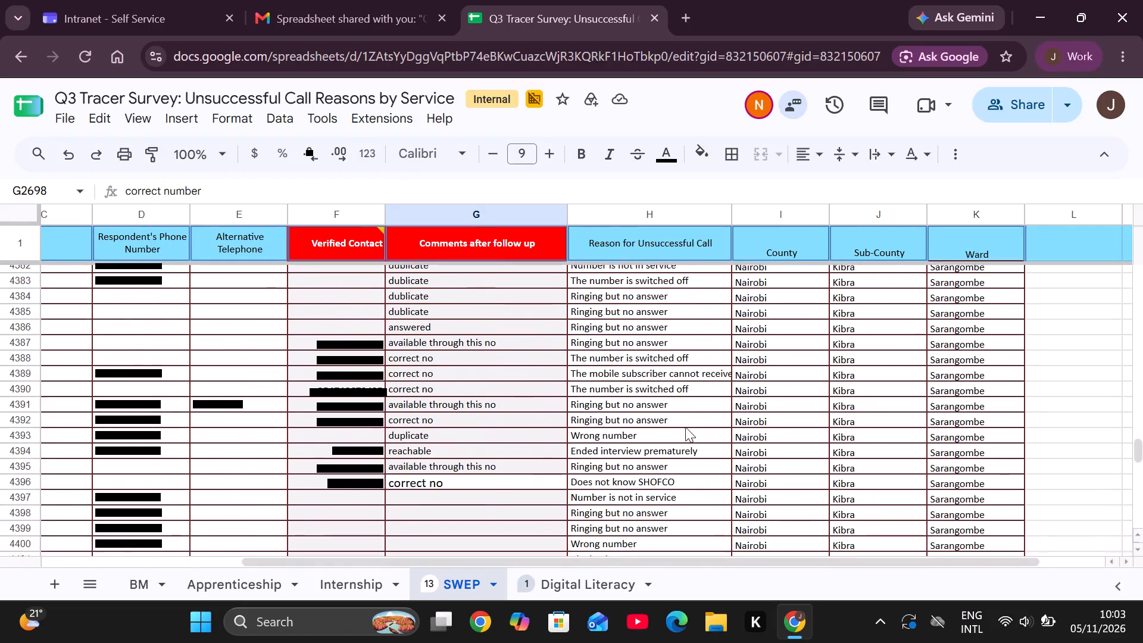
Review the follow-up comments from the remaining Kibra respondents through the Alego Usonga respondents in Siaya Township ward, about rows 4401 to 4919.
scroll(685, 427, down, 4)
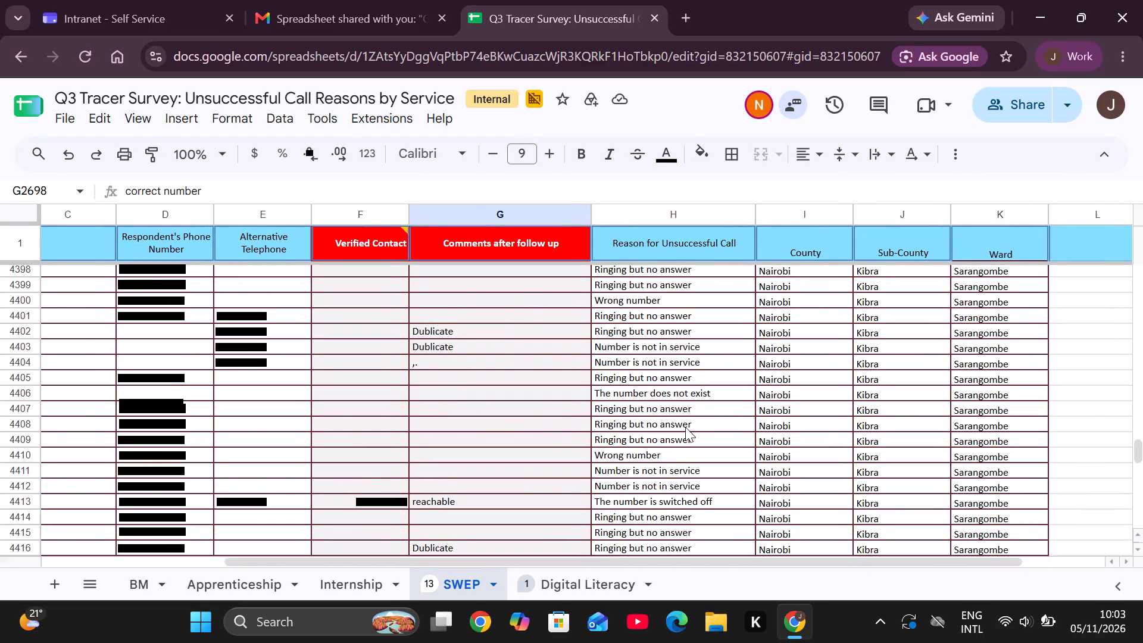
scroll(685, 427, down, 3)
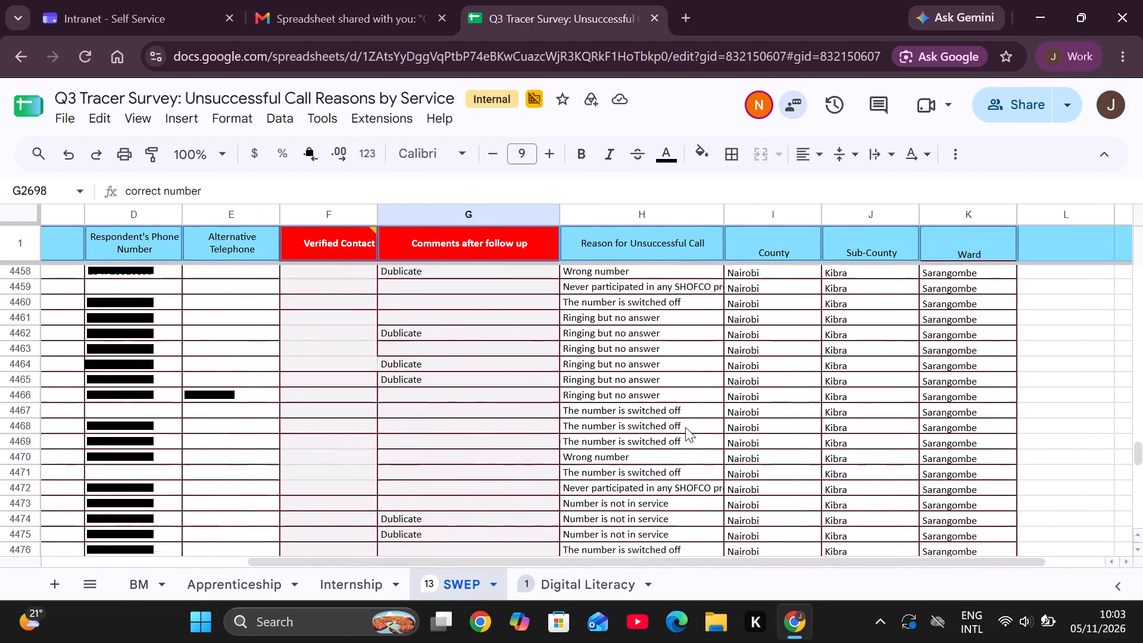
scroll(685, 427, down, 6)
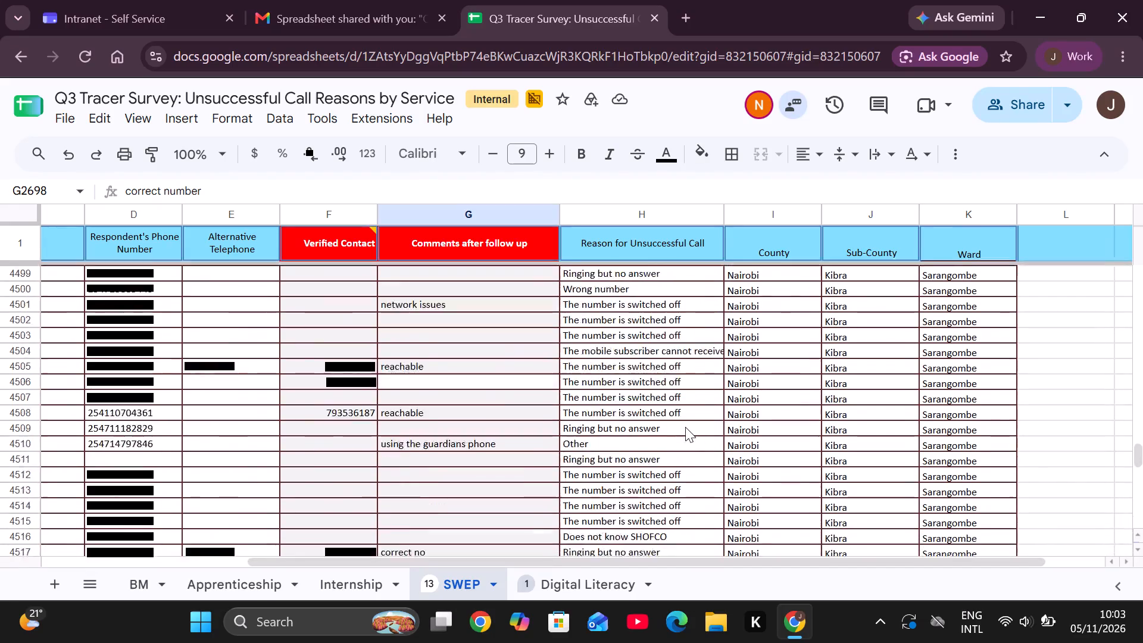
scroll(685, 427, down, 4)
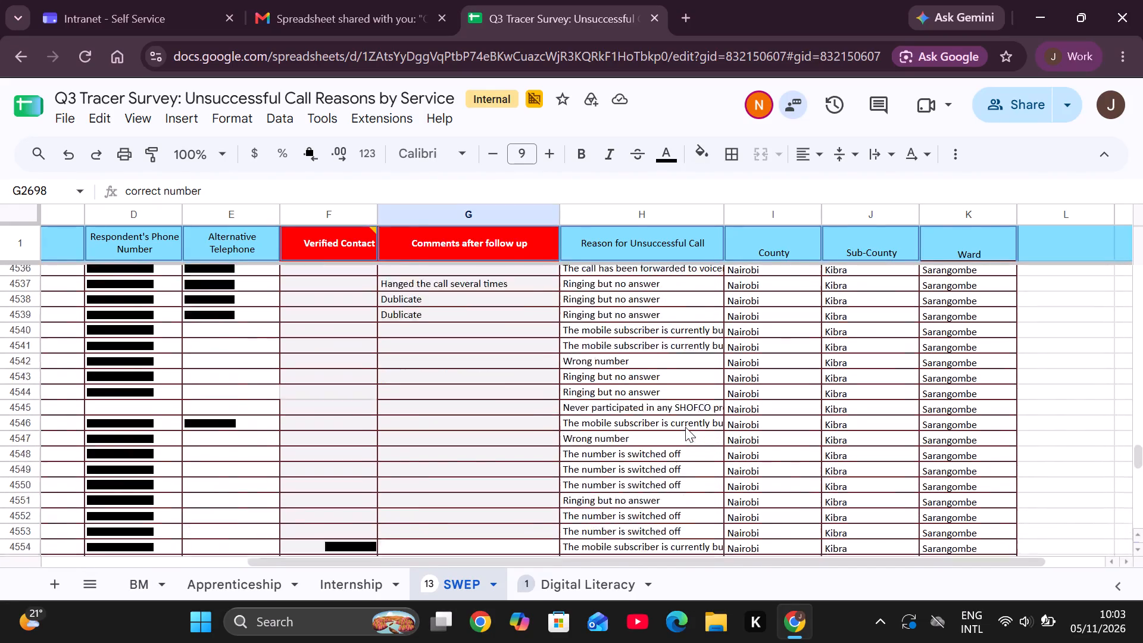
scroll(685, 427, down, 8)
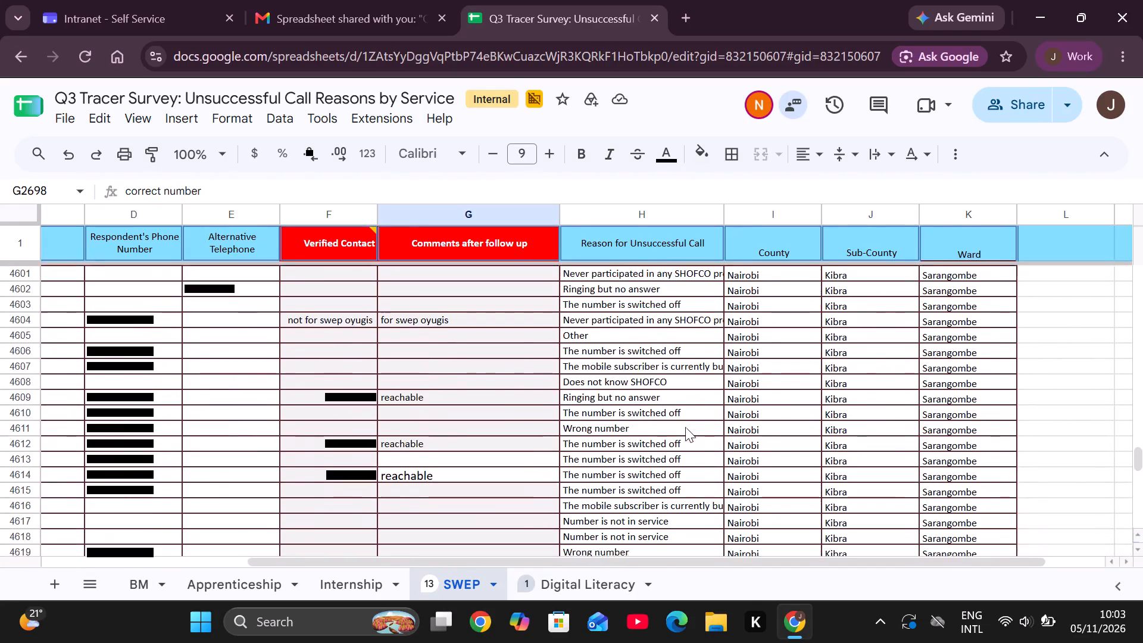
scroll(685, 427, down, 5)
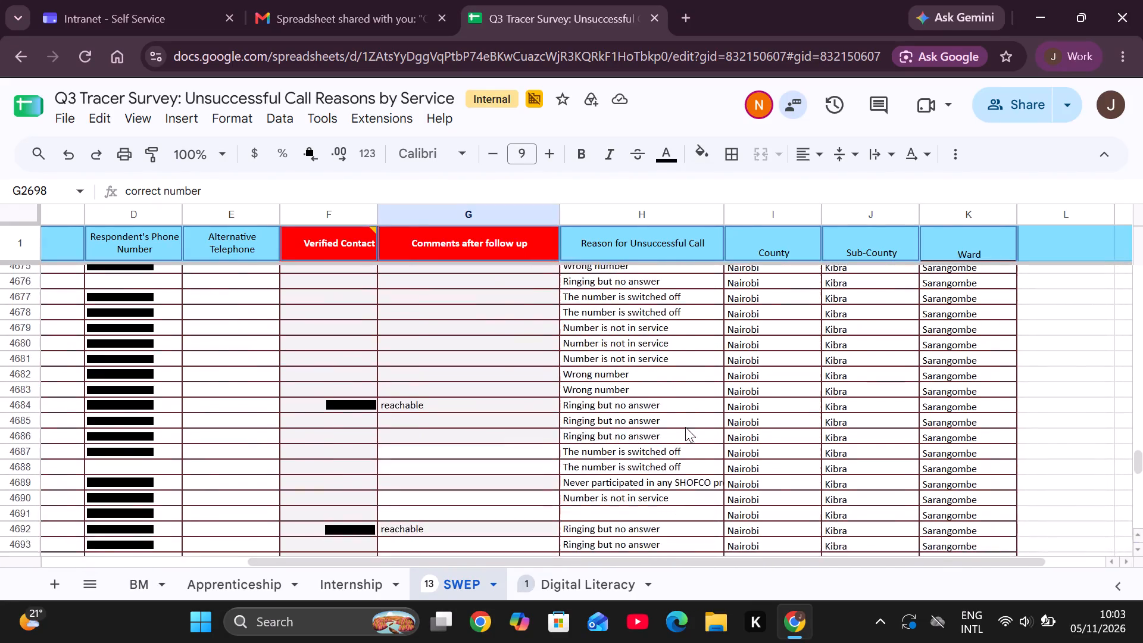
scroll(685, 427, down, 5)
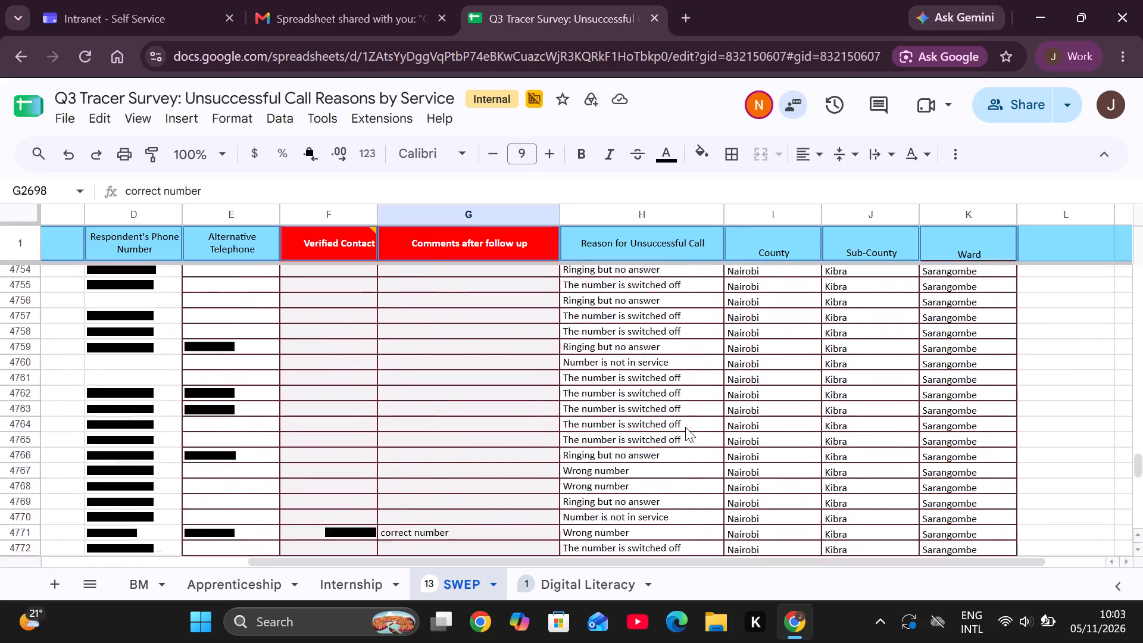
scroll(685, 427, down, 7)
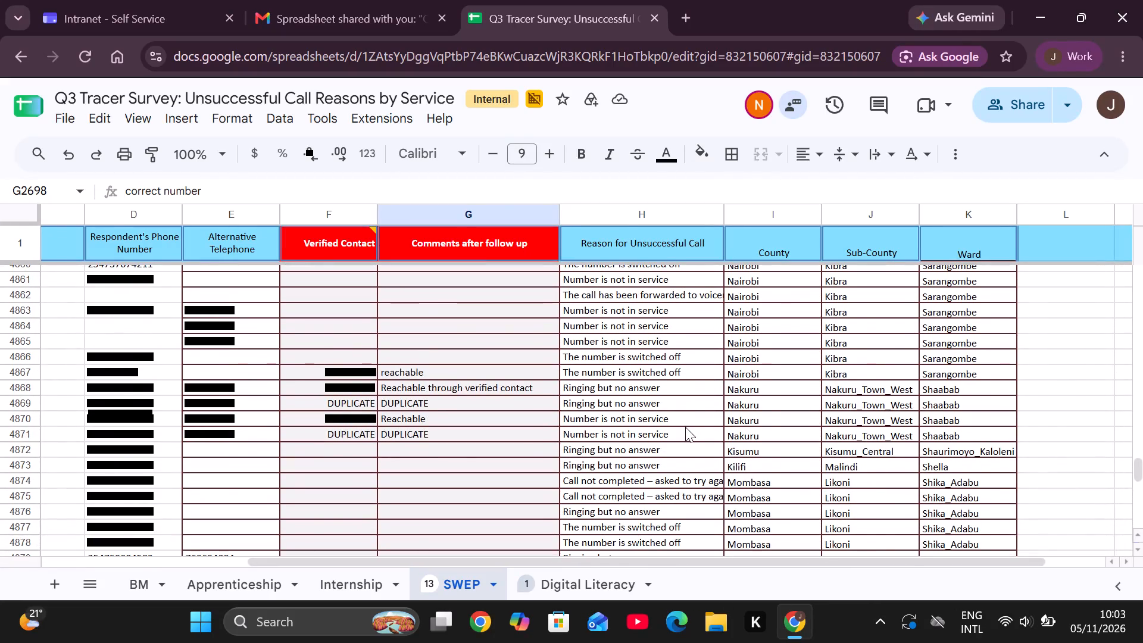
scroll(685, 427, down, 3)
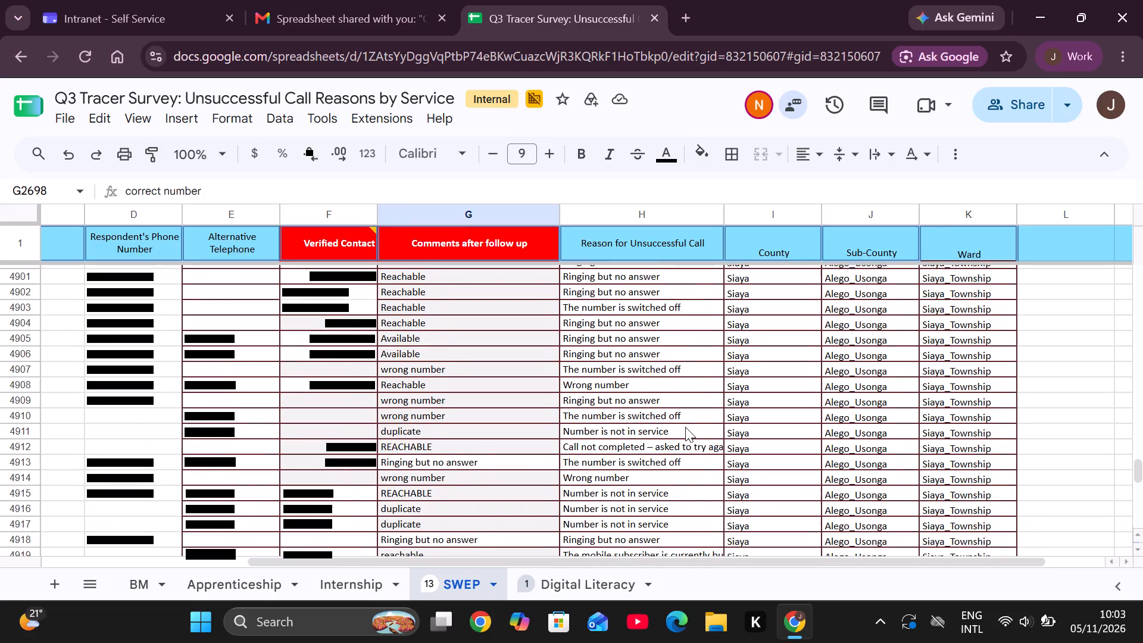
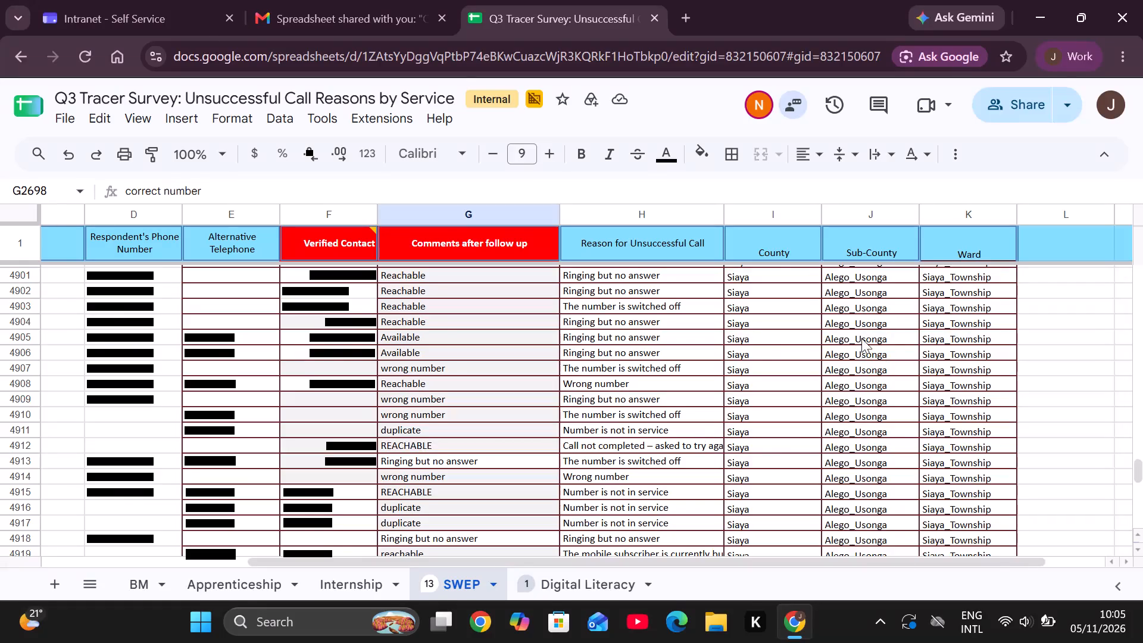
Check the follow-up comments of the Alego Usonga respondents in Siaya Township ward, from about row 4919 to row 4962.
scroll(873, 370, down, 4)
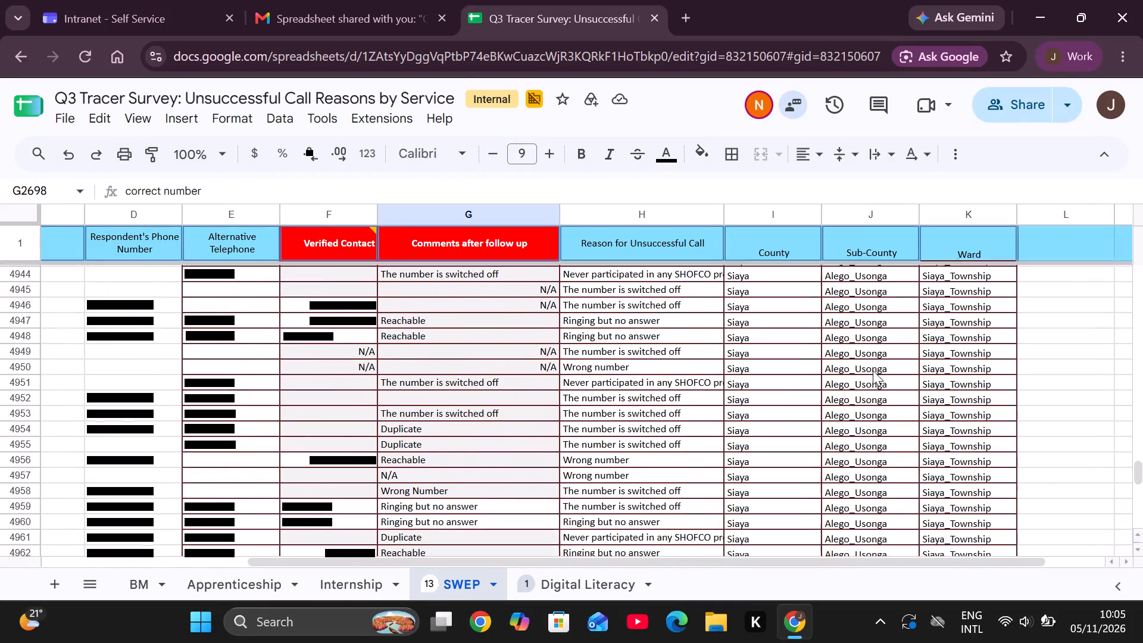
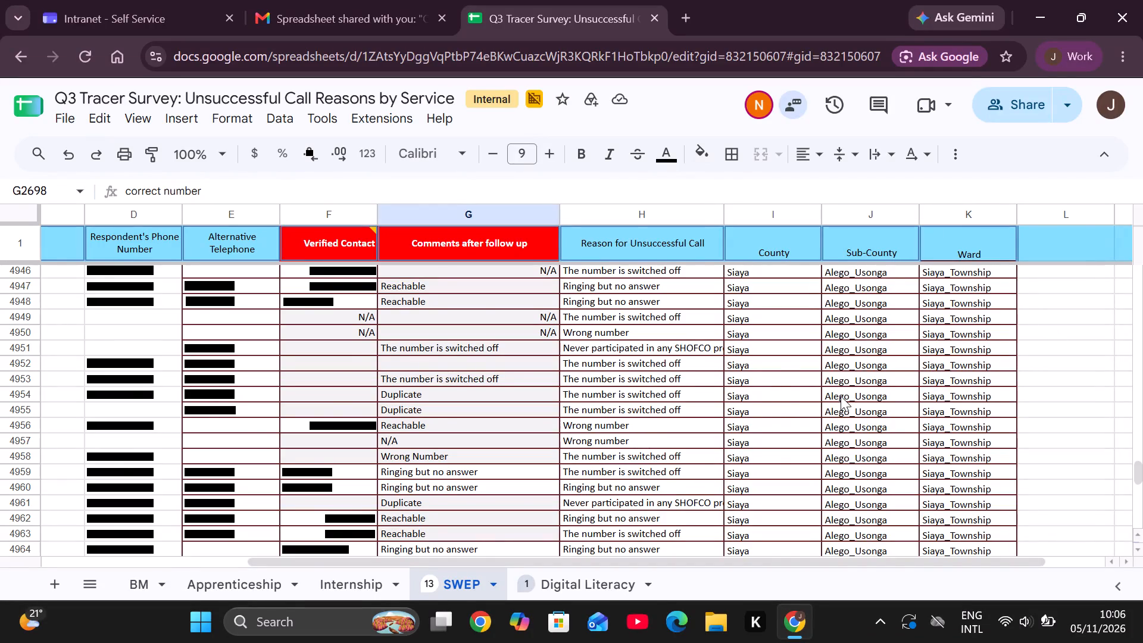
Check the follow-up comments of the remaining Alego Usonga respondents in Siaya Township ward, from about row 4964 to row 5158.
scroll(842, 396, down, 4)
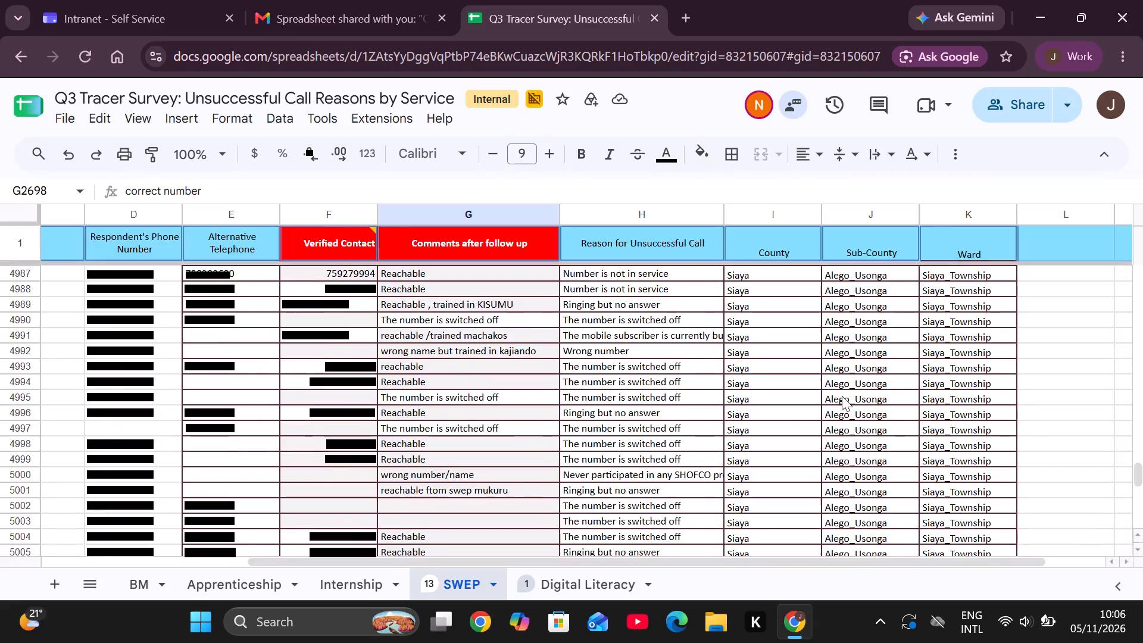
scroll(842, 396, down, 5)
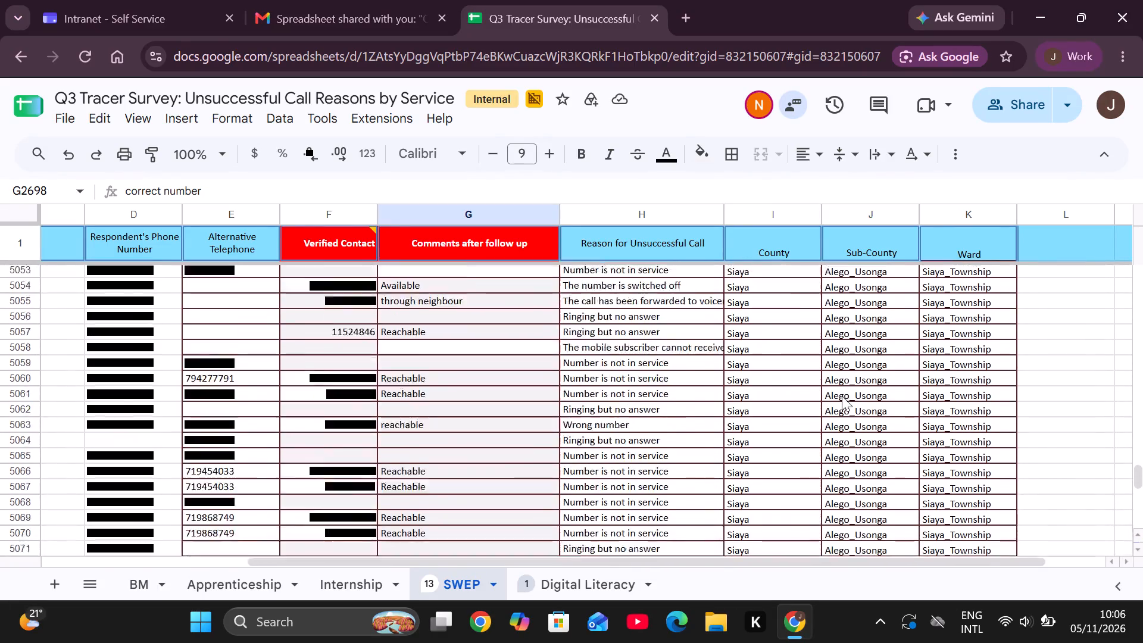
scroll(842, 396, down, 6)
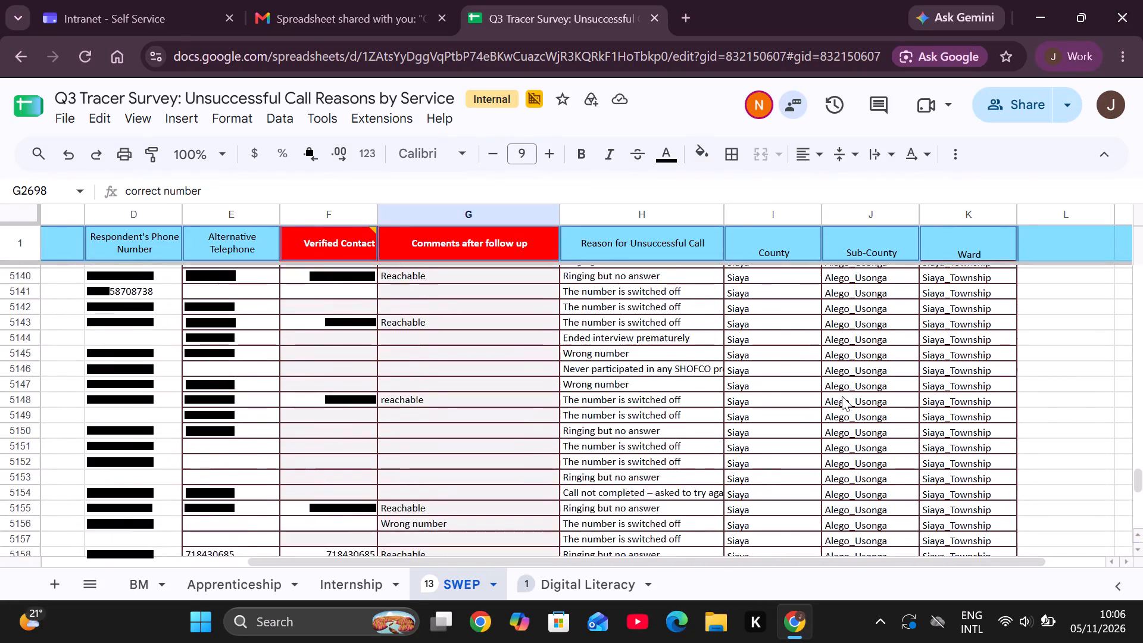
Check the follow-up comments of the Kilifi North respondents in Sokoni ward, from about row 5194 to row 5467.
scroll(842, 396, down, 3)
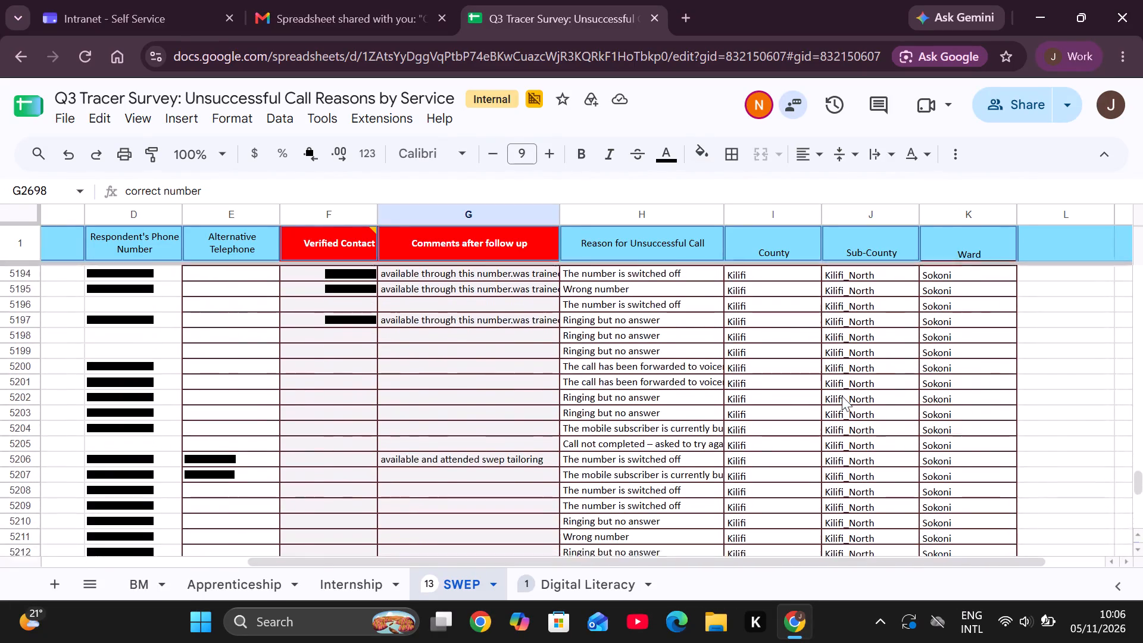
scroll(842, 396, down, 3)
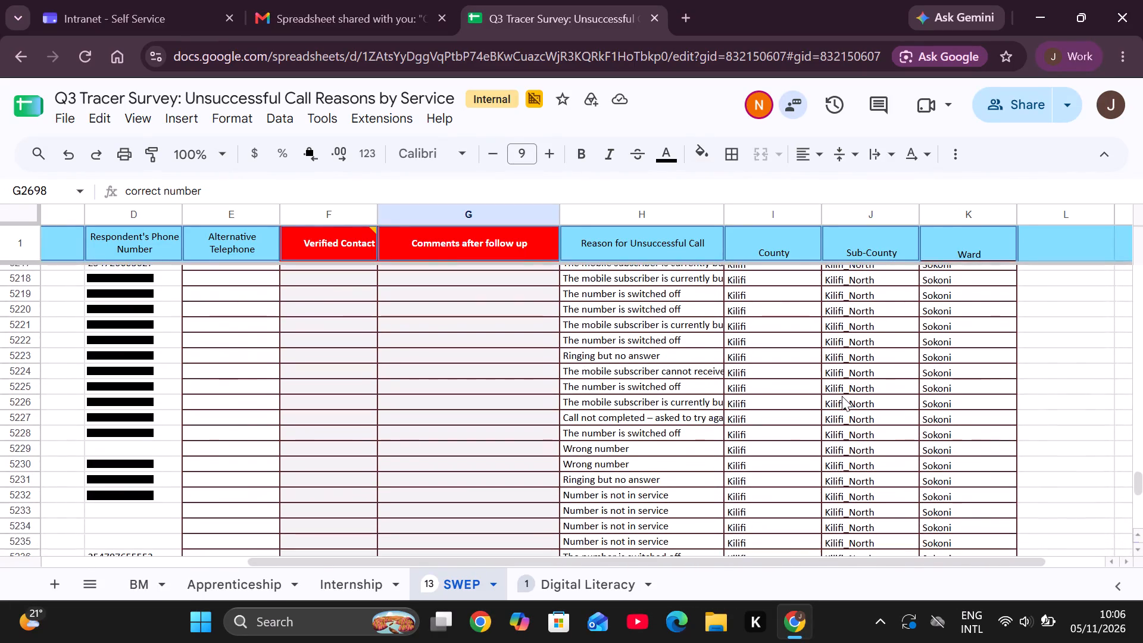
scroll(842, 396, down, 2)
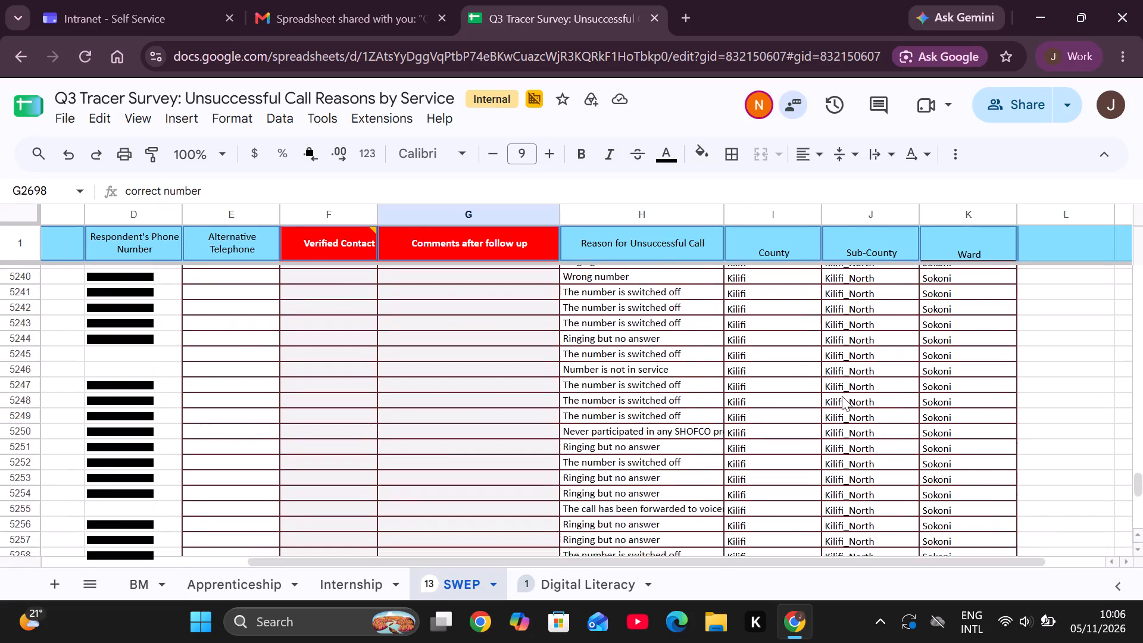
scroll(842, 396, down, 4)
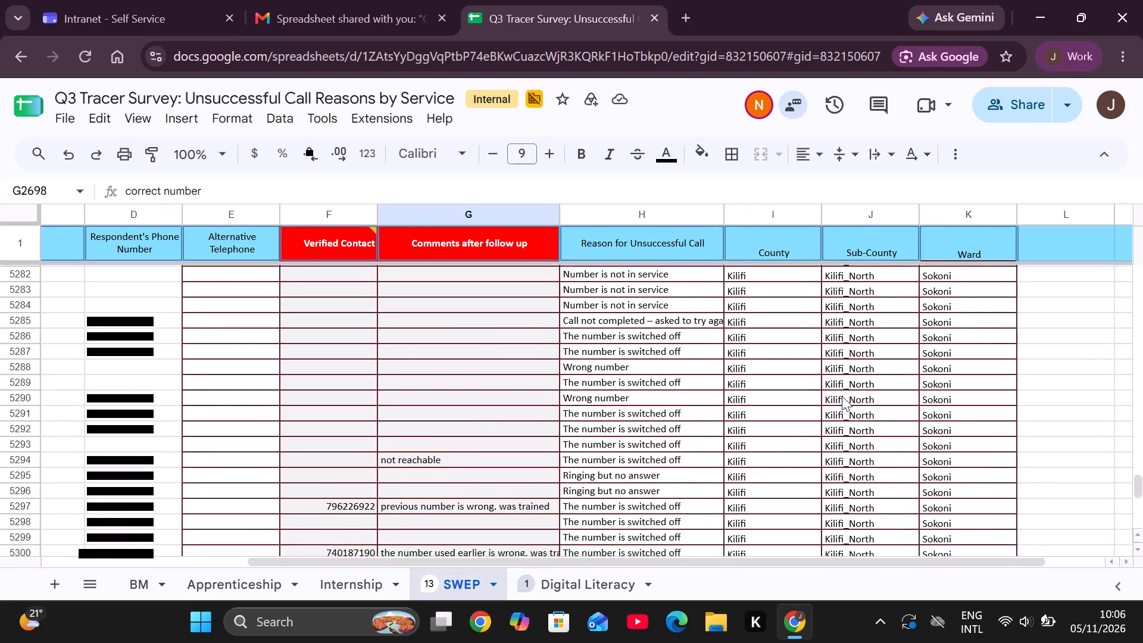
scroll(842, 396, down, 5)
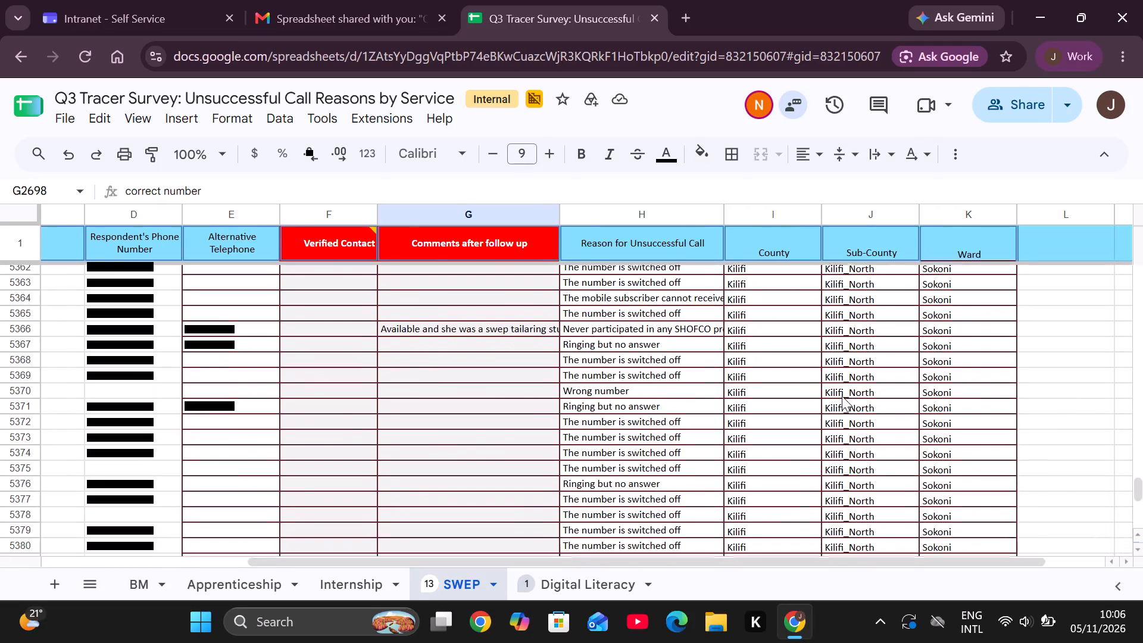
scroll(842, 396, down, 5)
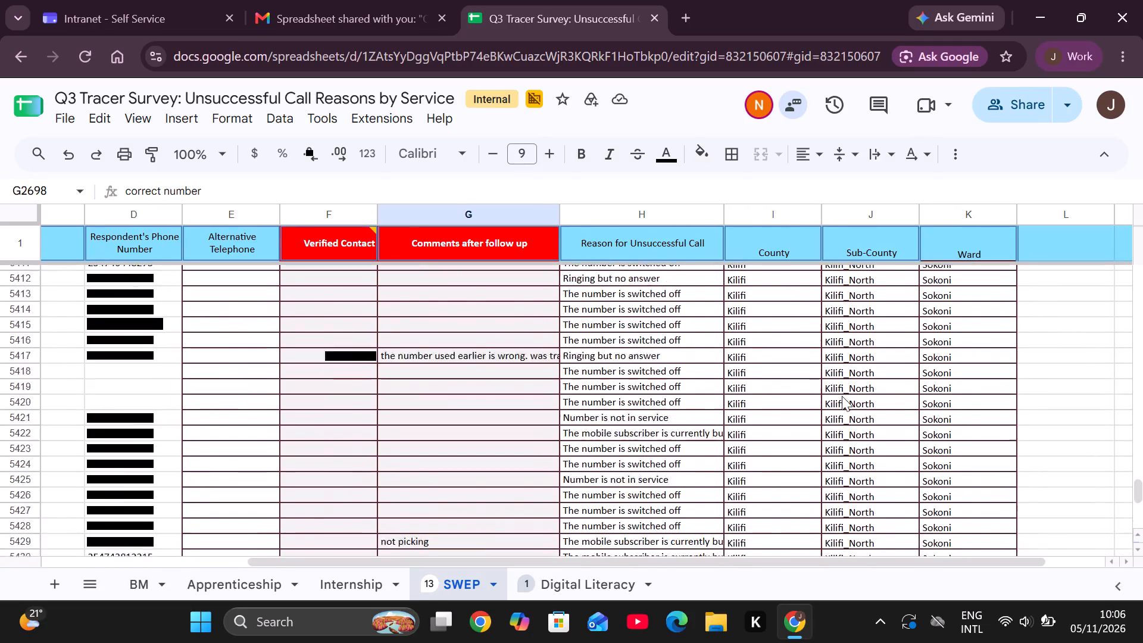
scroll(842, 396, down, 6)
scroll(842, 396, up, 2)
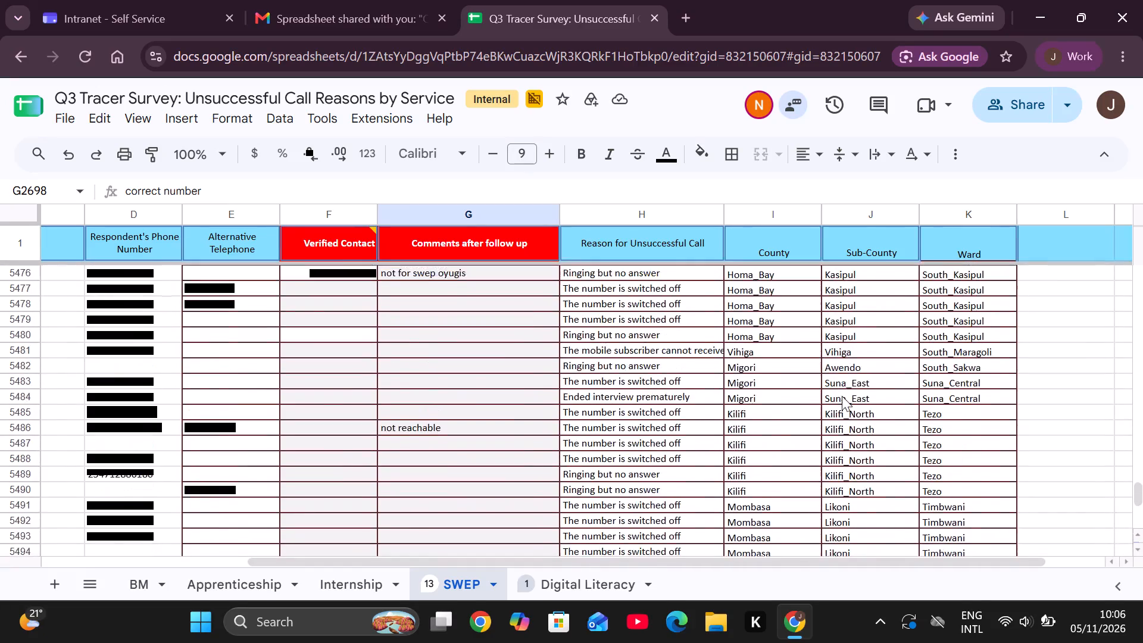
scroll(842, 396, up, 3)
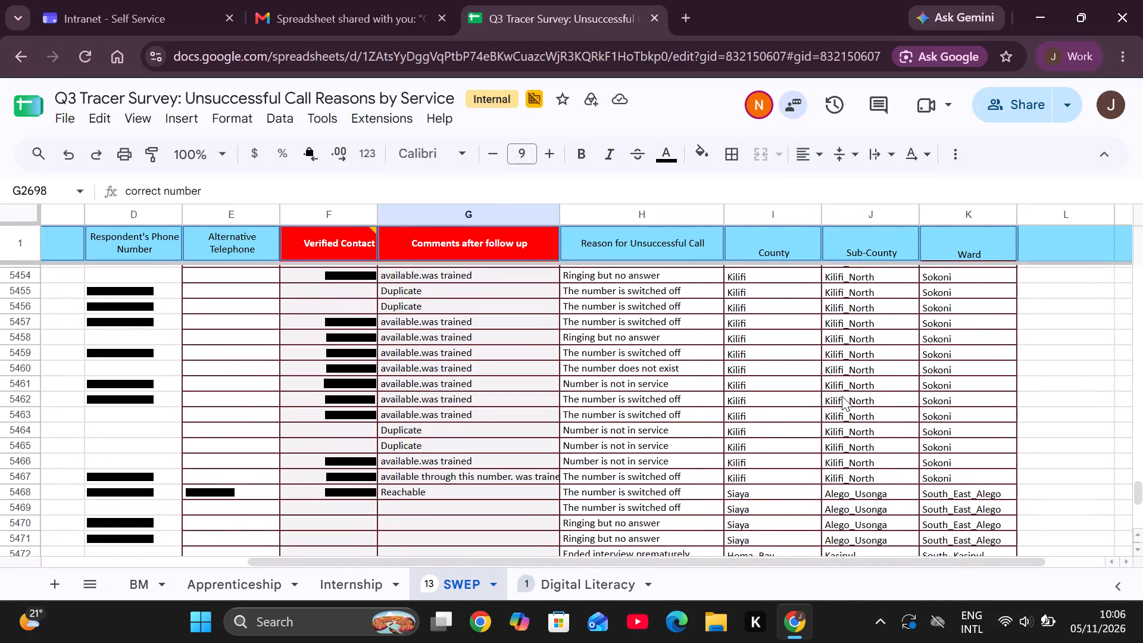
Check the follow-up comments of the Likoni respondents in Timbwani ward, from about row 5517 to row 5699.
scroll(842, 396, down, 3)
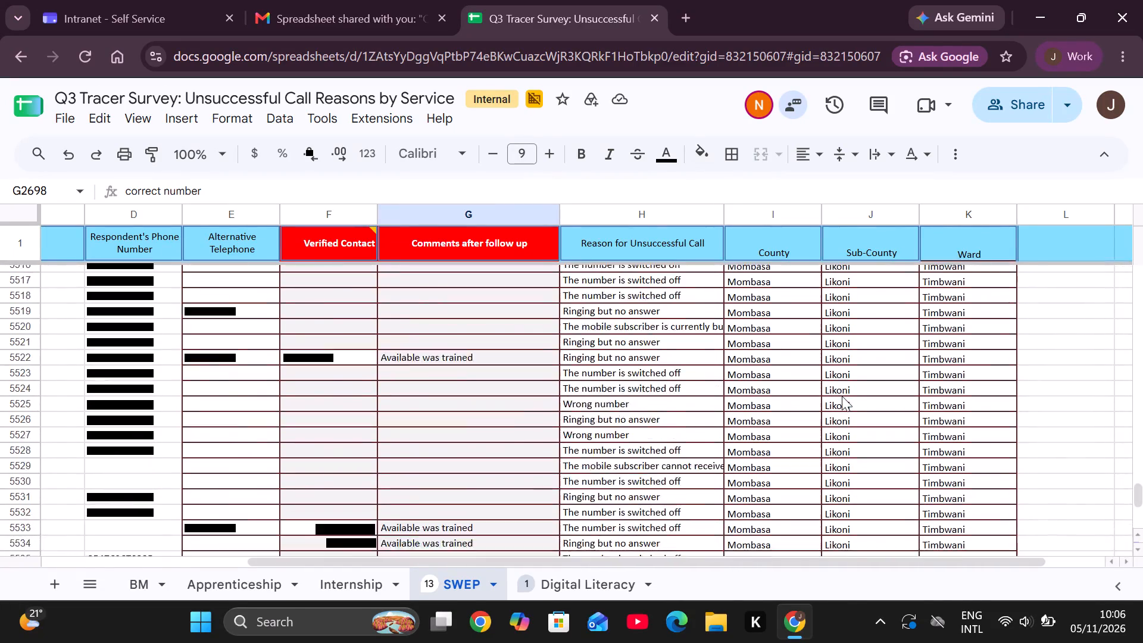
scroll(842, 396, down, 7)
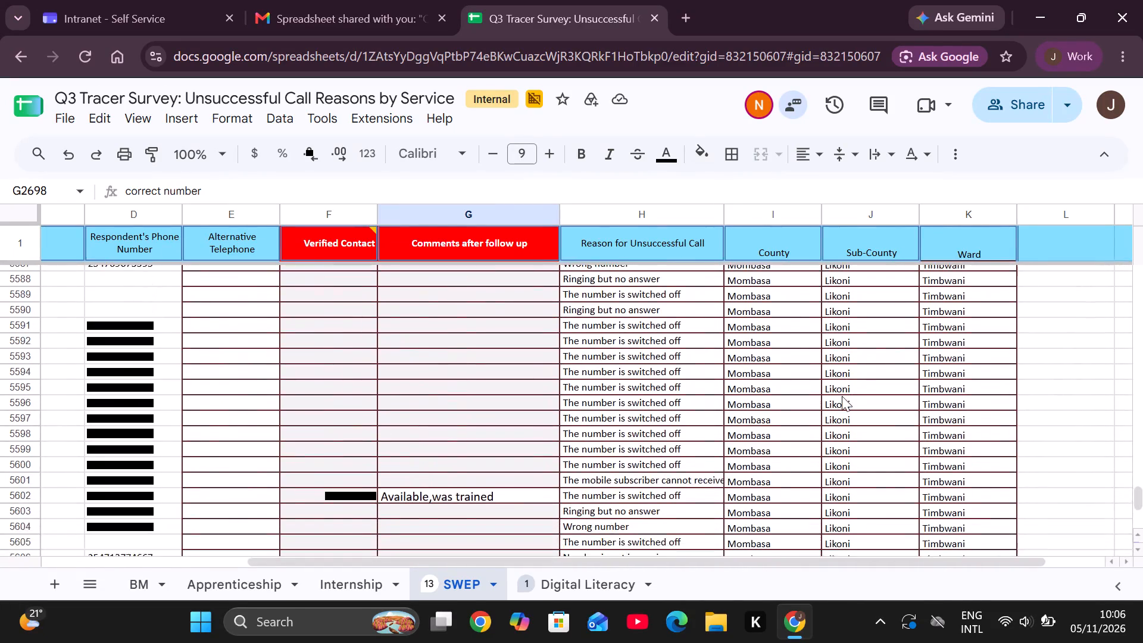
scroll(842, 396, down, 9)
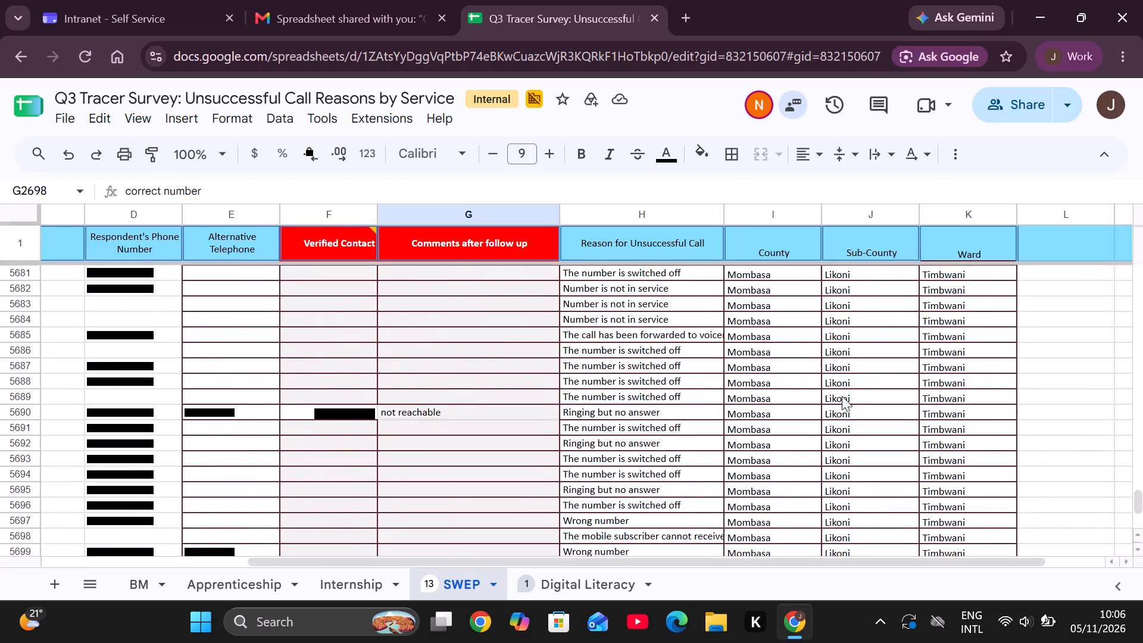
Examine the follow-up comments for the Usonga, Utawala, West Alego and West Gem wards, around rows 5778 to 5809.
scroll(842, 396, down, 9)
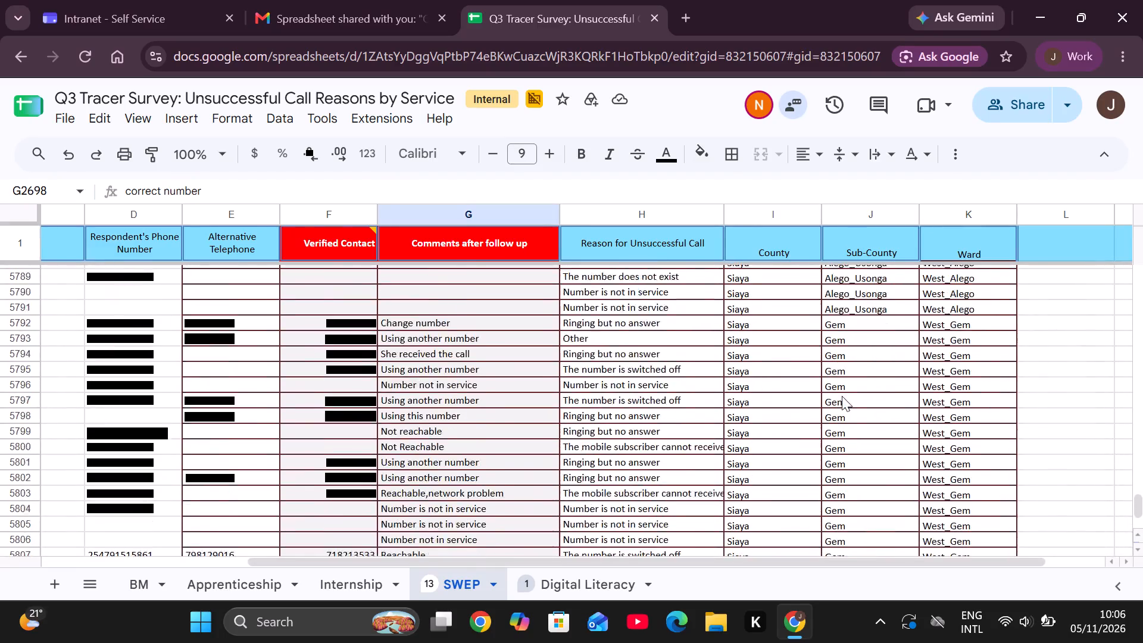
scroll(842, 396, up, 3)
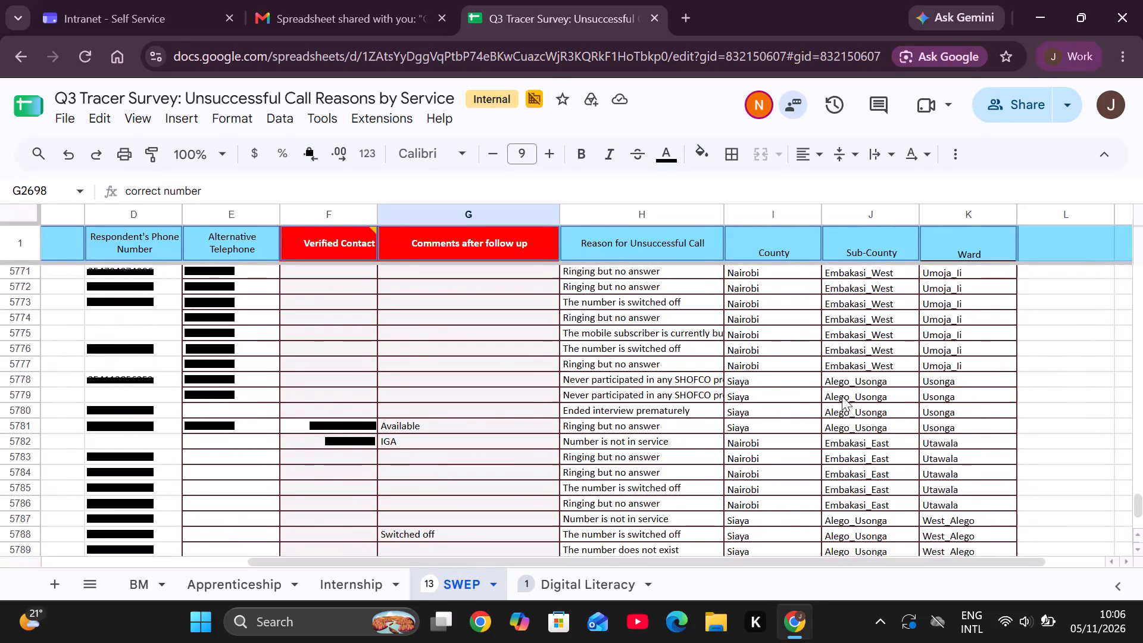
scroll(842, 396, down, 2)
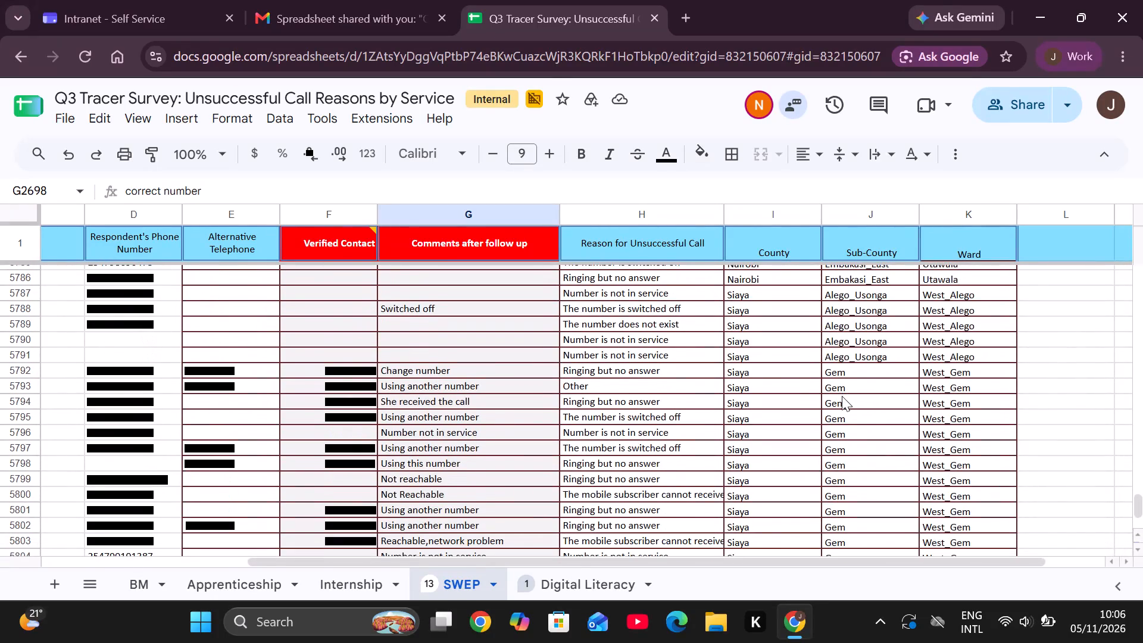
scroll(842, 396, up, 2)
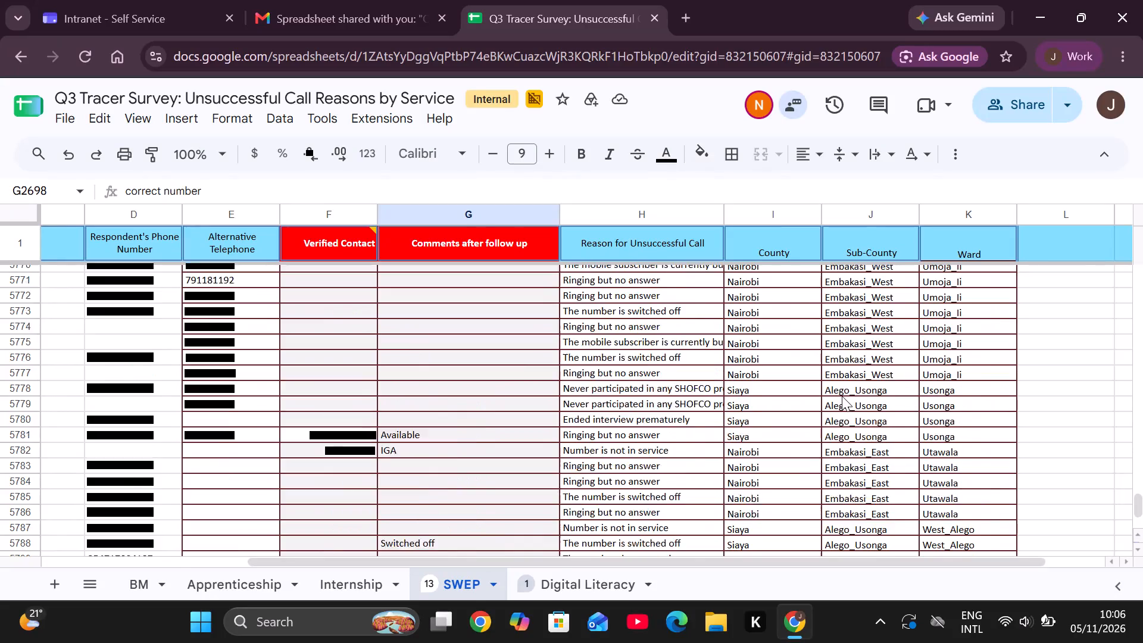
scroll(842, 396, down, 1)
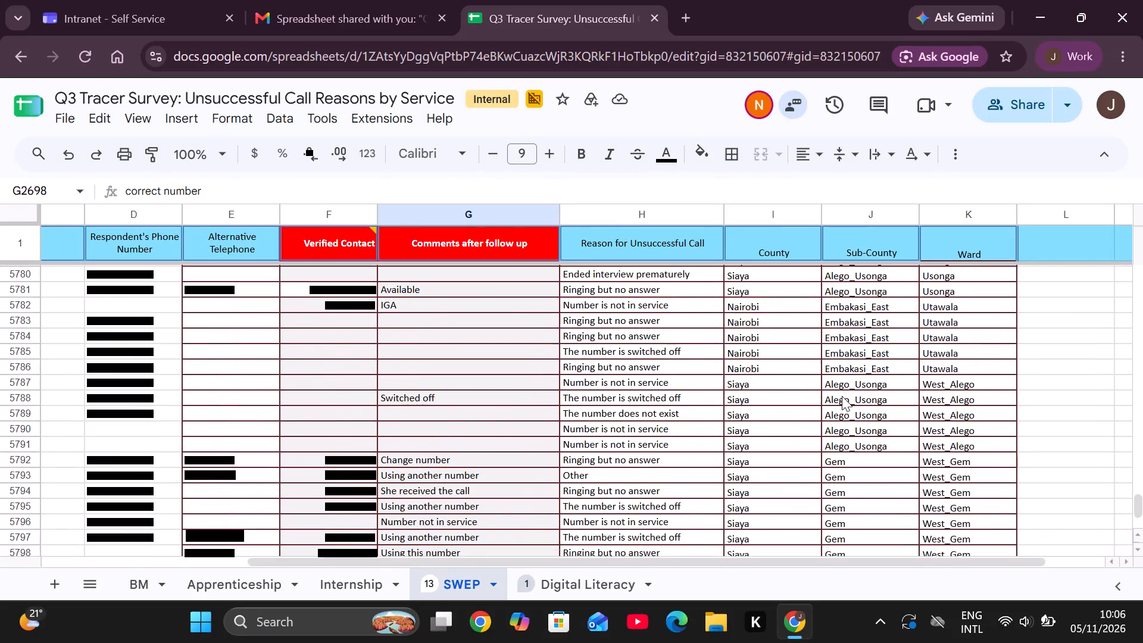
scroll(842, 396, down, 1)
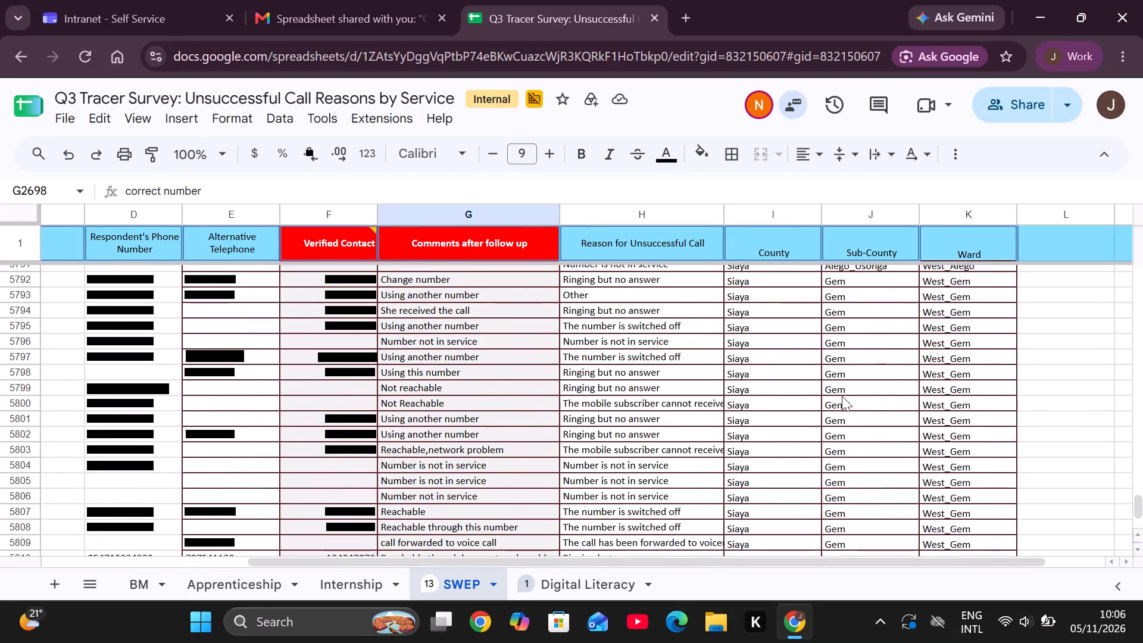
Check the follow-up comments from the West Kisumu and West Sakwa wards down to the sheet's last row, 6032.
scroll(842, 396, down, 4)
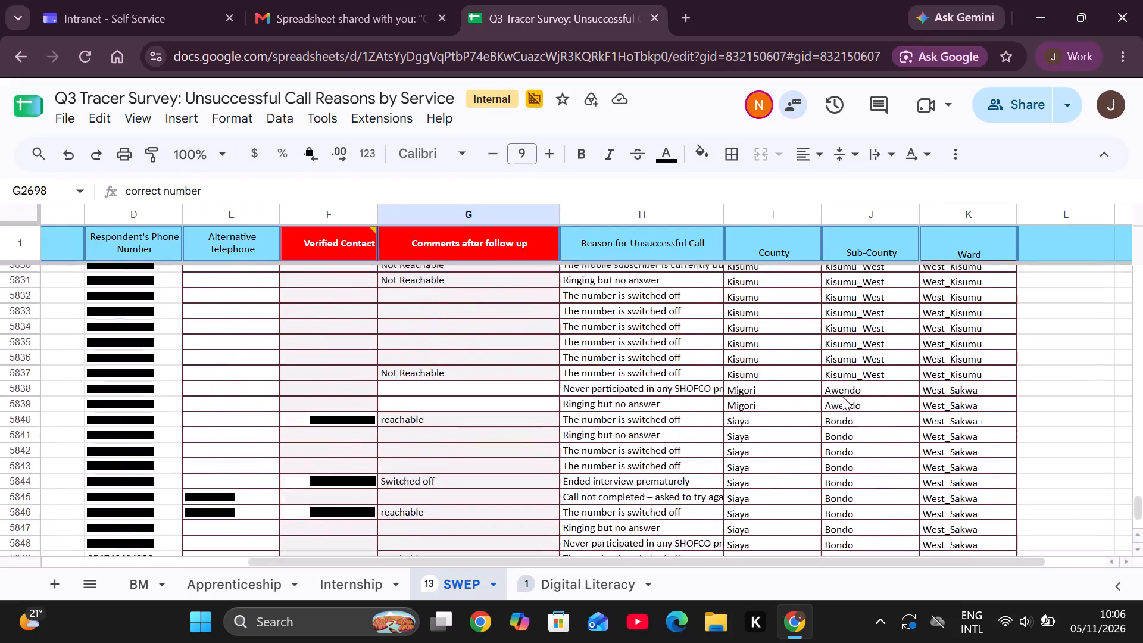
scroll(842, 396, down, 2)
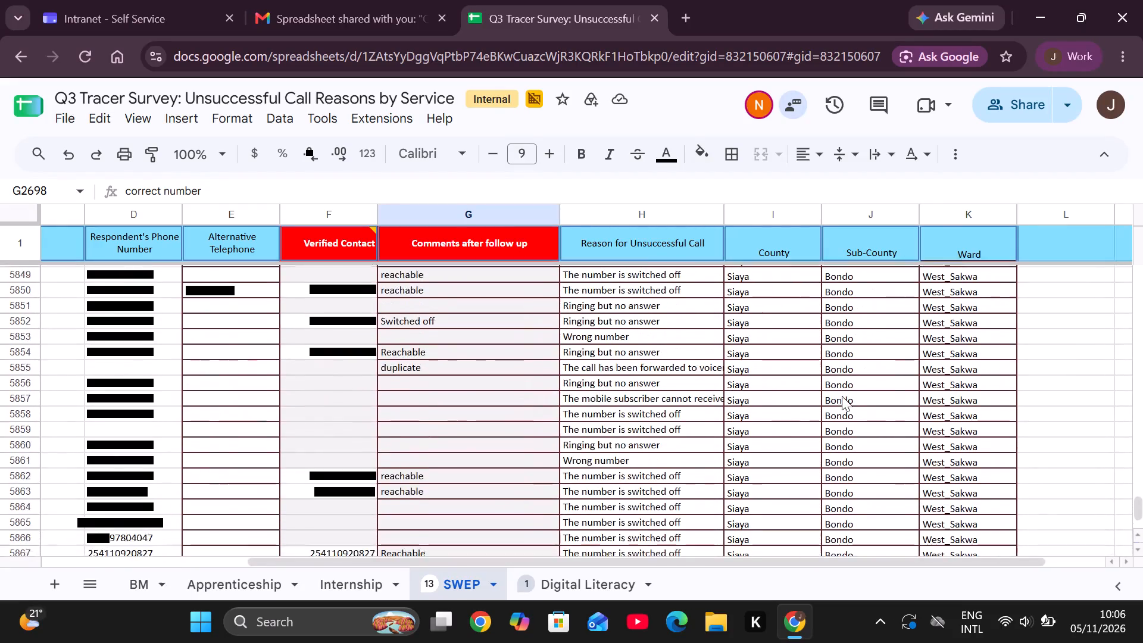
scroll(842, 396, down, 2)
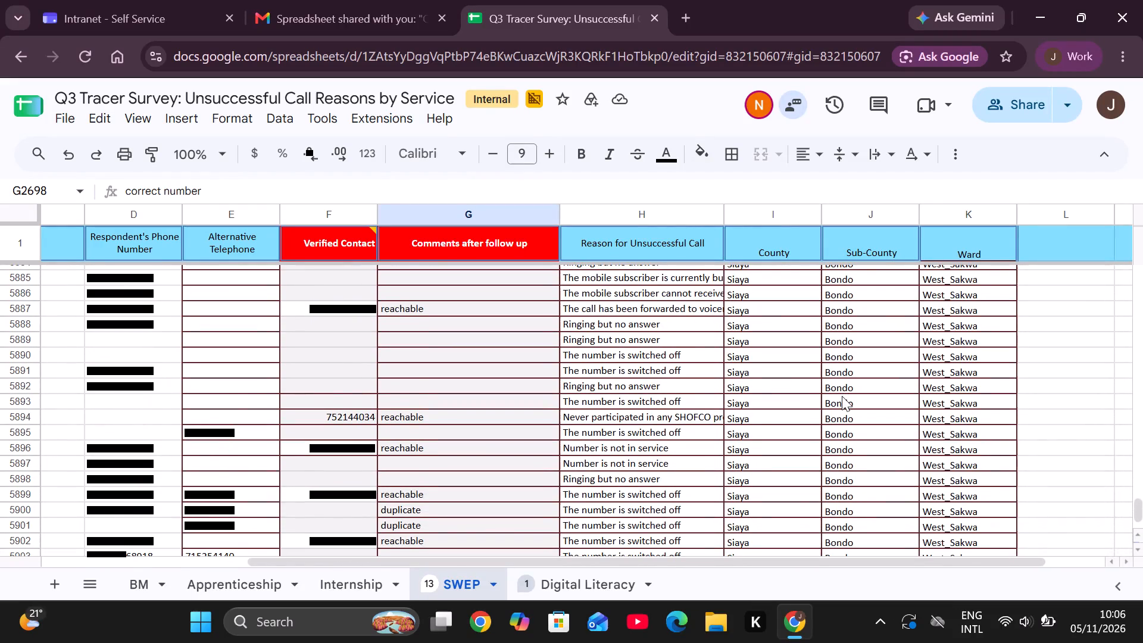
scroll(842, 396, down, 9)
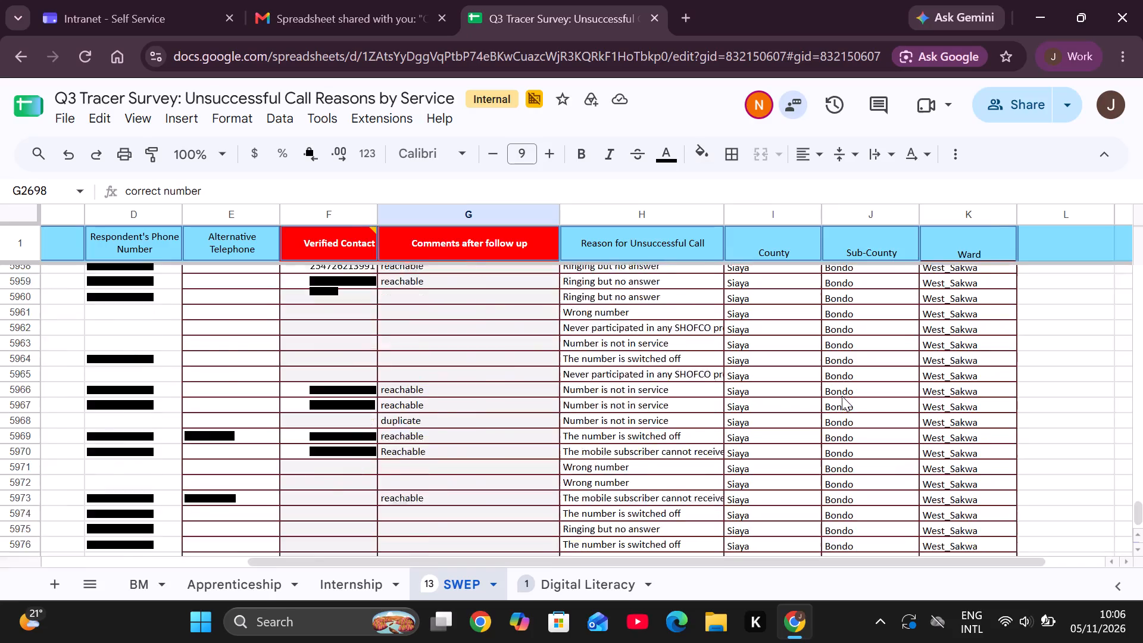
scroll(842, 396, down, 5)
right_click(842, 396)
scroll(842, 396, down, 2)
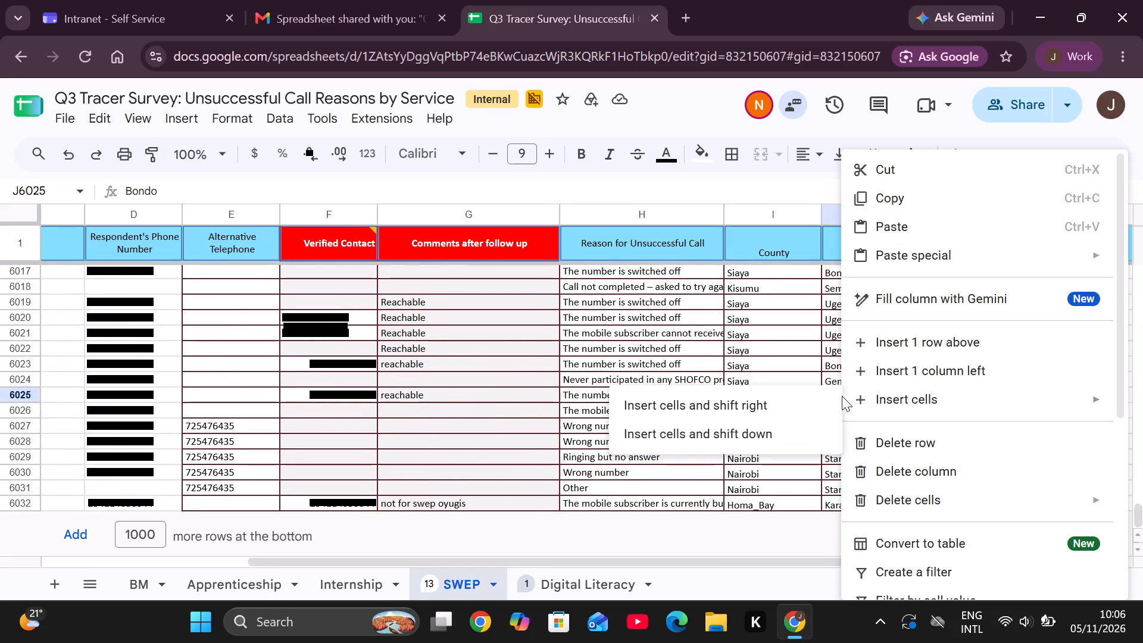
click(761, 529)
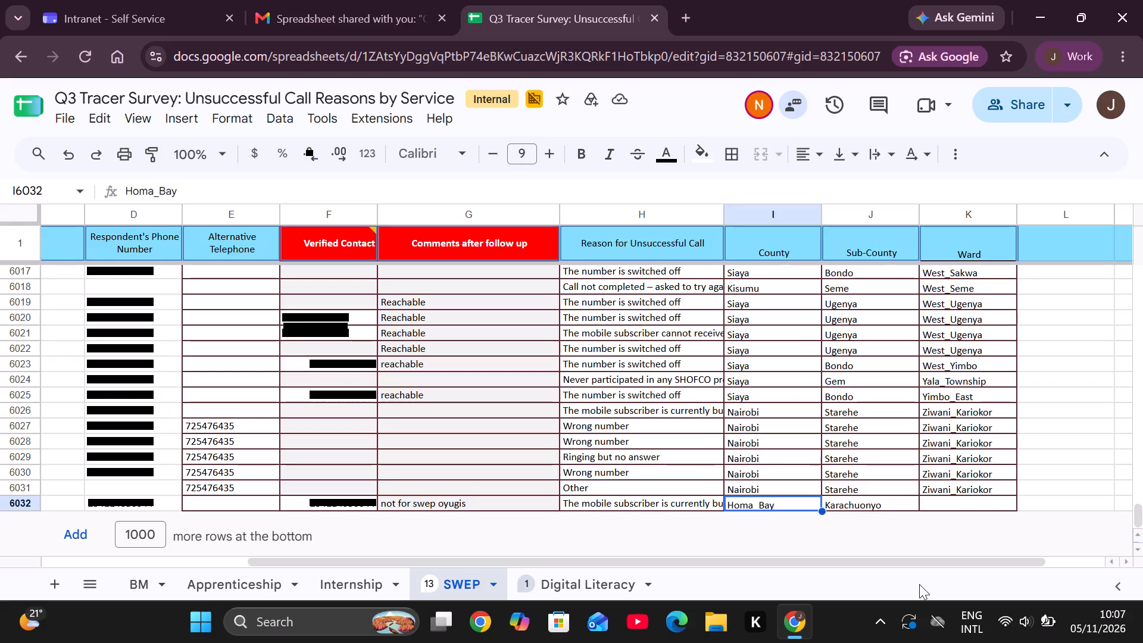
click(1069, 460)
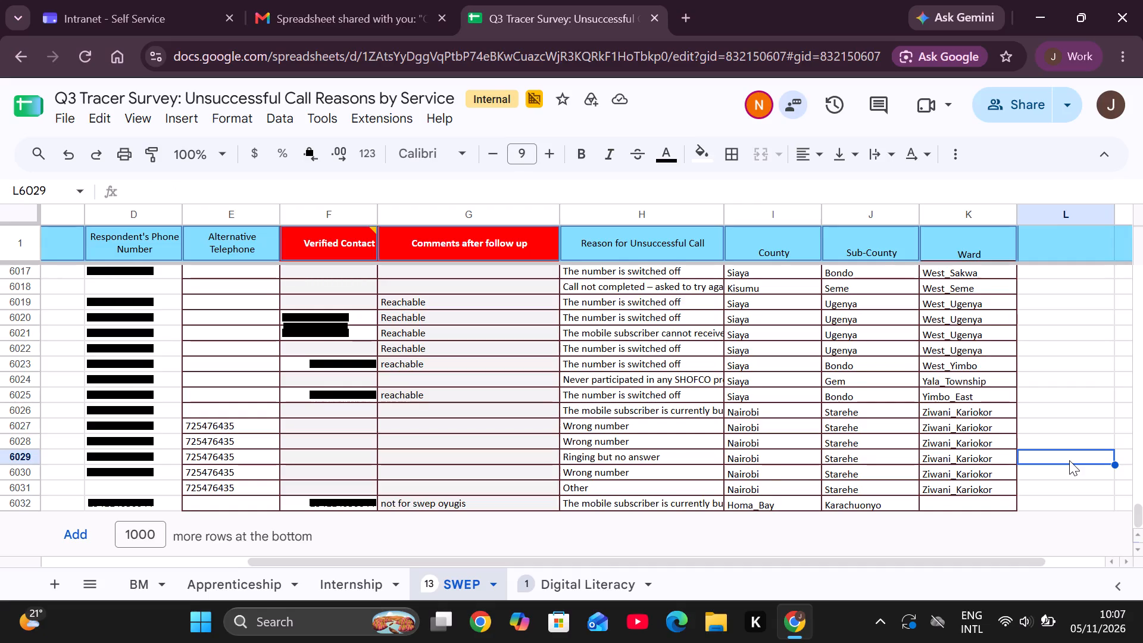
Look back over the comments from the end of the sheet up to the Siaya Township respondents around row 4983.
scroll(1069, 460, up, 20)
scroll(1069, 460, up, 6)
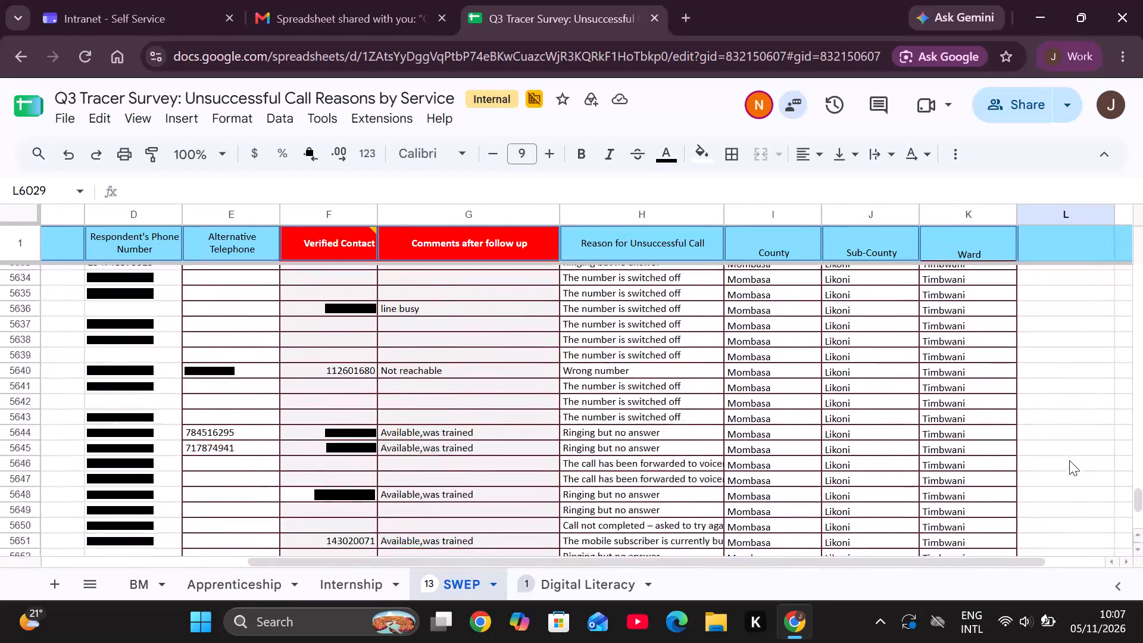
scroll(1069, 460, up, 16)
scroll(1069, 460, up, 5)
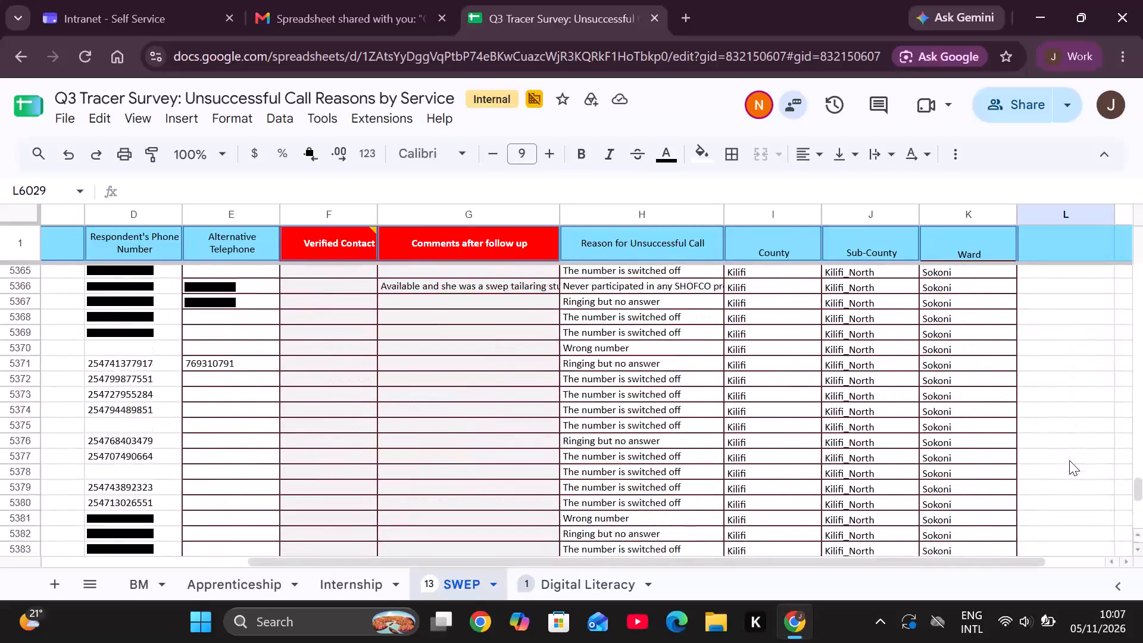
scroll(1069, 460, up, 10)
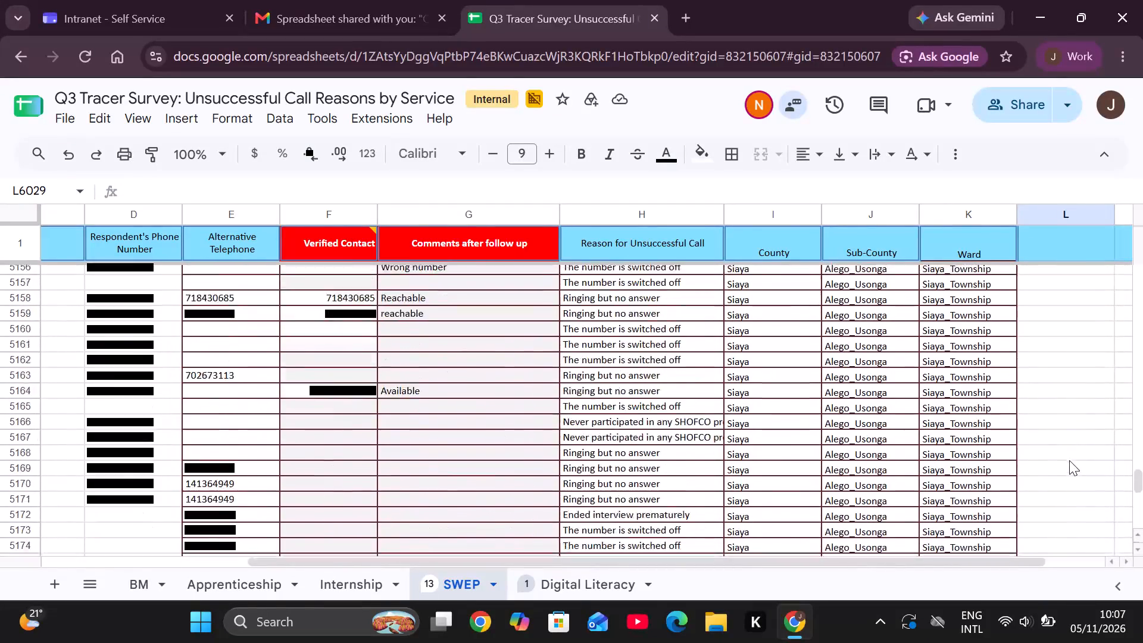
scroll(1069, 460, up, 6)
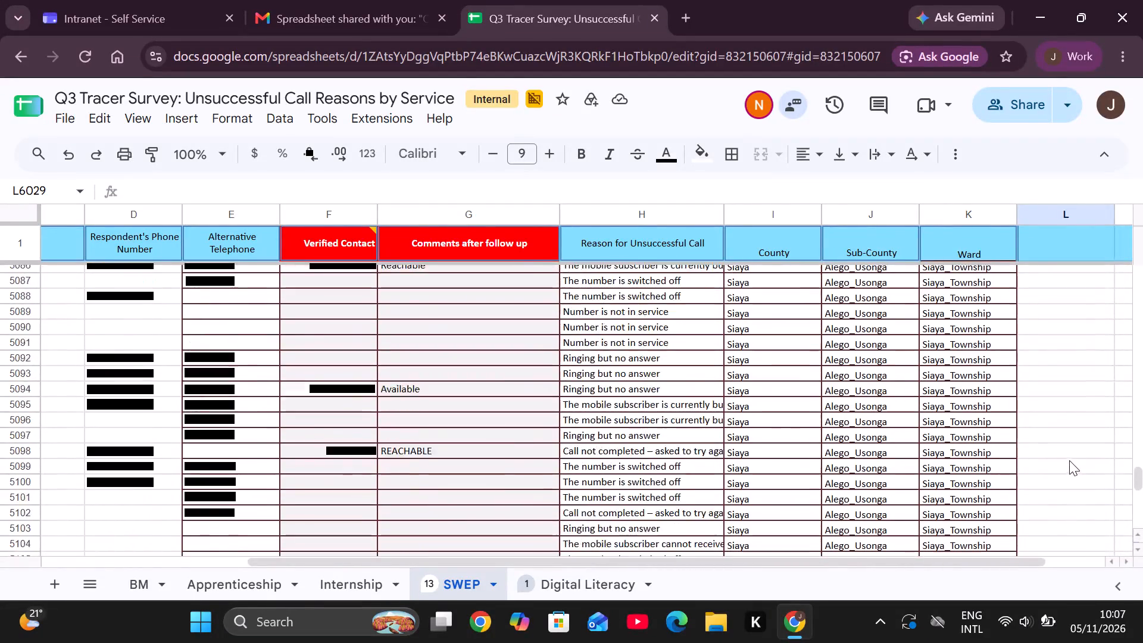
scroll(1069, 460, up, 7)
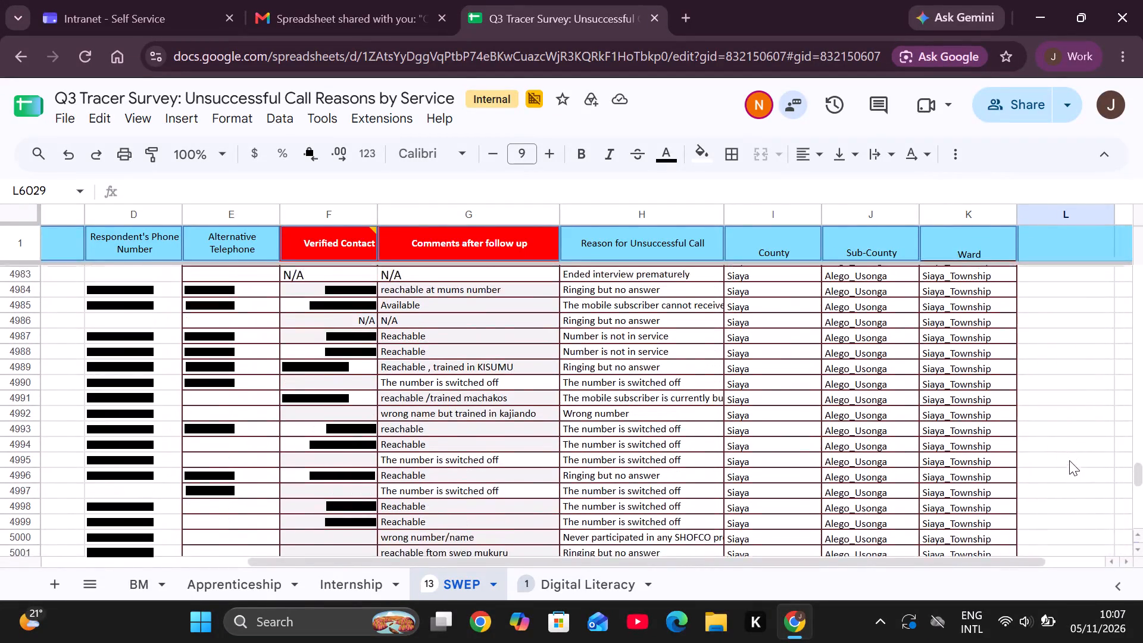
Look back over the follow-up comments of the Kibra respondents in Sarangombe ward, from about row 4822 up to row 4311.
scroll(1069, 460, up, 14)
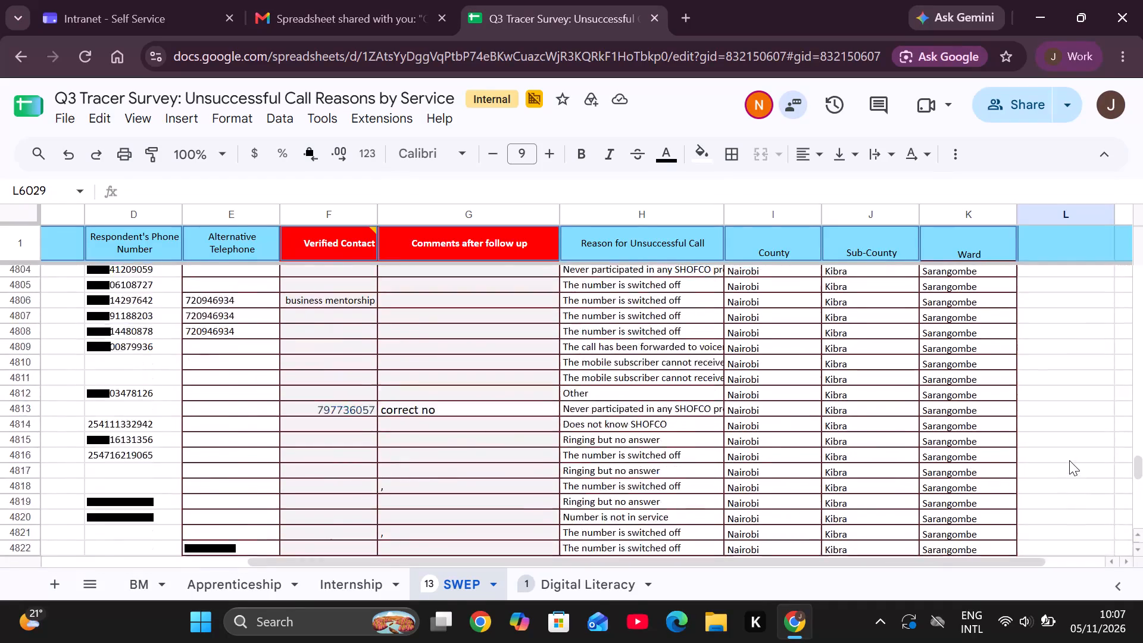
scroll(1069, 460, up, 17)
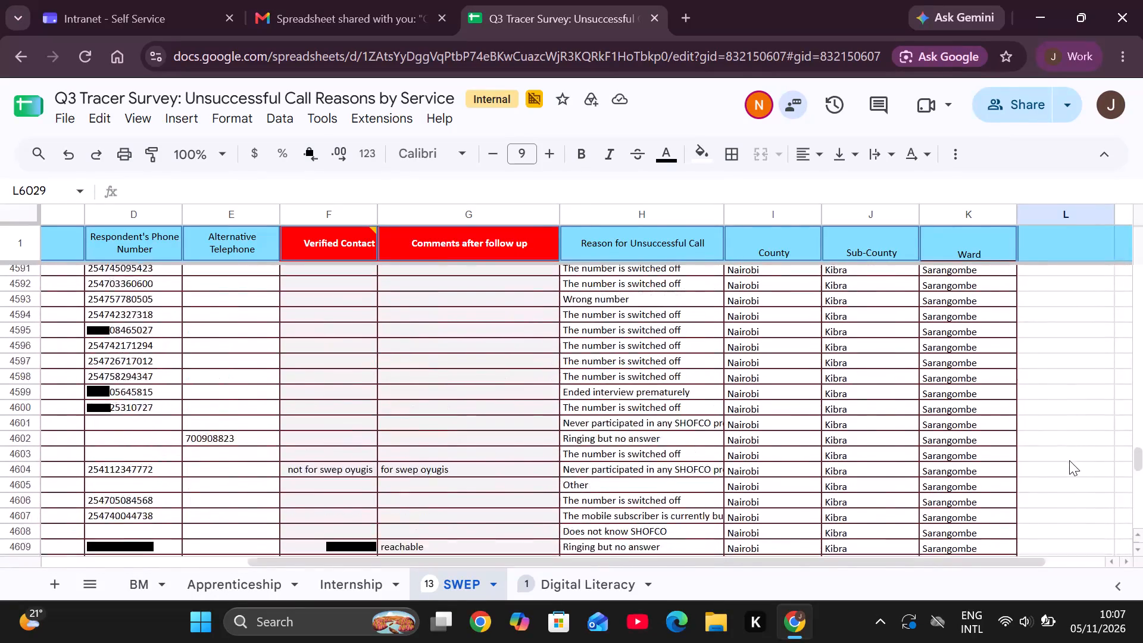
scroll(1069, 460, up, 18)
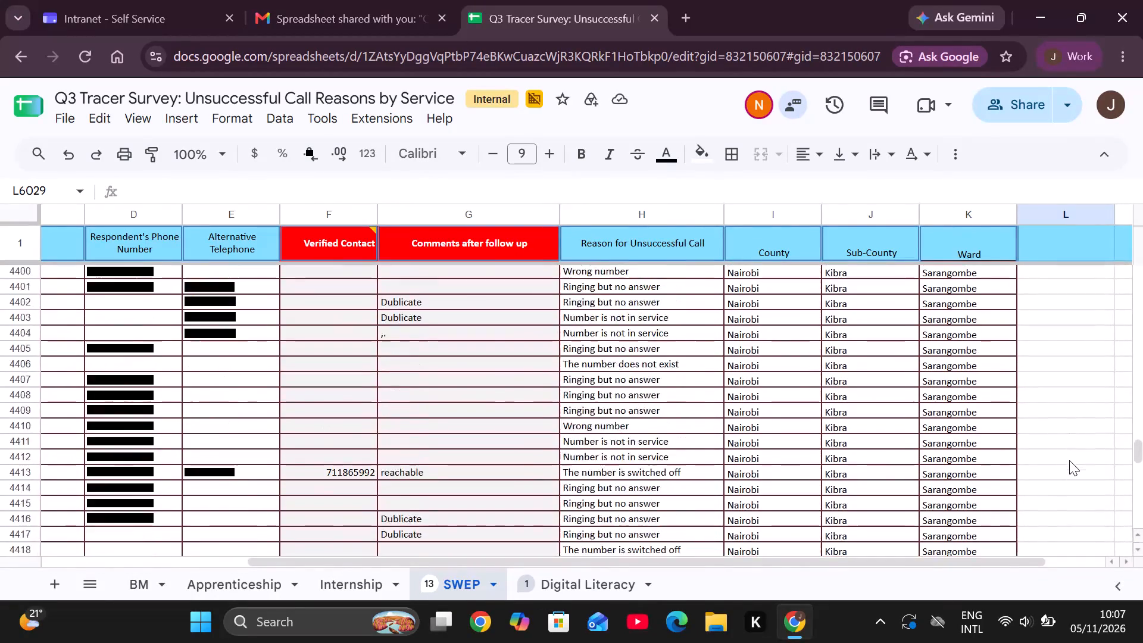
scroll(1069, 460, up, 8)
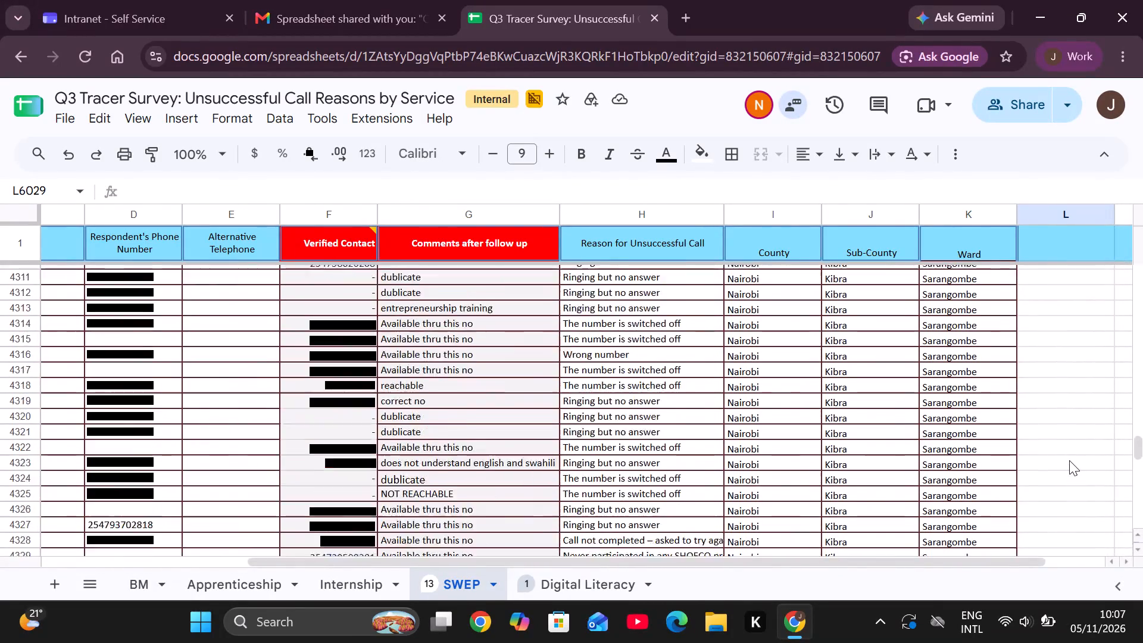
Check the follow-up comments of the Kisumu Central respondents in Railways ward, from about row 4181 up to row 4040.
scroll(1069, 460, up, 12)
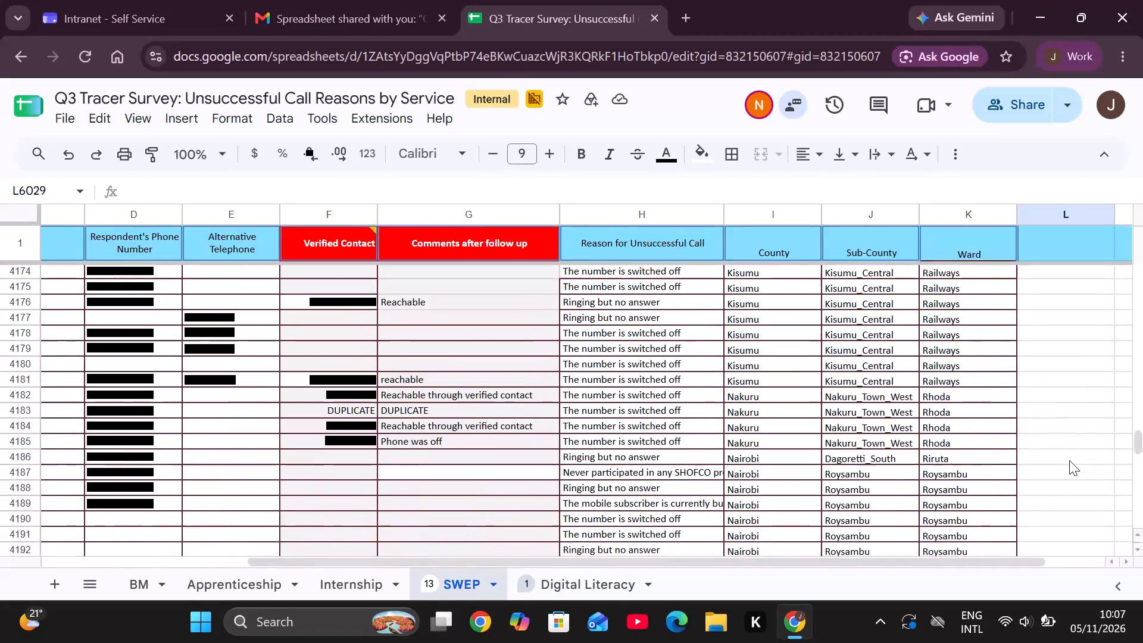
scroll(1069, 460, up, 7)
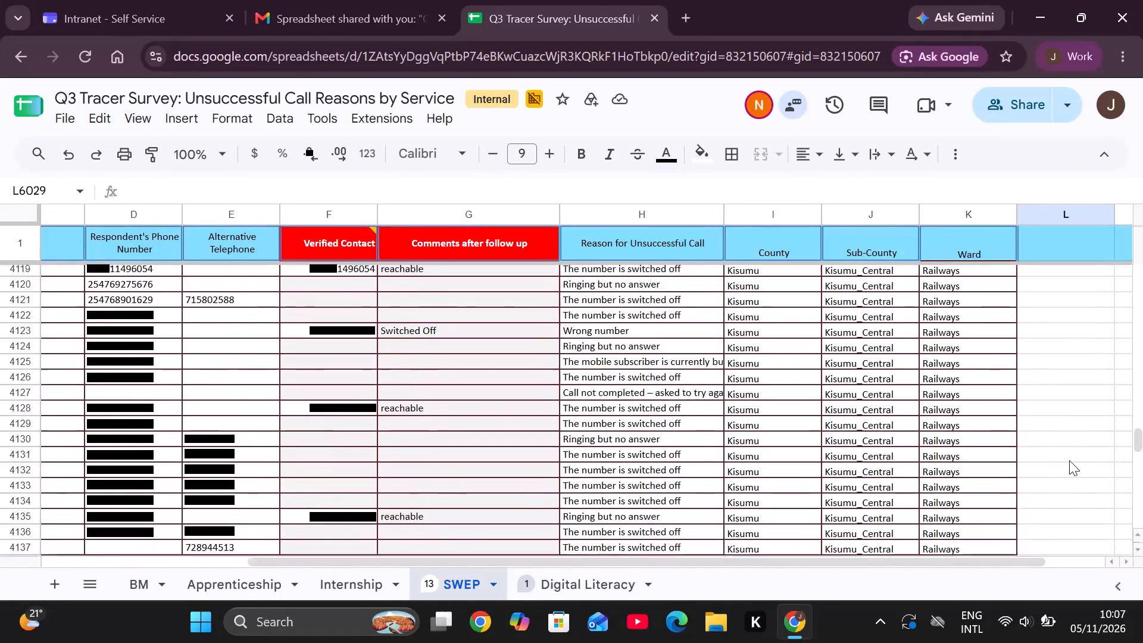
scroll(1069, 460, up, 6)
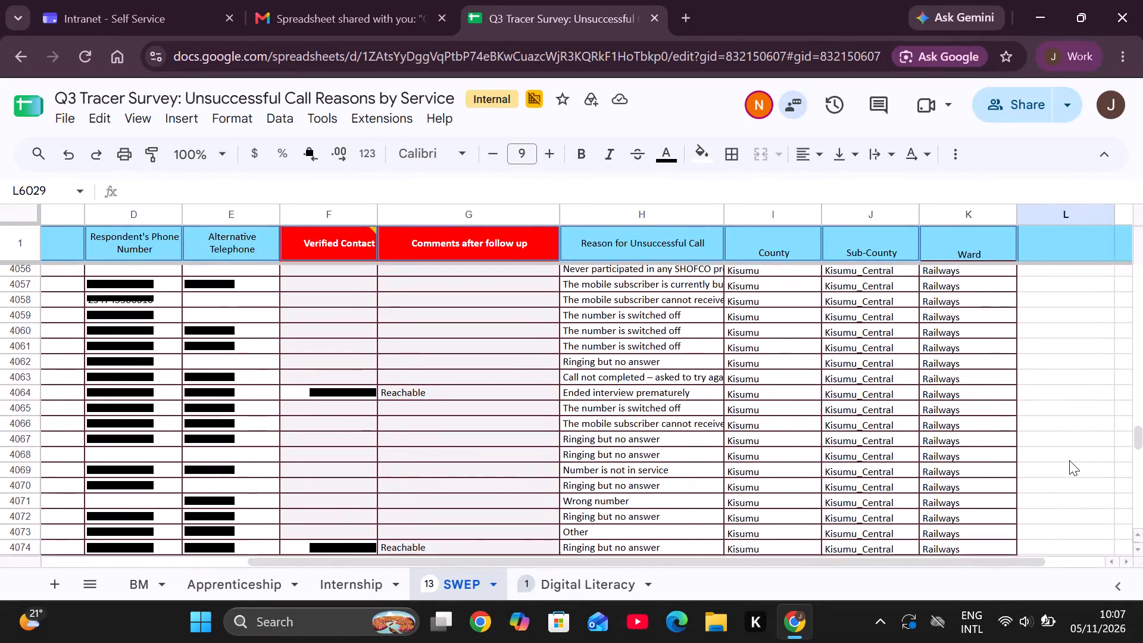
scroll(1069, 460, up, 2)
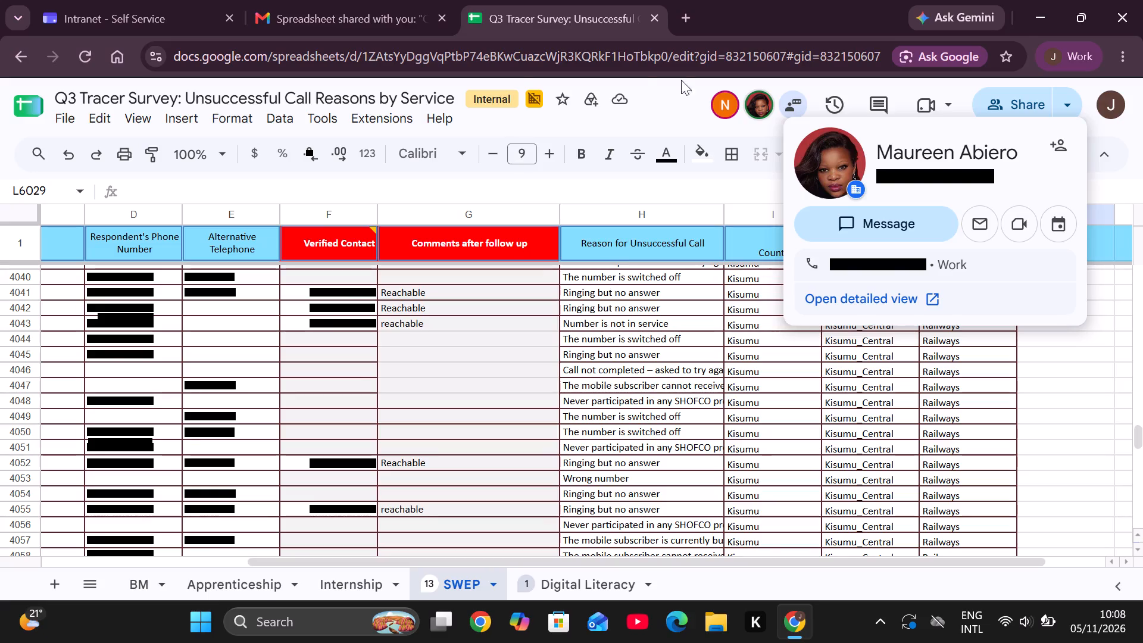
click(701, 182)
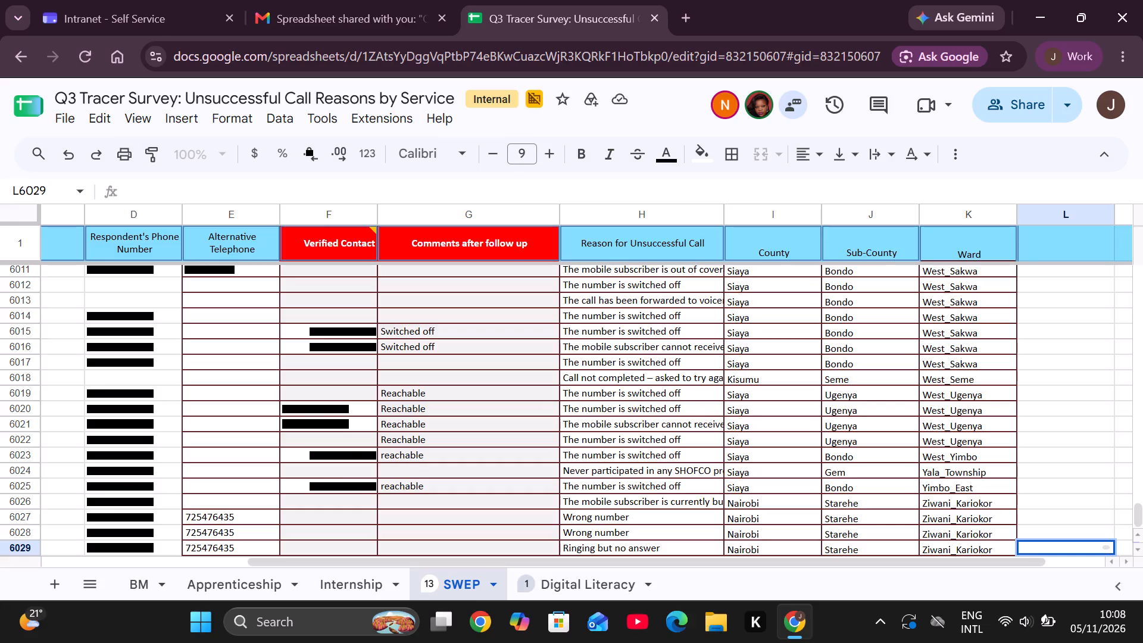
Recheck the follow-up comments from the West Sakwa ward rows near the sheet's end up to the Timbwani rows around 5744.
scroll(831, 223, up, 3)
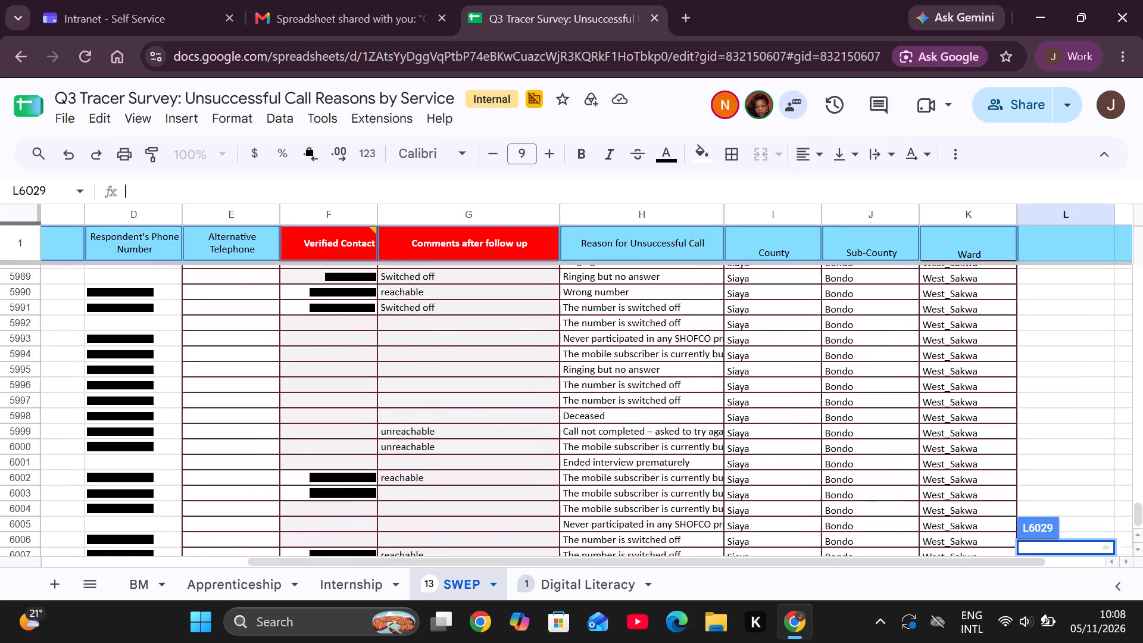
scroll(832, 299, up, 5)
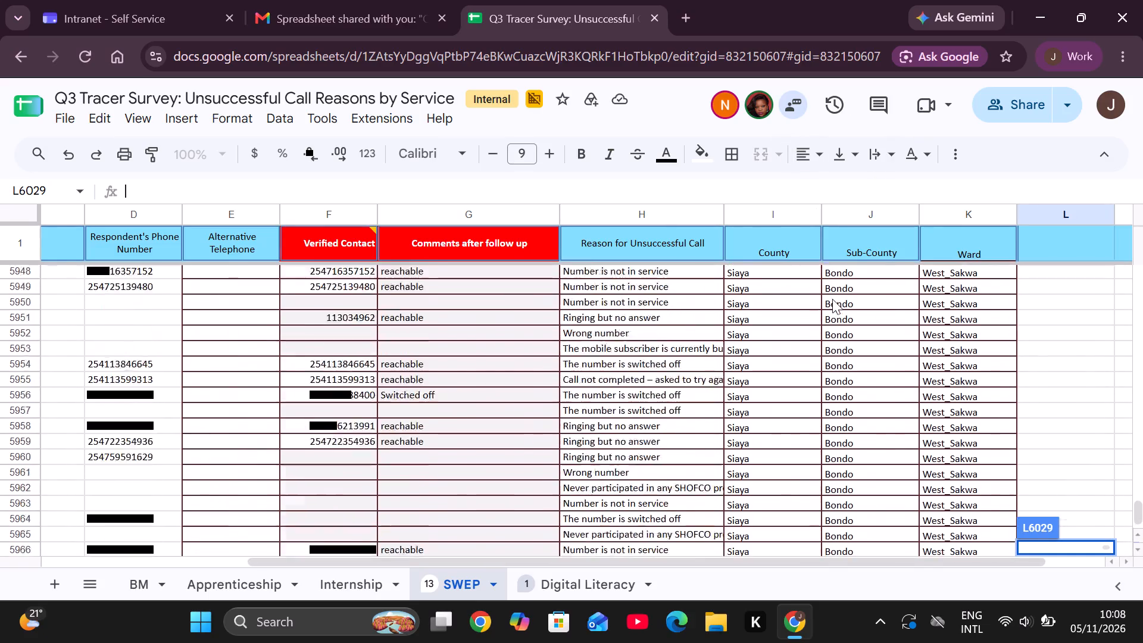
scroll(832, 299, up, 11)
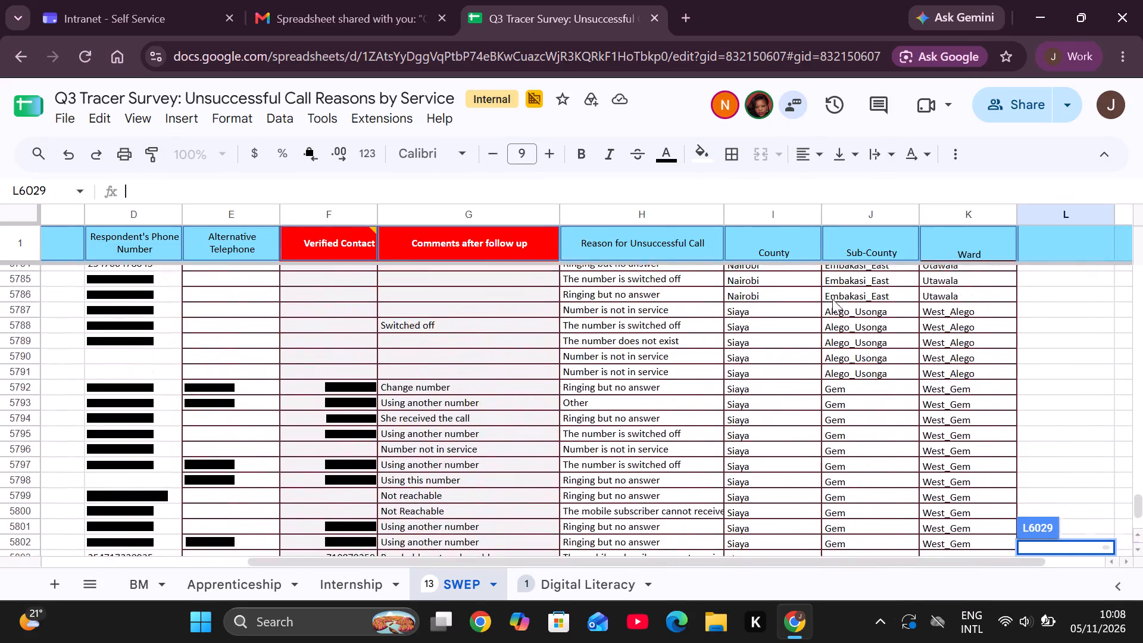
scroll(832, 299, up, 6)
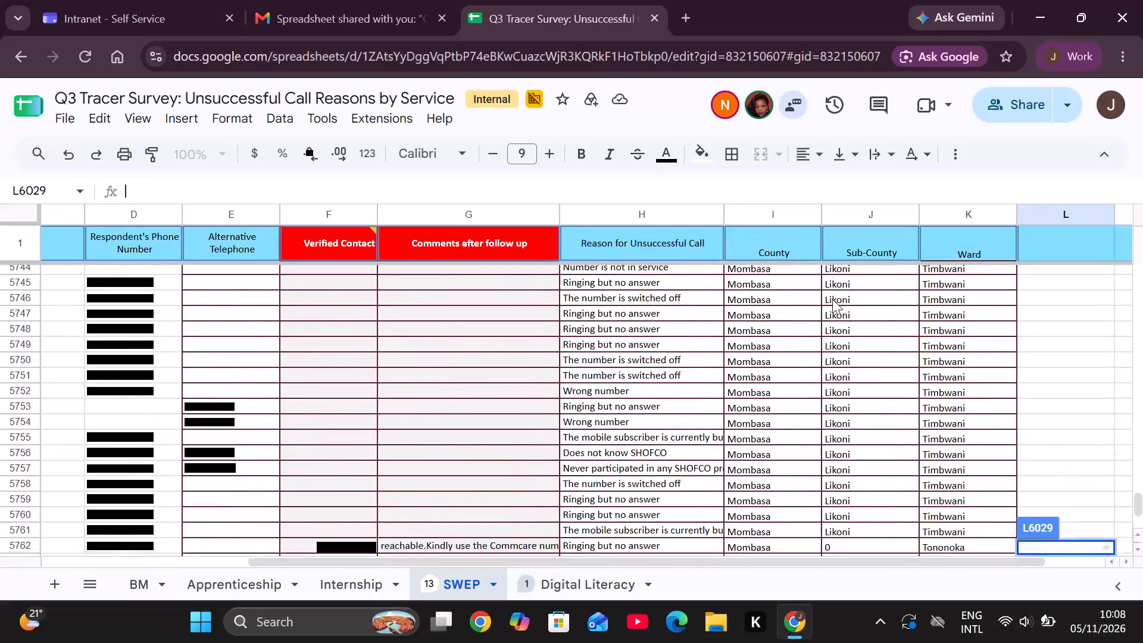
Review the follow-up comments of the Likoni respondents in Timbwani ward again, from about row 5744 up to row 5491.
scroll(832, 299, up, 7)
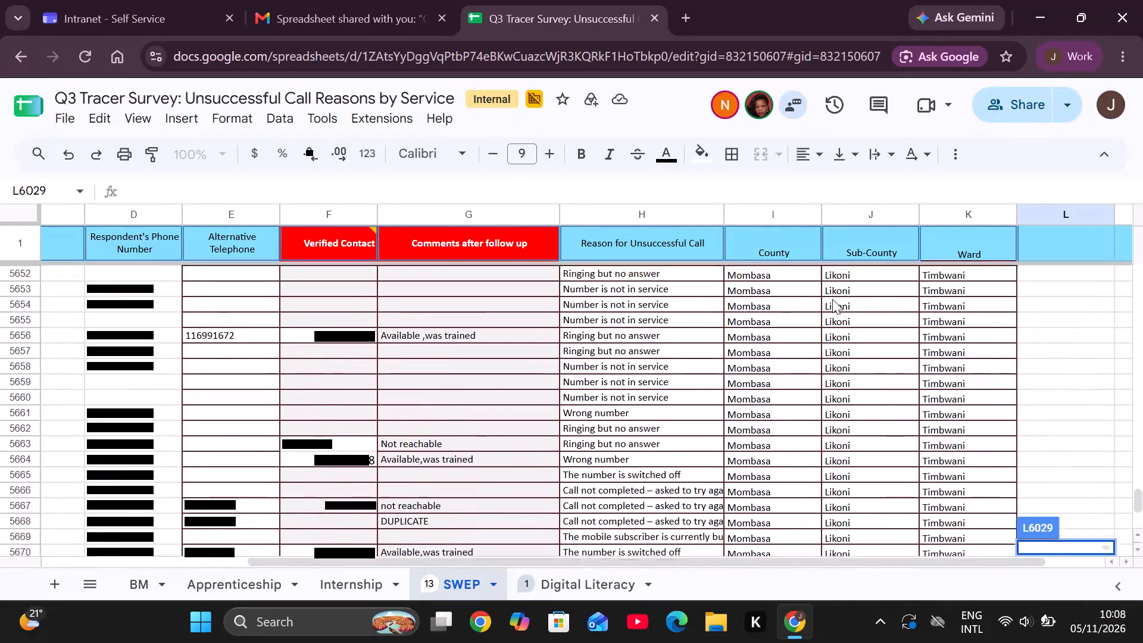
scroll(832, 299, up, 10)
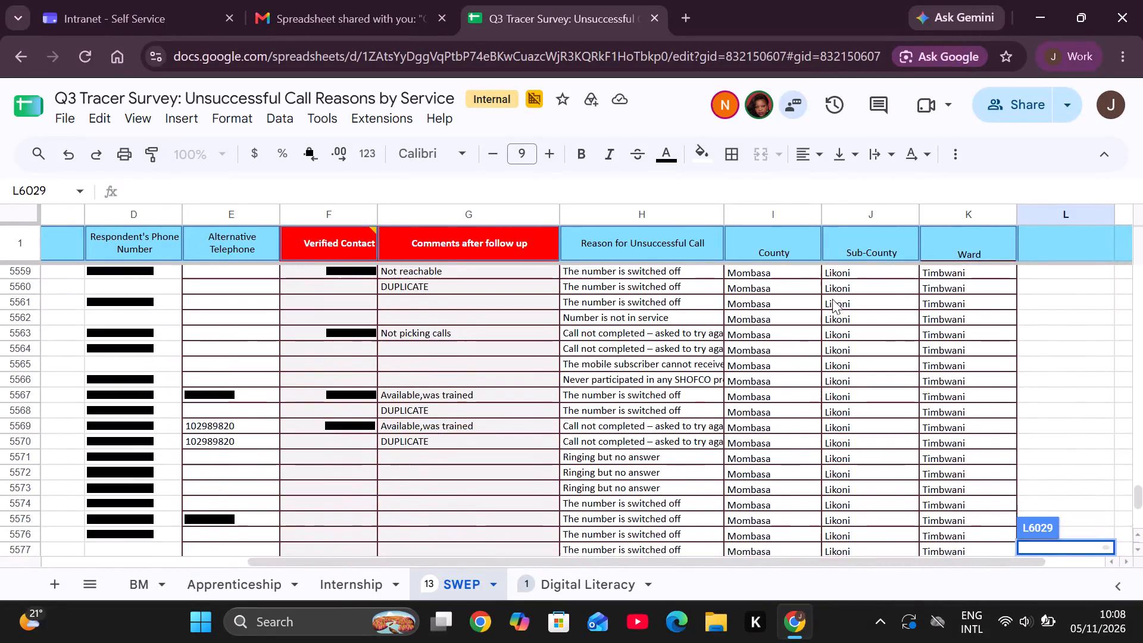
scroll(832, 299, up, 7)
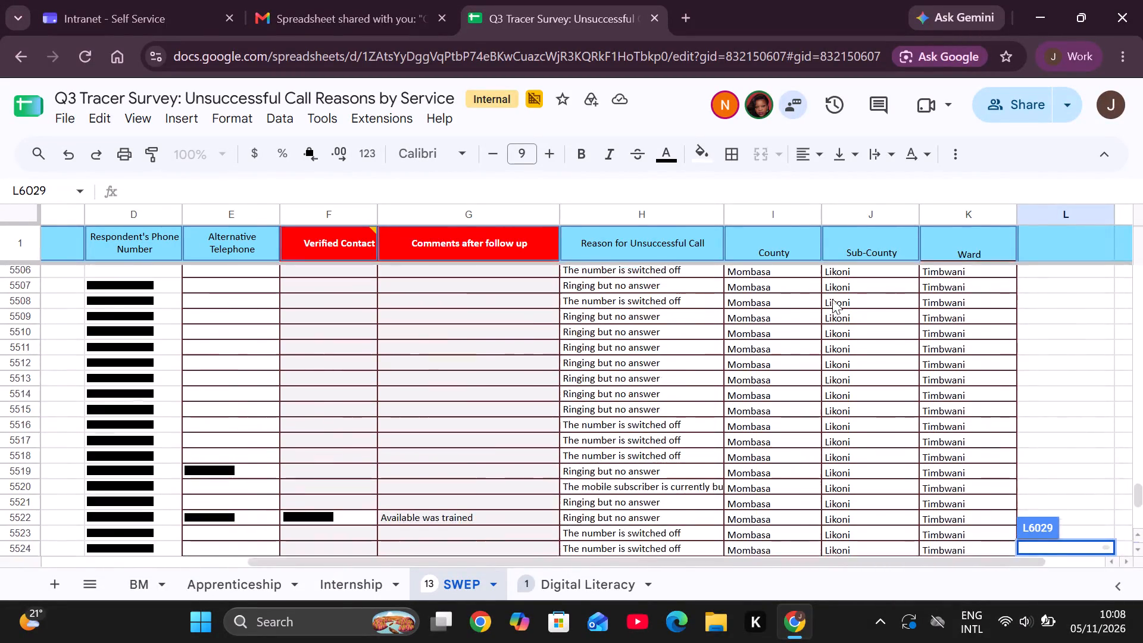
scroll(832, 299, up, 3)
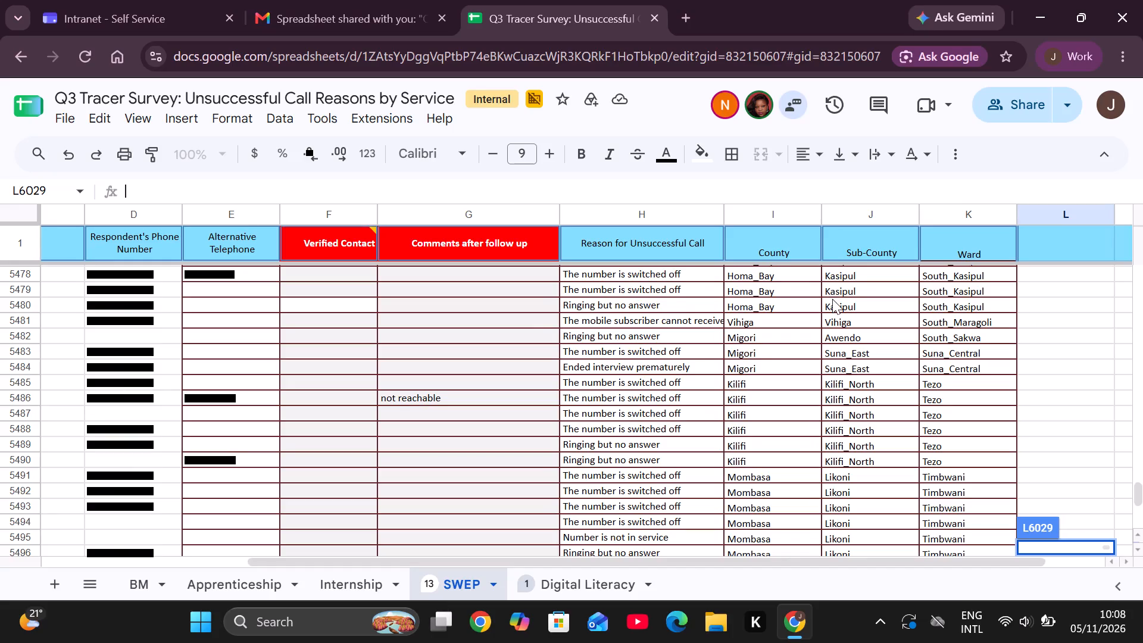
Examine the follow-up comments of the Kilifi North respondents in Sokoni ward, from about row 5411 up to row 5184.
scroll(832, 299, up, 9)
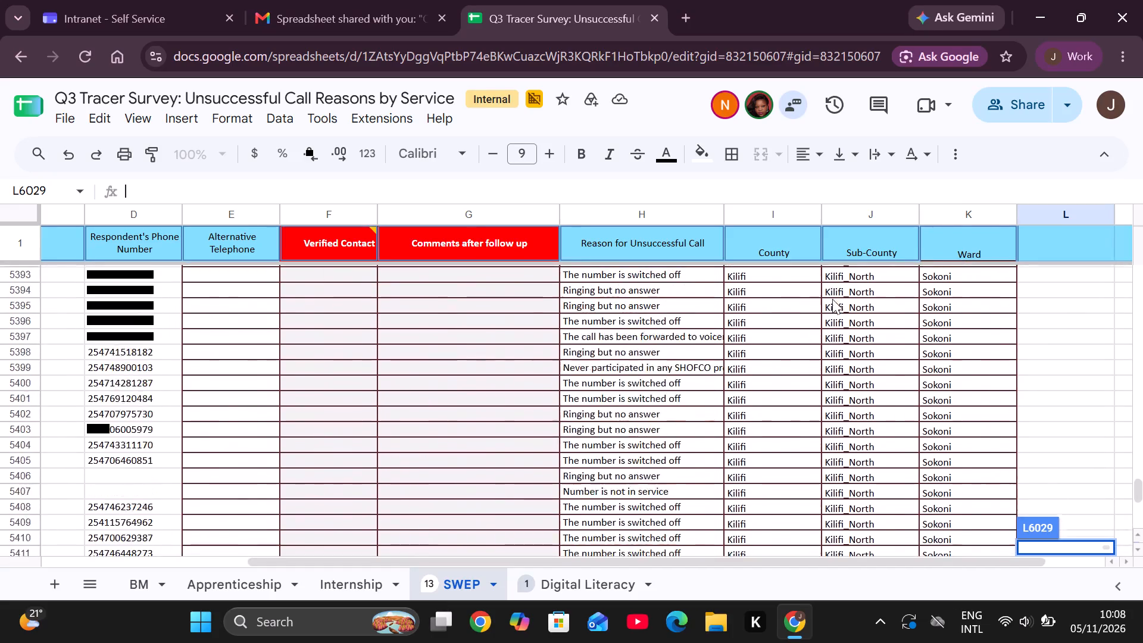
scroll(832, 299, up, 2)
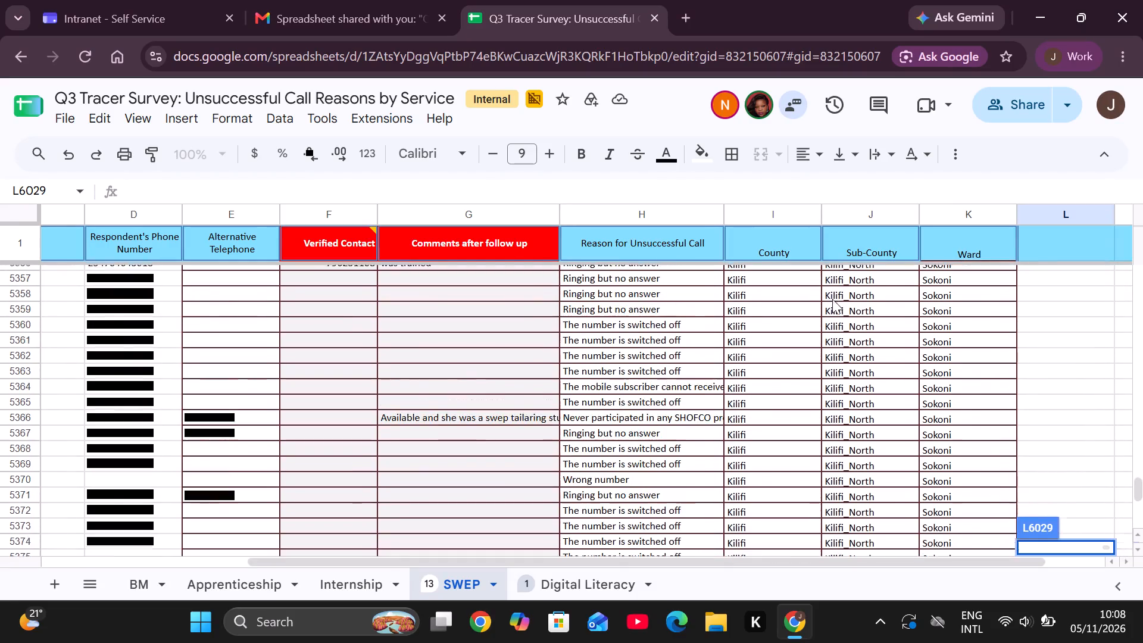
scroll(832, 299, up, 12)
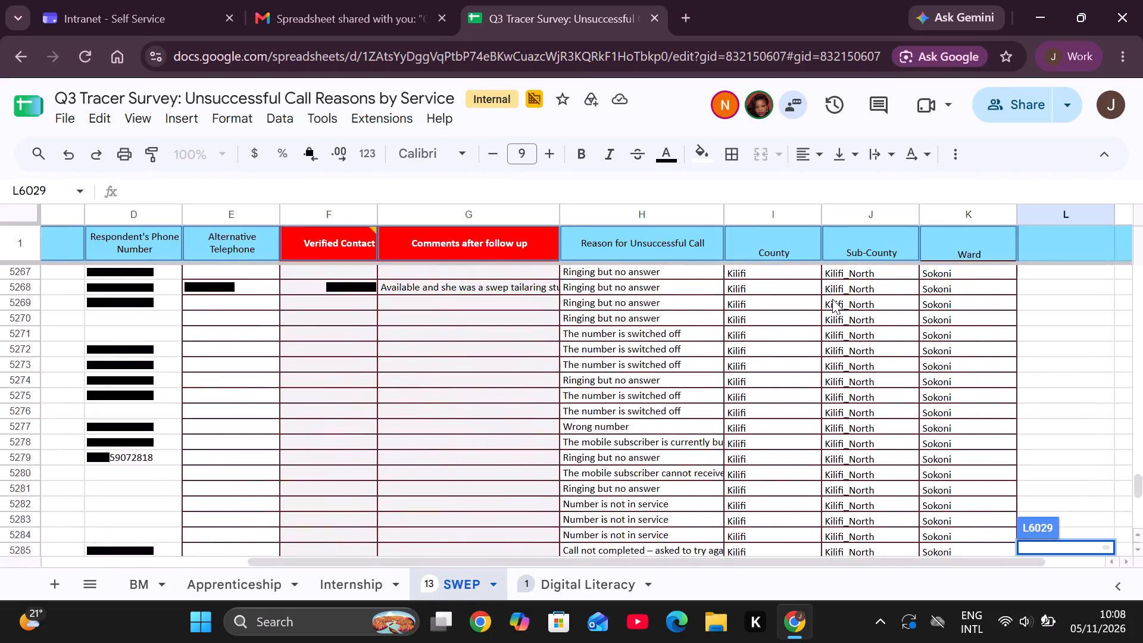
scroll(832, 299, up, 6)
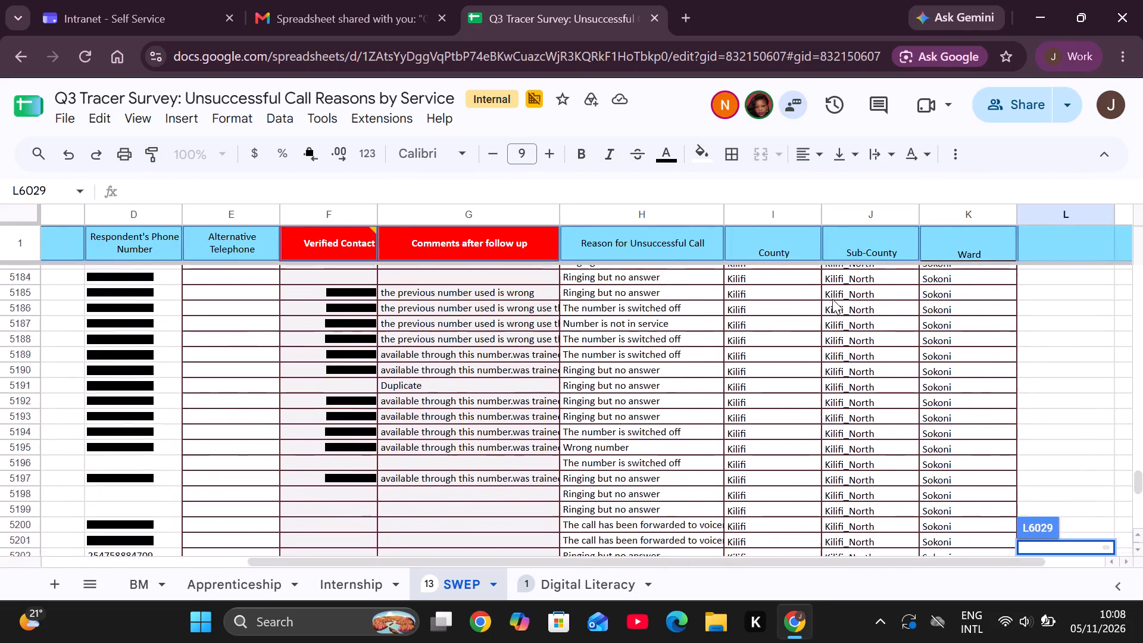
Check the follow-up comments of the Alego Usonga respondents in Siaya Township ward, from about row 5153 up to row 4880.
scroll(832, 299, up, 4)
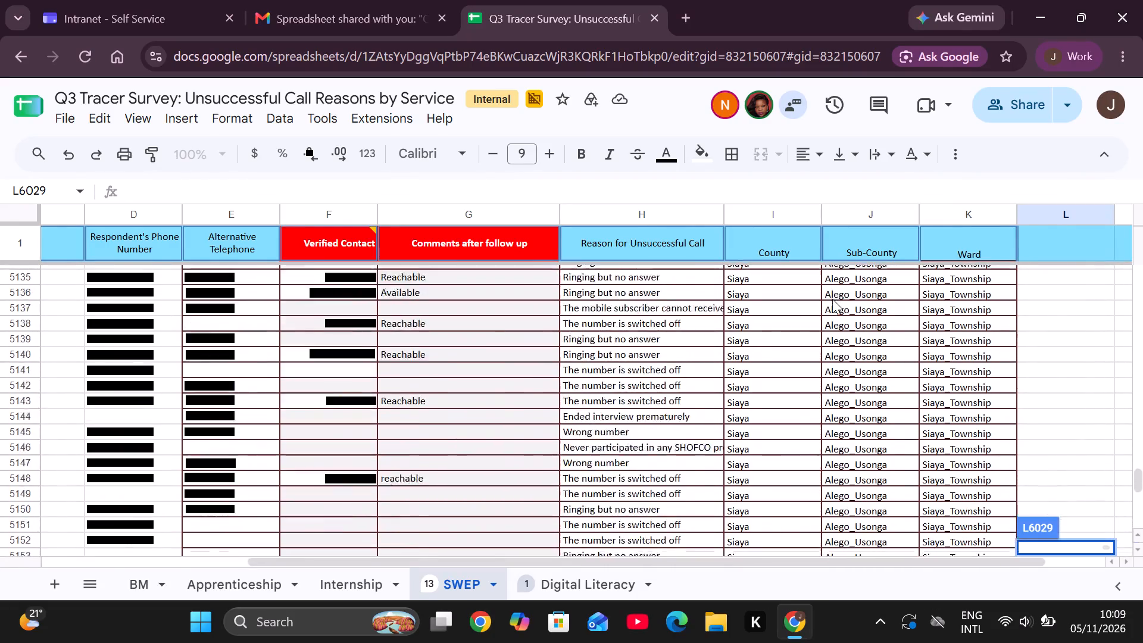
scroll(832, 299, up, 4)
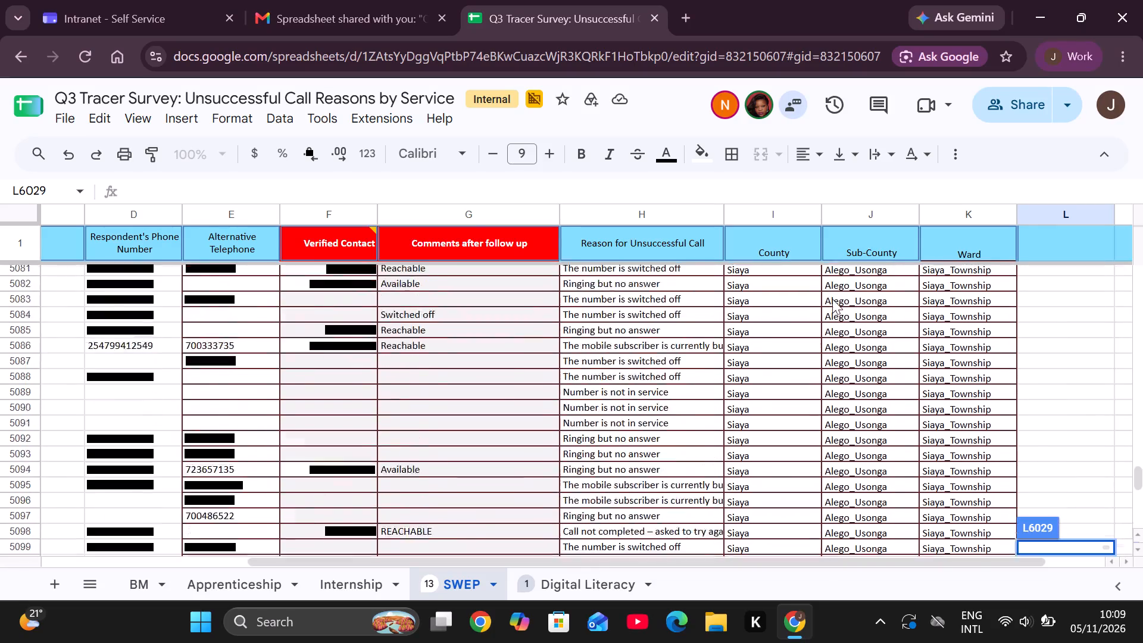
scroll(832, 299, up, 8)
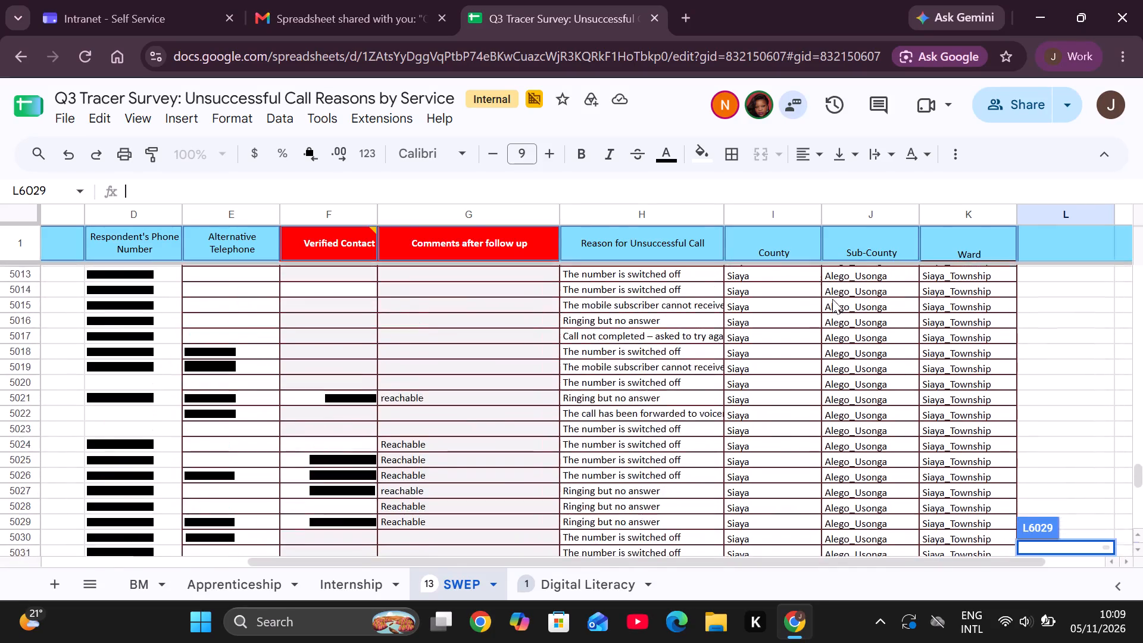
scroll(832, 299, up, 8)
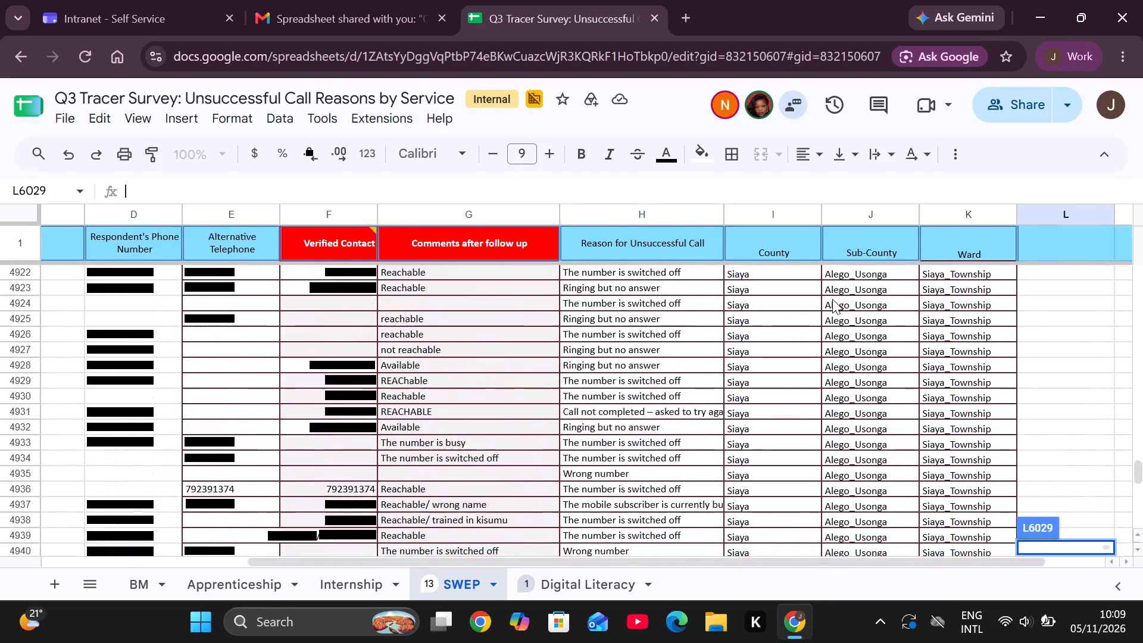
scroll(860, 312, up, 5)
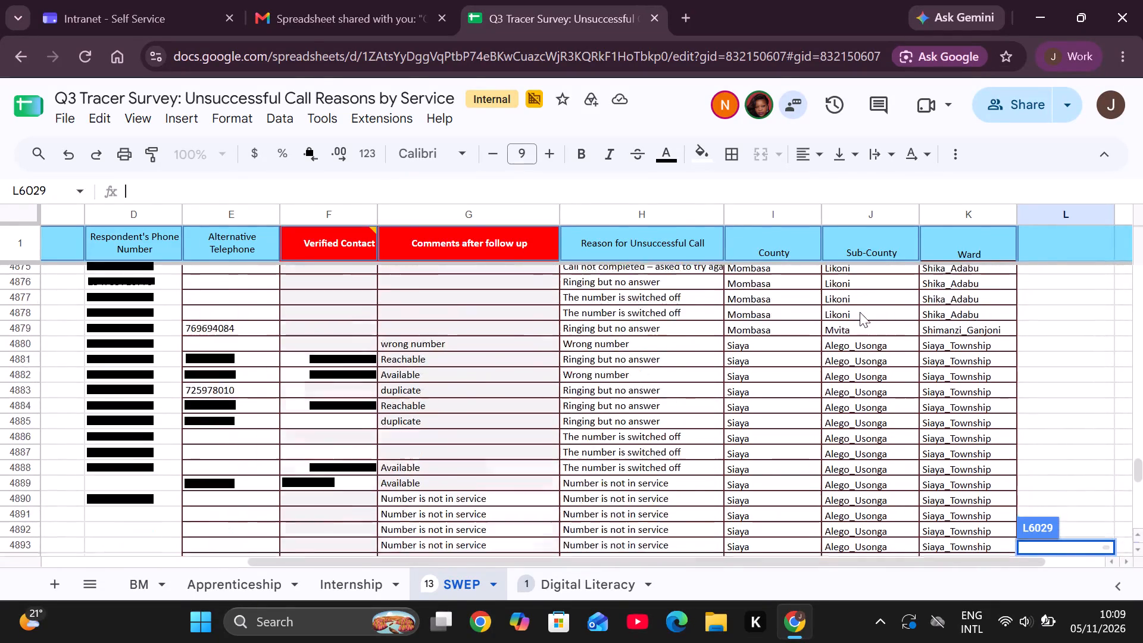
Review the follow-up comments of the Kibra respondents in Sarangombe ward again, from about row 4867 up to row 4631.
scroll(860, 312, up, 1)
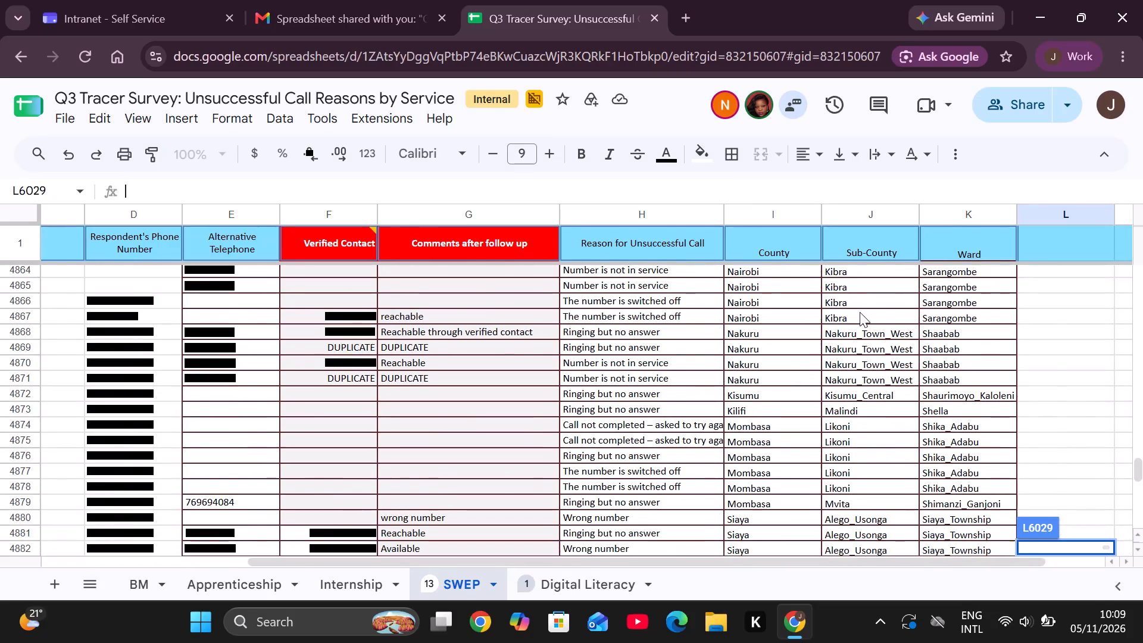
scroll(860, 312, up, 13)
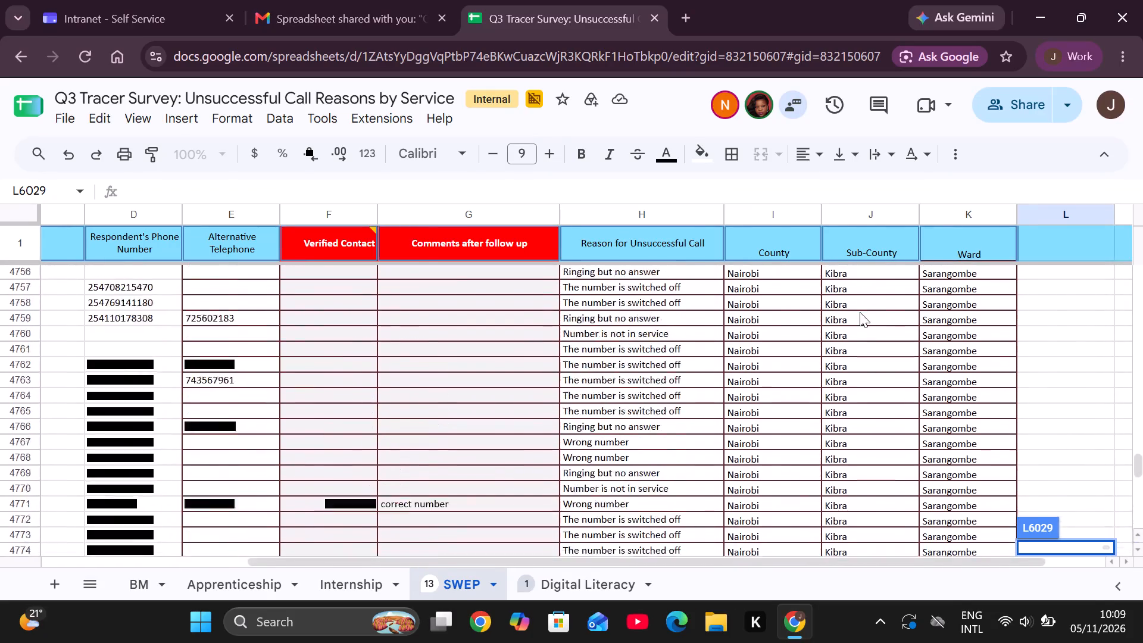
scroll(860, 312, up, 11)
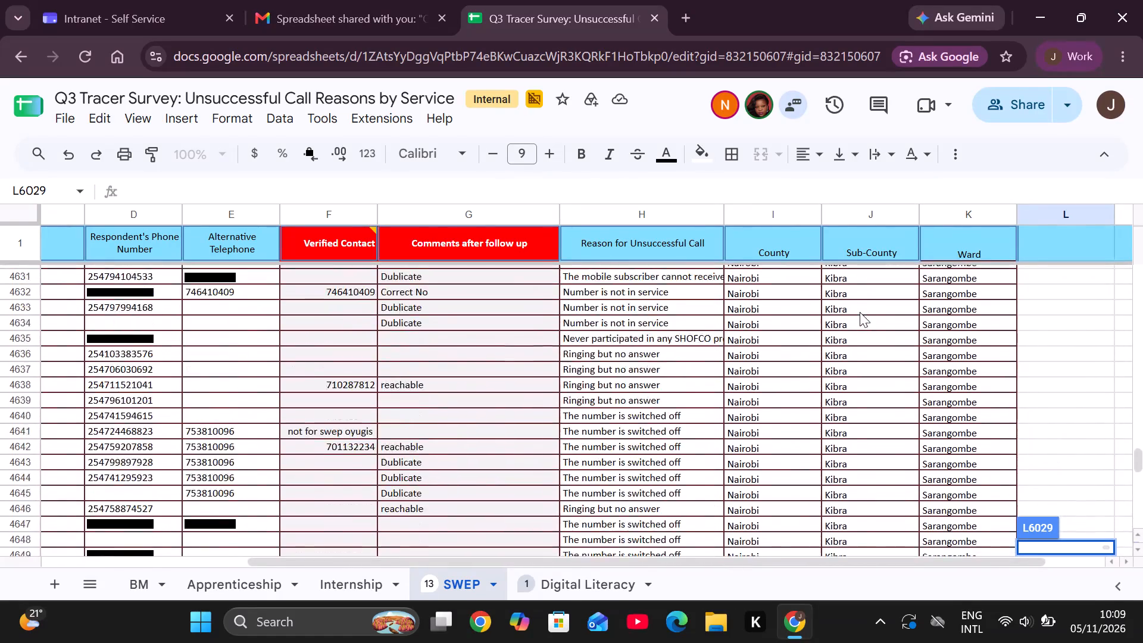
Examine the remaining Sarangombe follow-up comments up to row 4209, and those of the Ruruma, Ruai and Roysambu wards above them.
scroll(860, 312, up, 6)
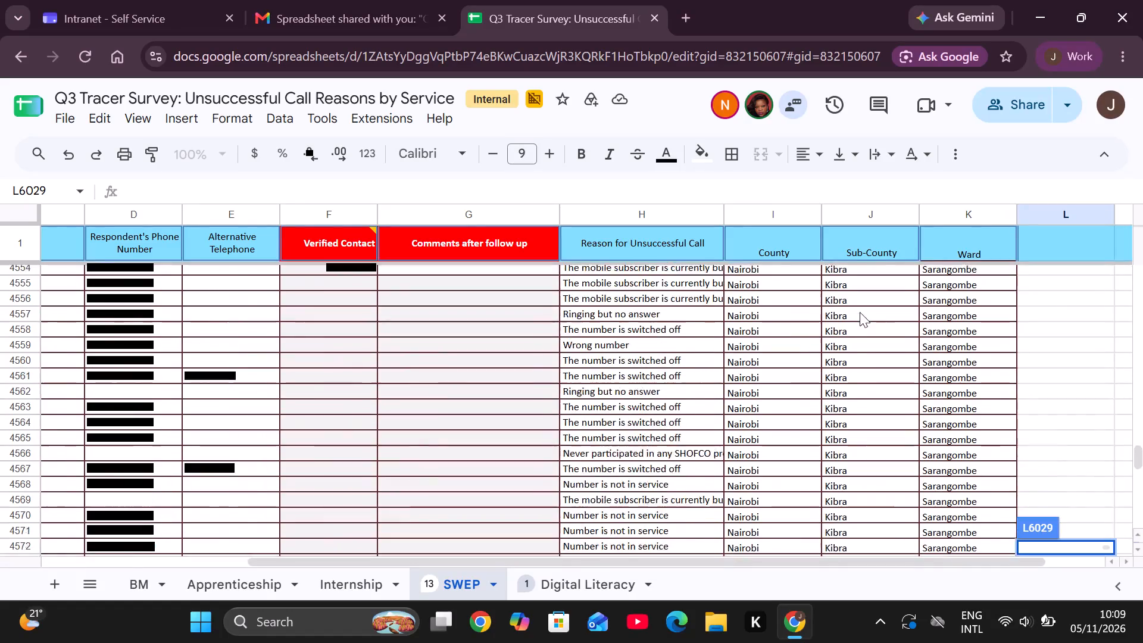
scroll(860, 312, up, 4)
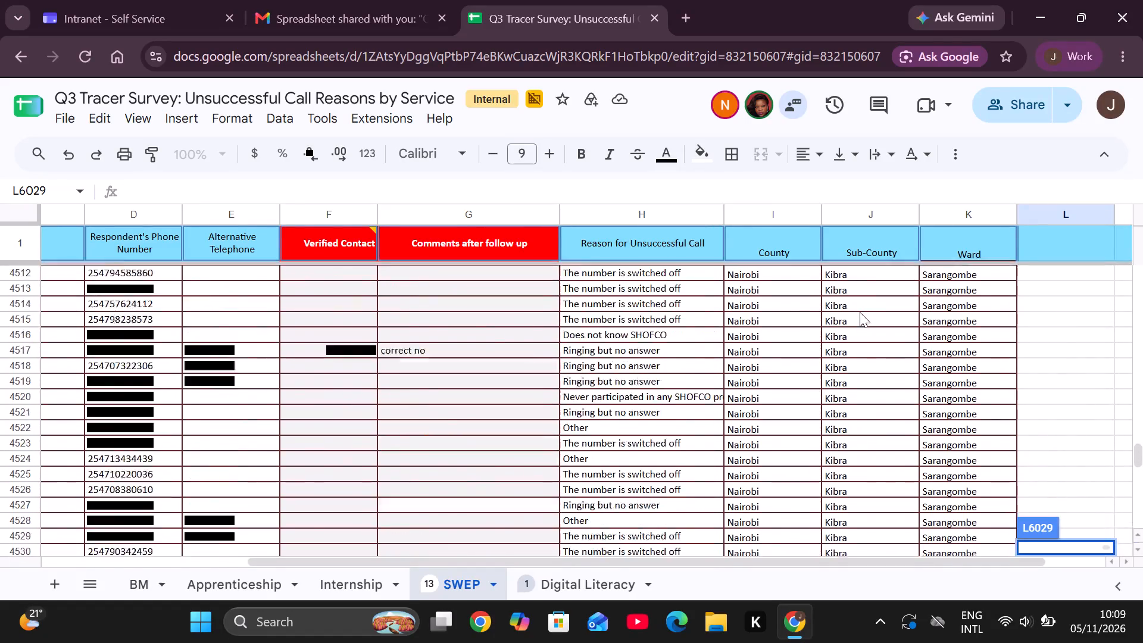
scroll(860, 312, up, 12)
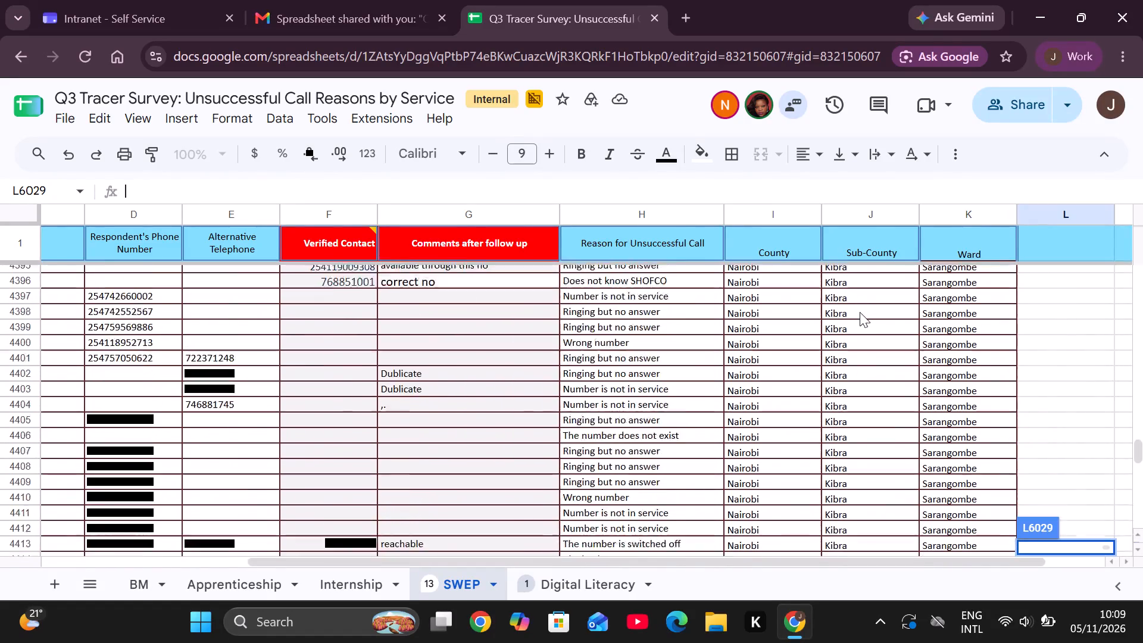
scroll(860, 312, up, 11)
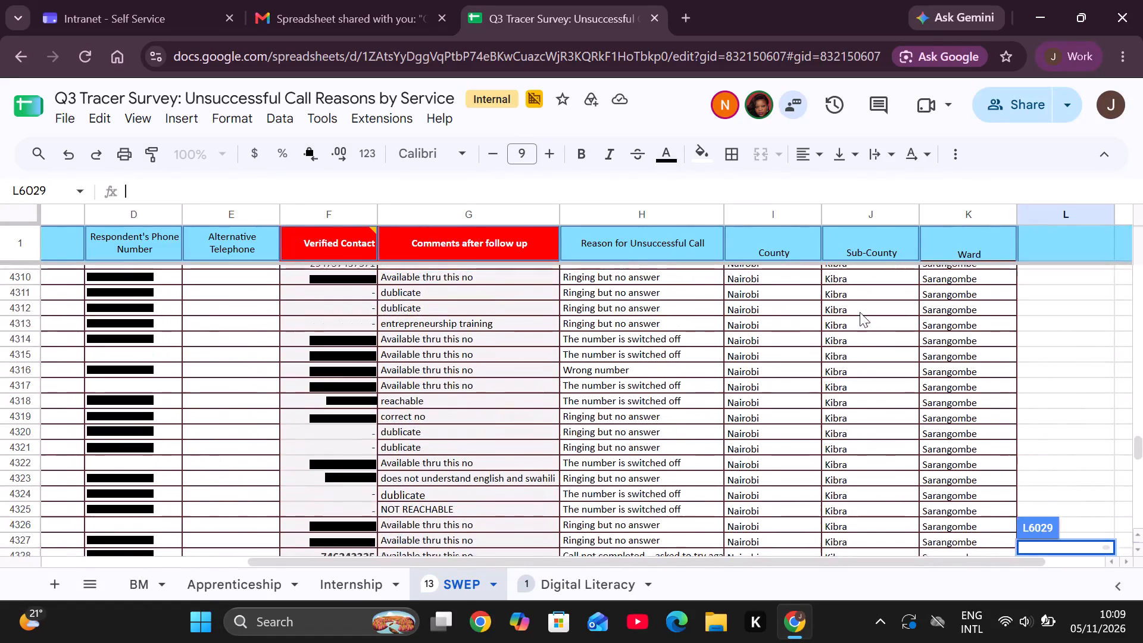
scroll(860, 312, up, 12)
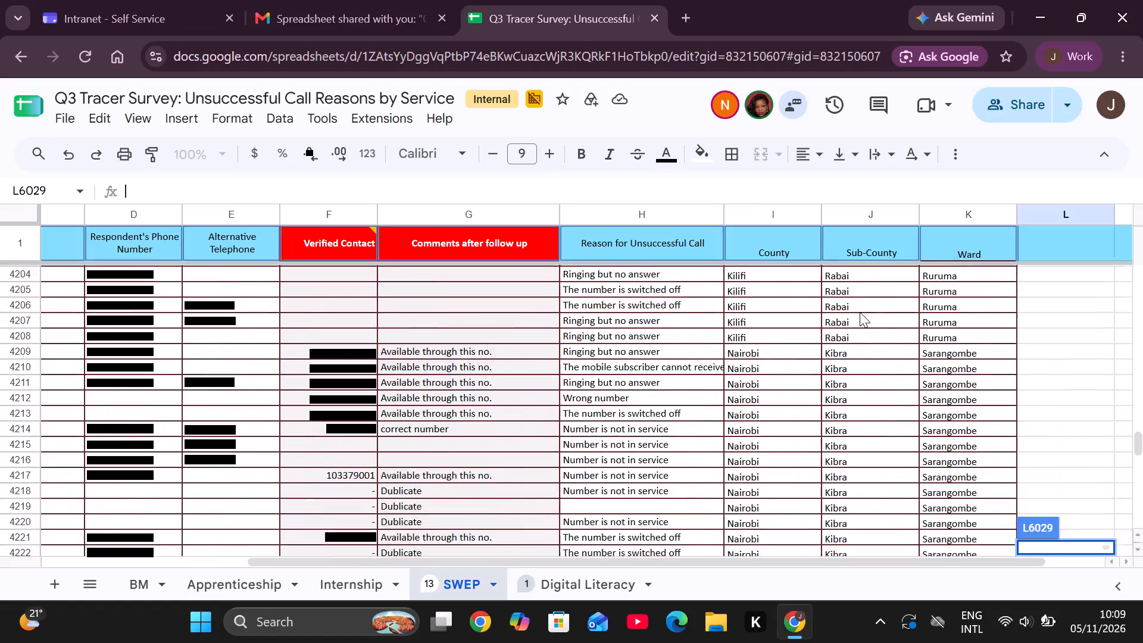
scroll(860, 312, up, 2)
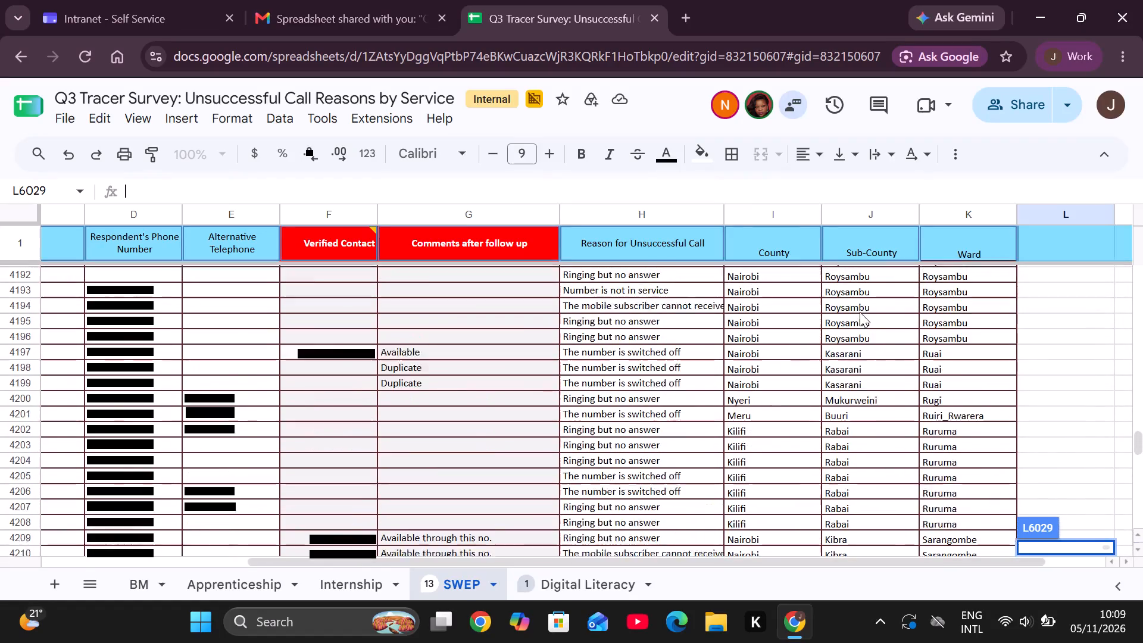
Examine the follow-up comments of the Kisumu Central respondents in Railways ward, between about rows 4158 and 3917.
scroll(860, 312, up, 7)
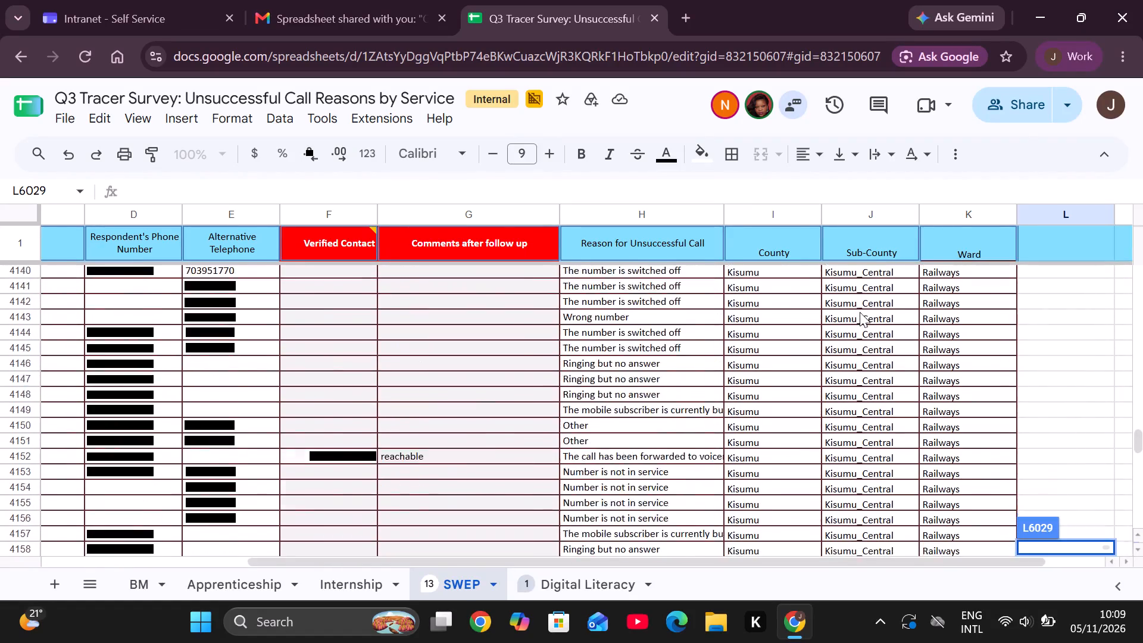
scroll(860, 312, up, 7)
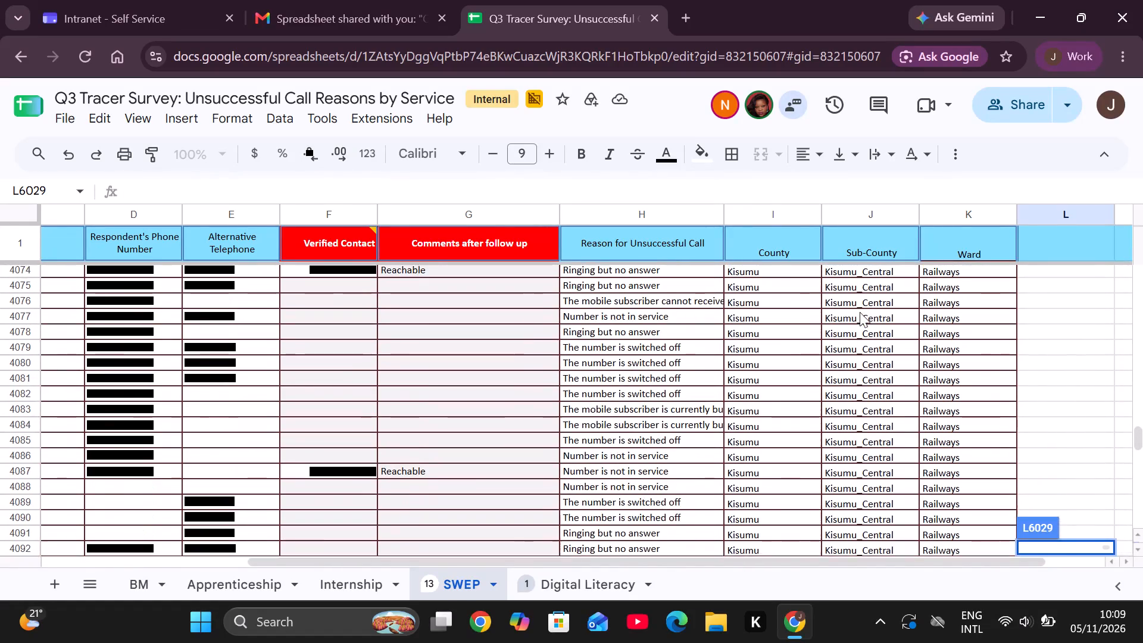
scroll(860, 312, up, 13)
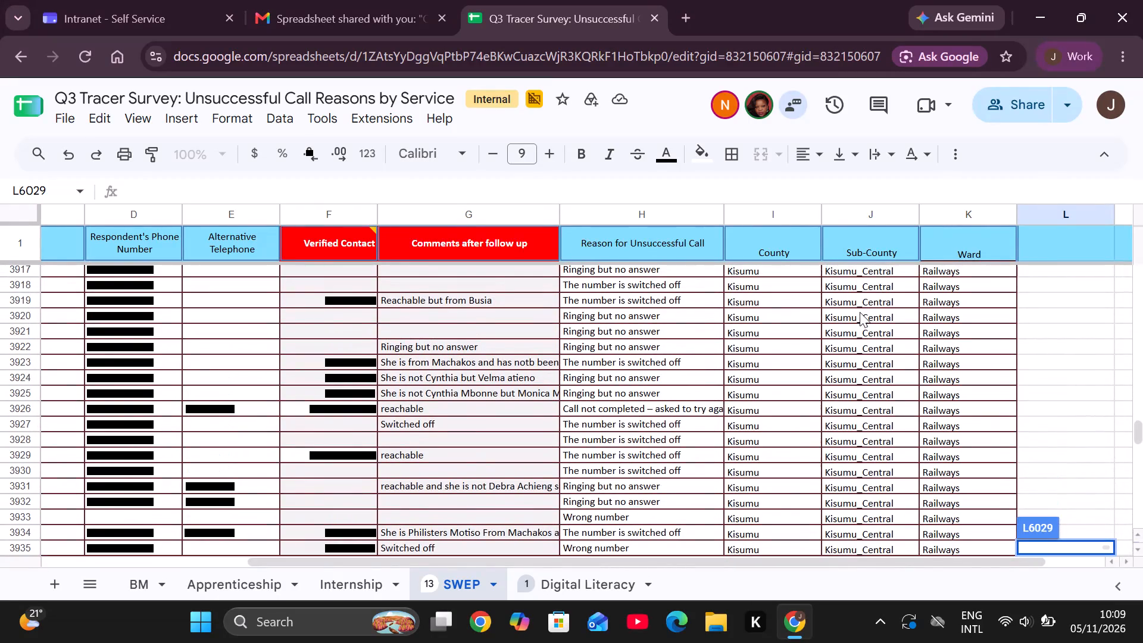
scroll(860, 312, down, 3)
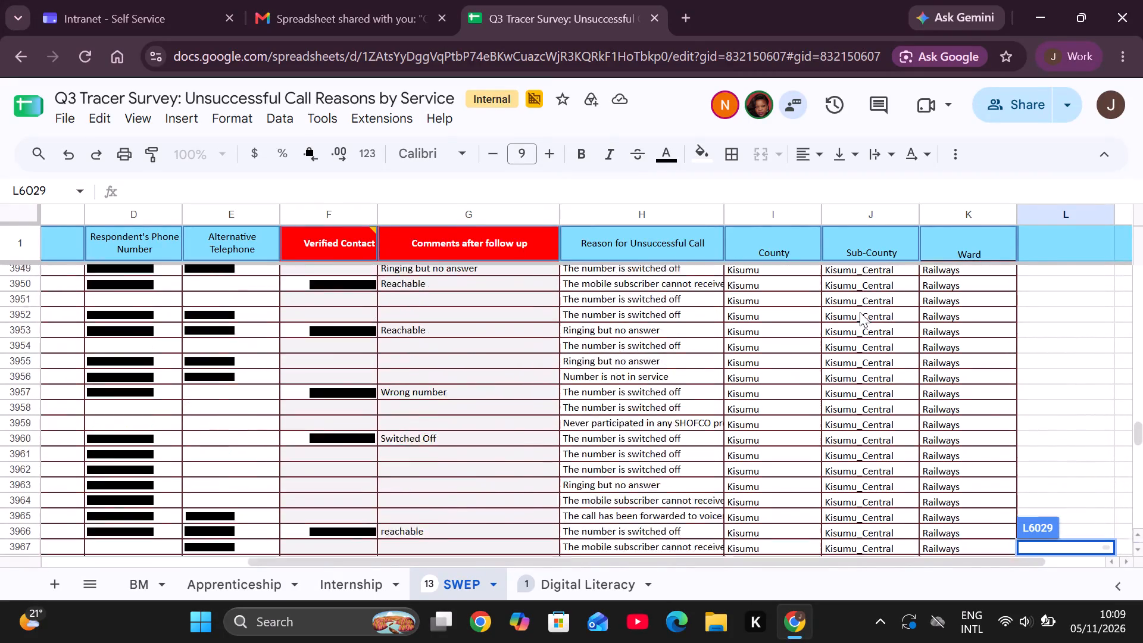
scroll(860, 312, down, 13)
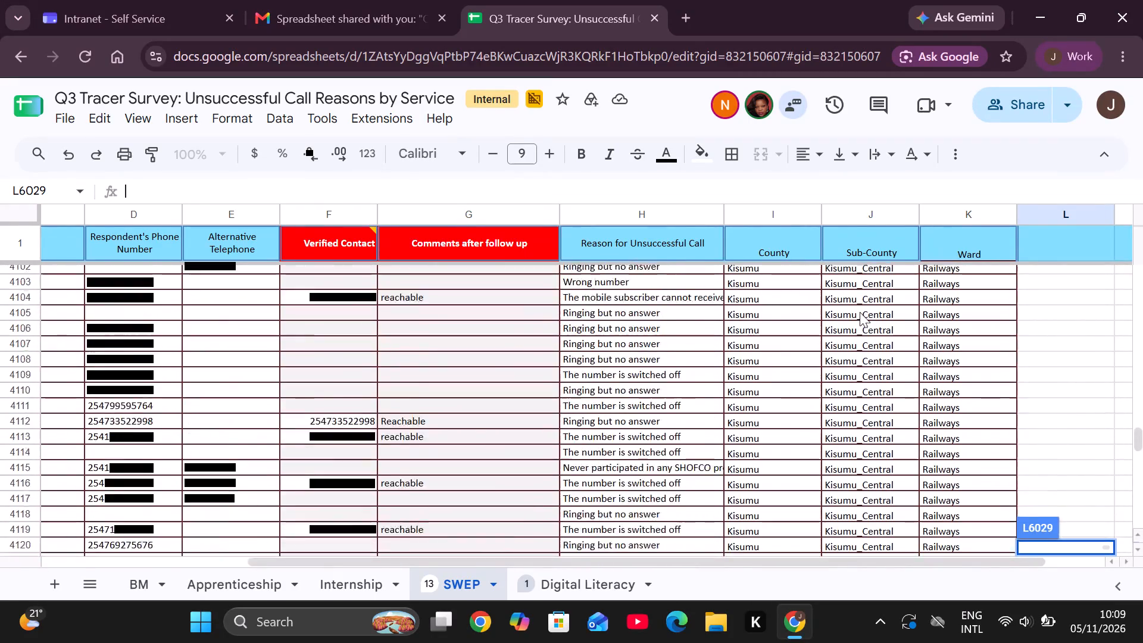
scroll(860, 312, down, 10)
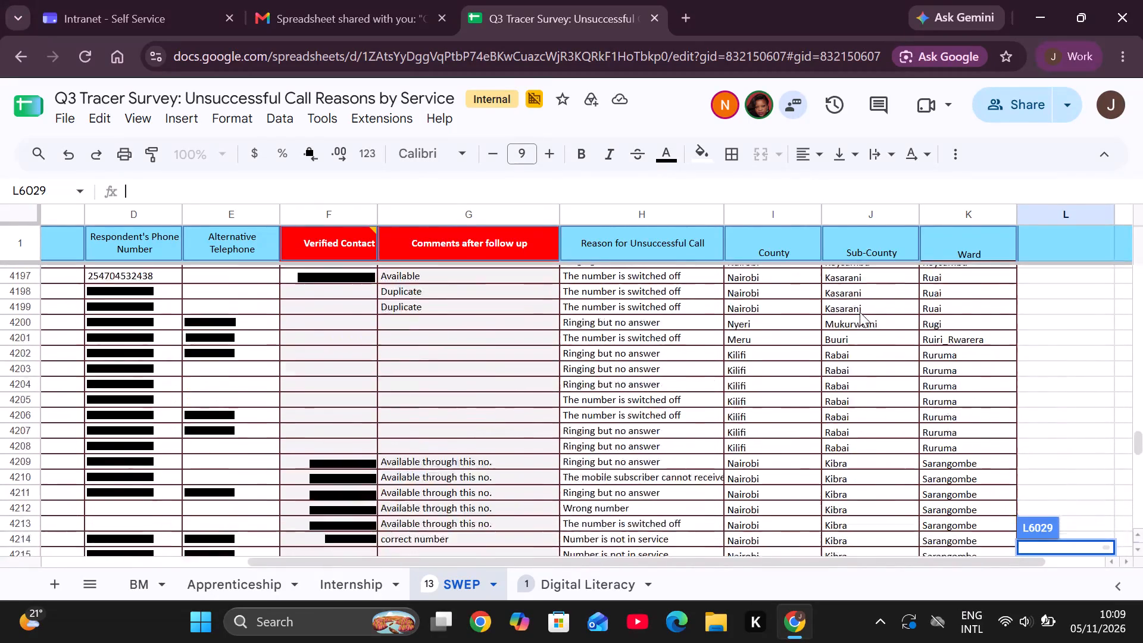
Recheck the follow-up comments of the Kibra respondents in Sarangombe ward, from row 4209 down to about row 4287.
scroll(860, 312, up, 4)
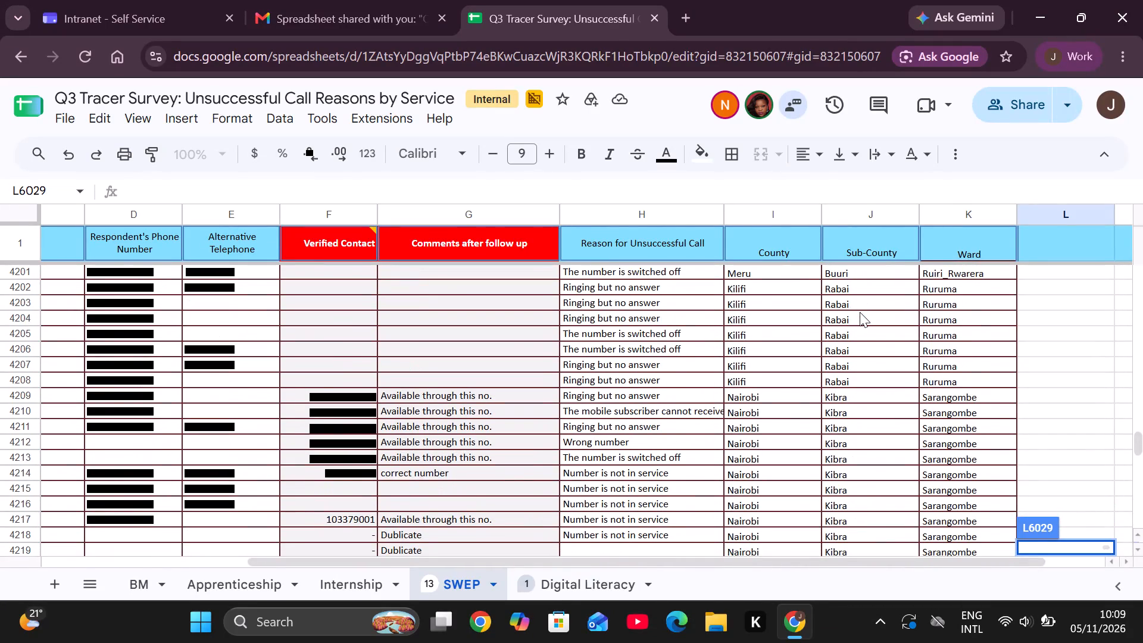
scroll(860, 312, down, 1)
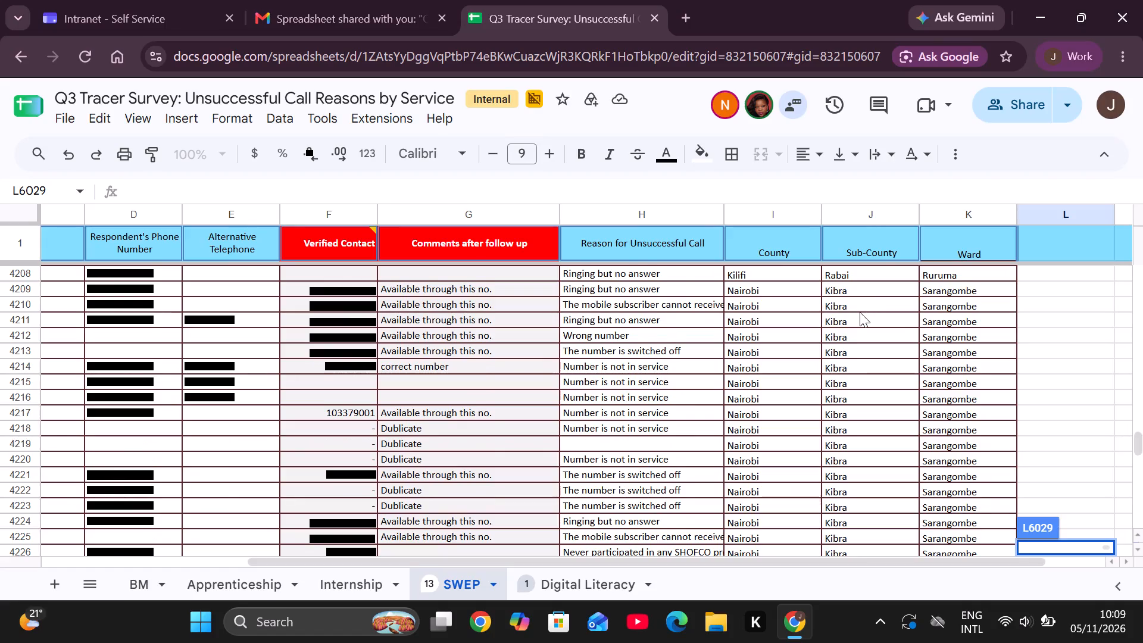
scroll(860, 312, down, 1)
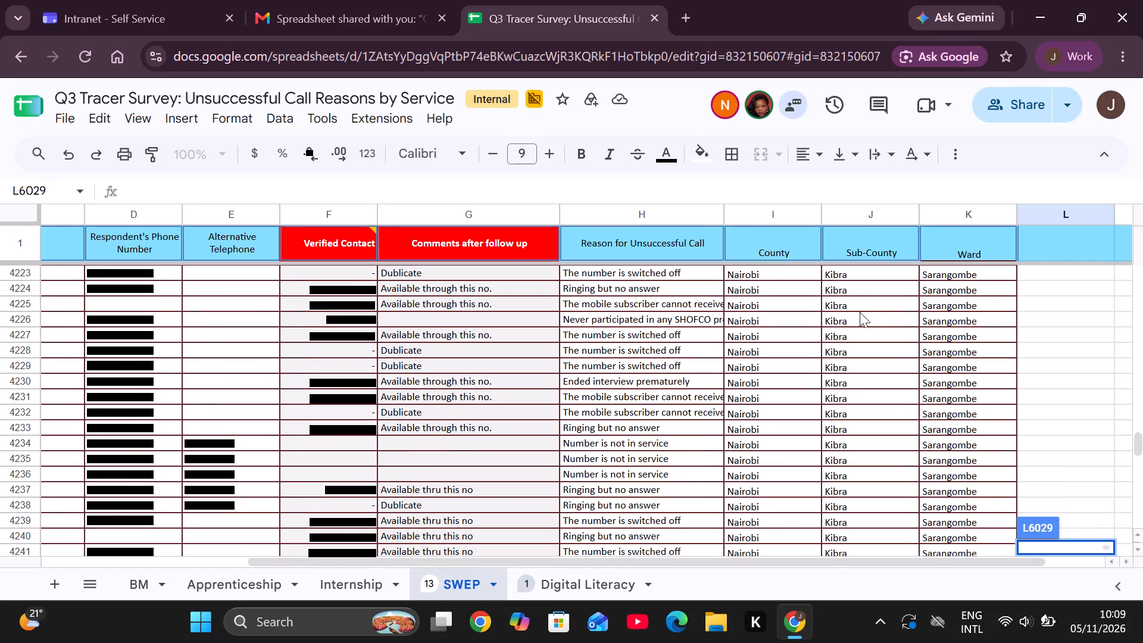
scroll(860, 312, down, 2)
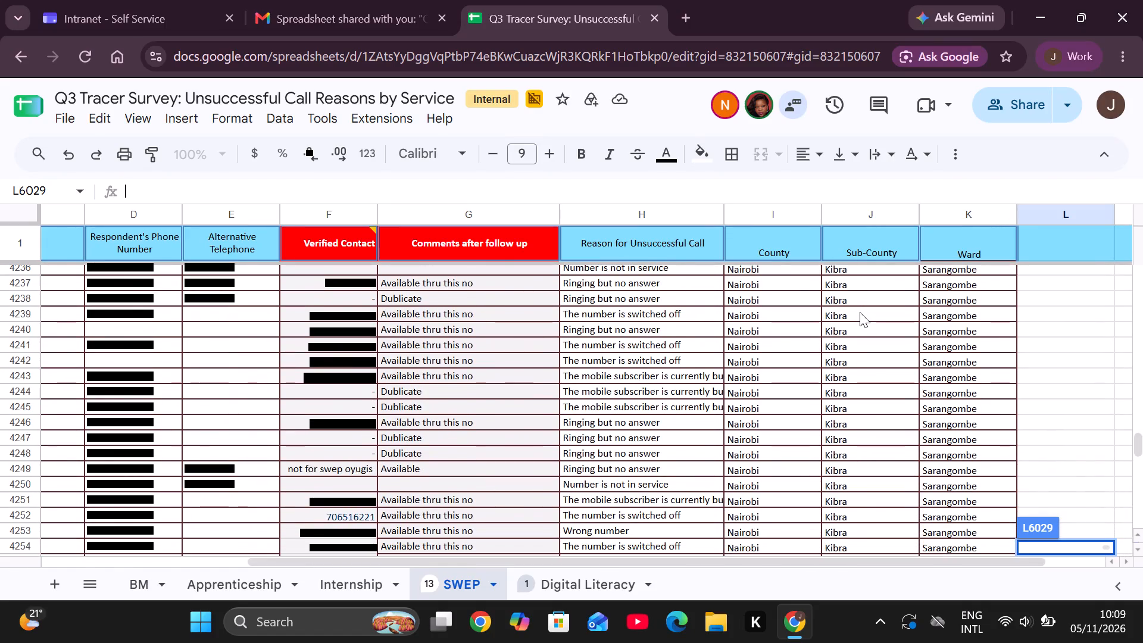
scroll(860, 312, down, 3)
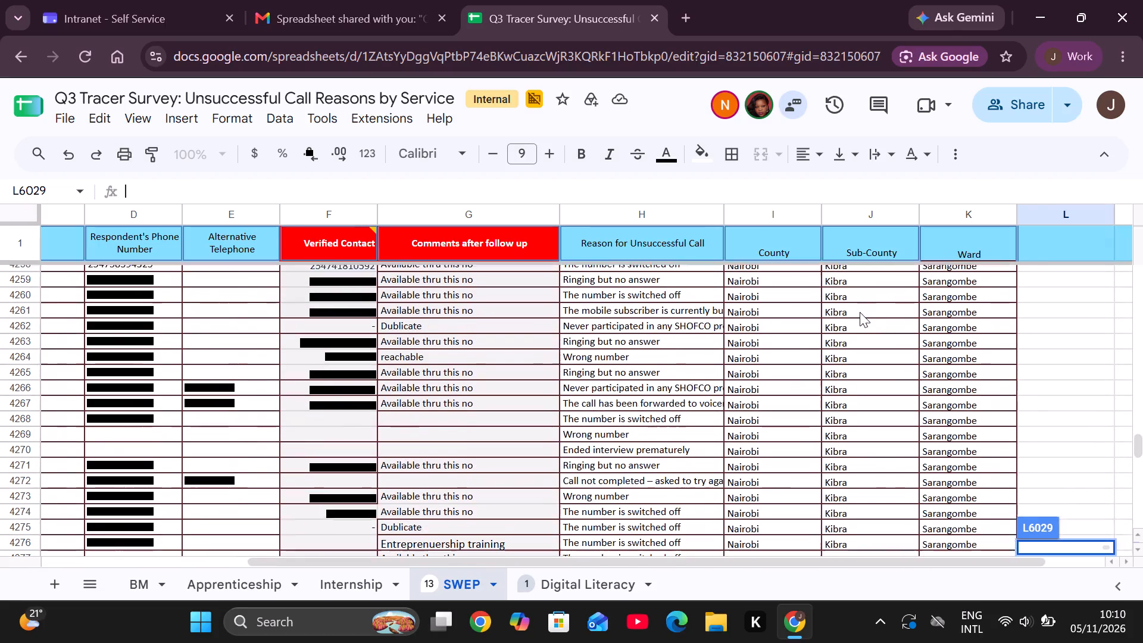
scroll(860, 312, down, 1)
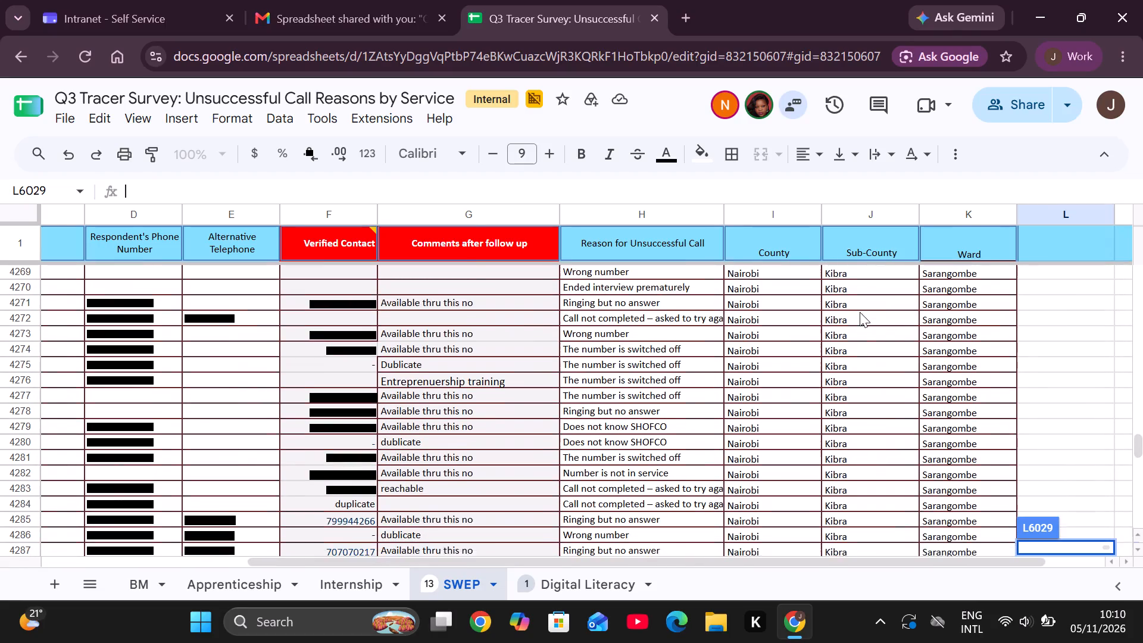
scroll(860, 312, down, 1)
scroll(860, 312, up, 6)
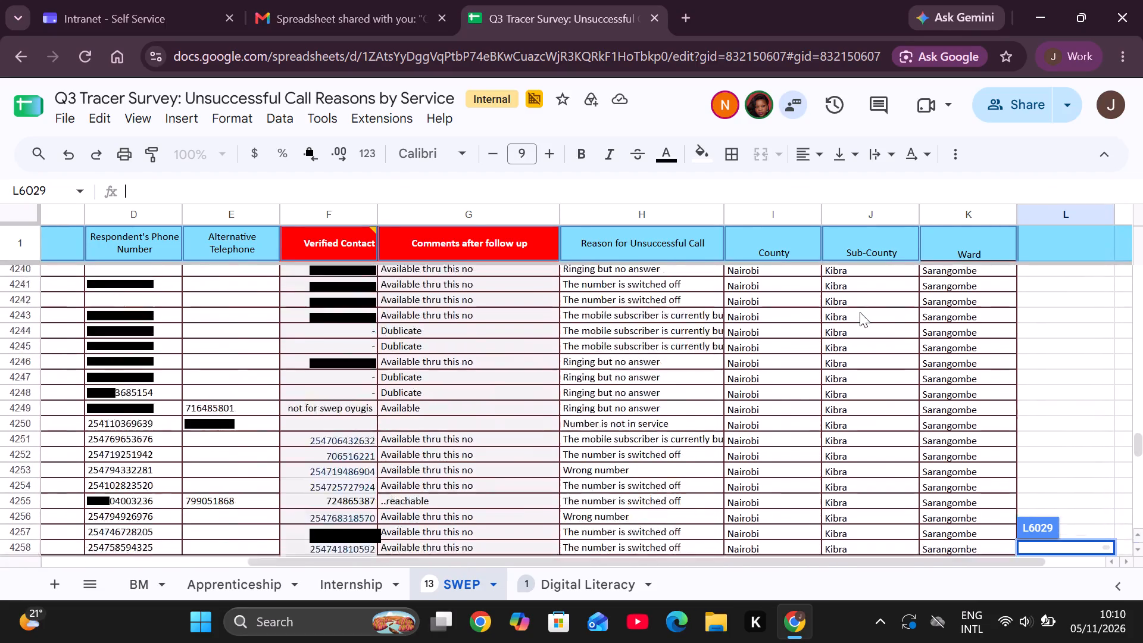
Review the Kisumu Central follow-up comments for Railways ward again, from about row 4044 up to row 3930.
scroll(860, 312, up, 15)
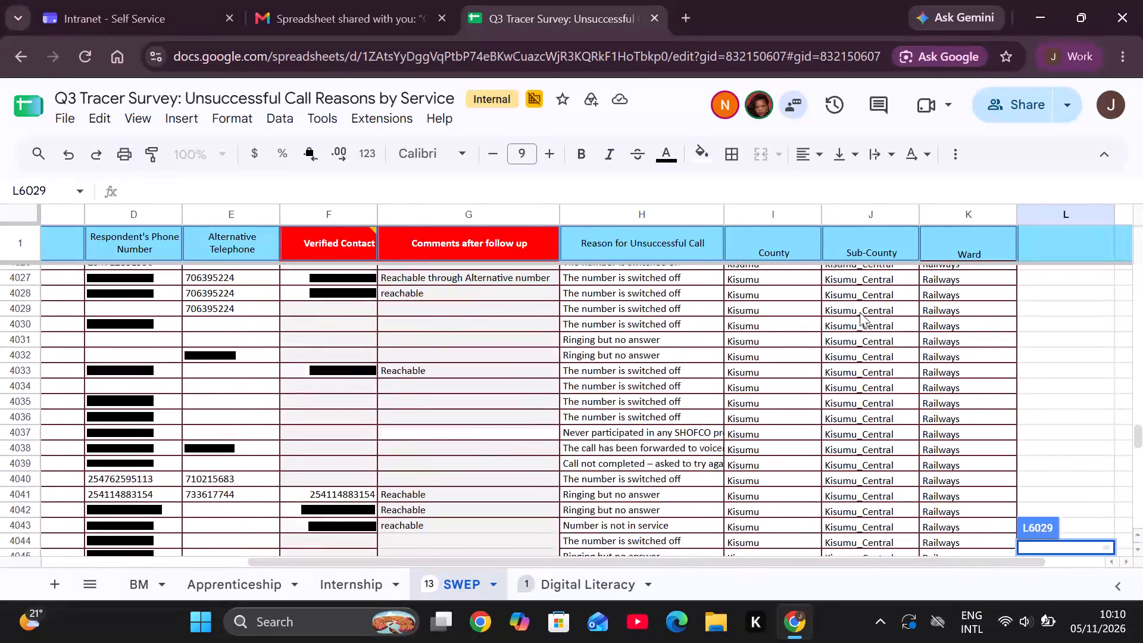
scroll(860, 312, up, 6)
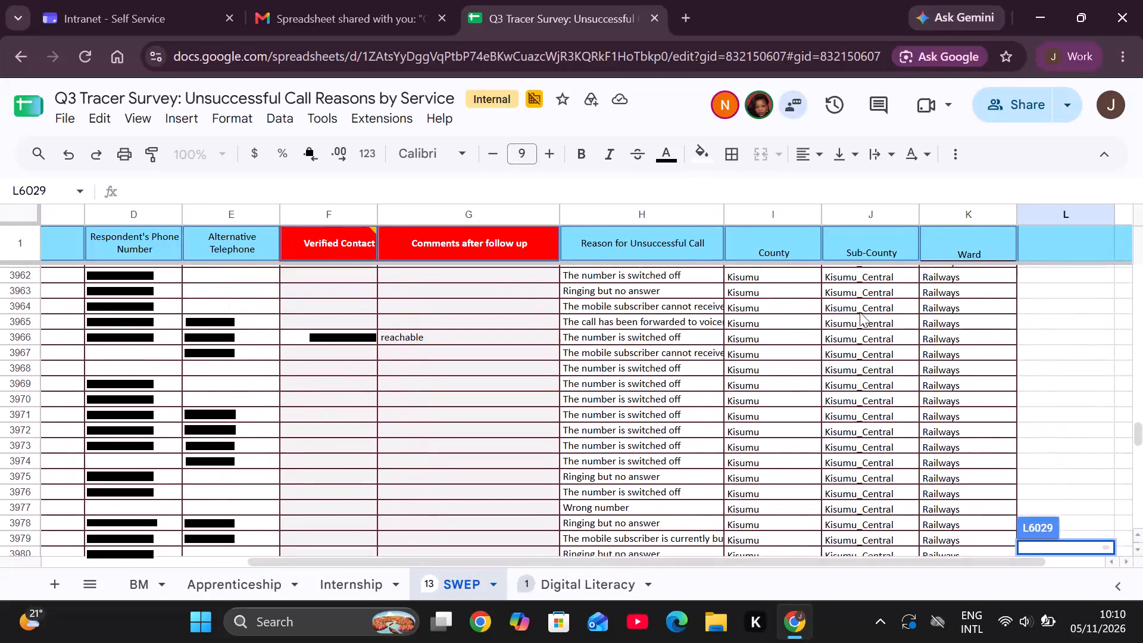
scroll(860, 312, up, 4)
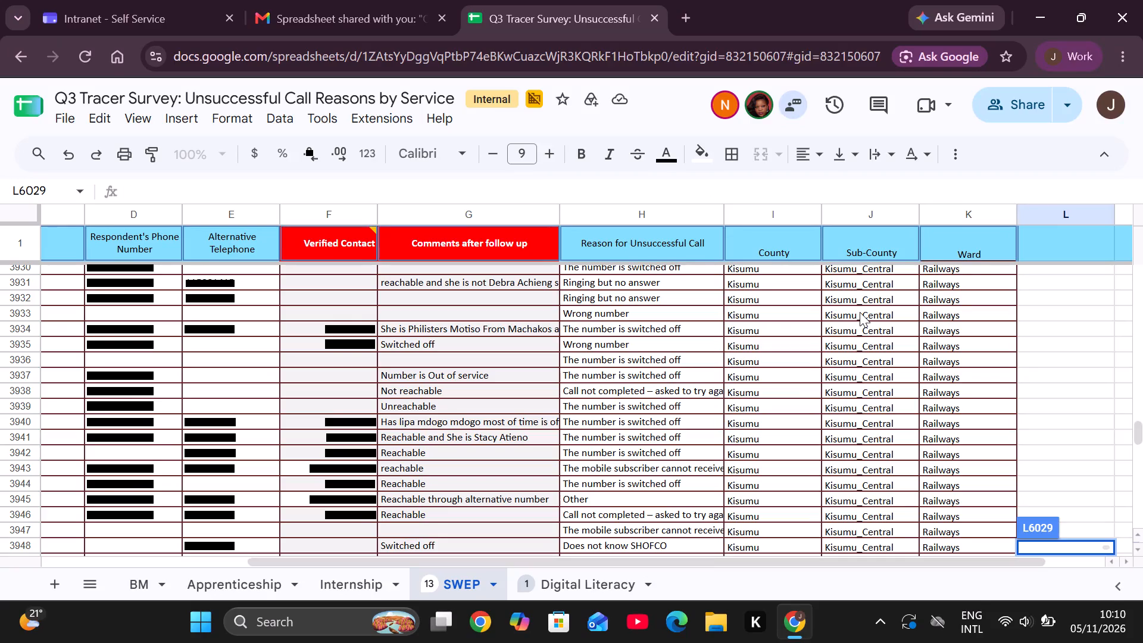
Read the remaining Railways ward follow-up comments closely, from about row 3942 up to row 3850.
scroll(860, 312, up, 1)
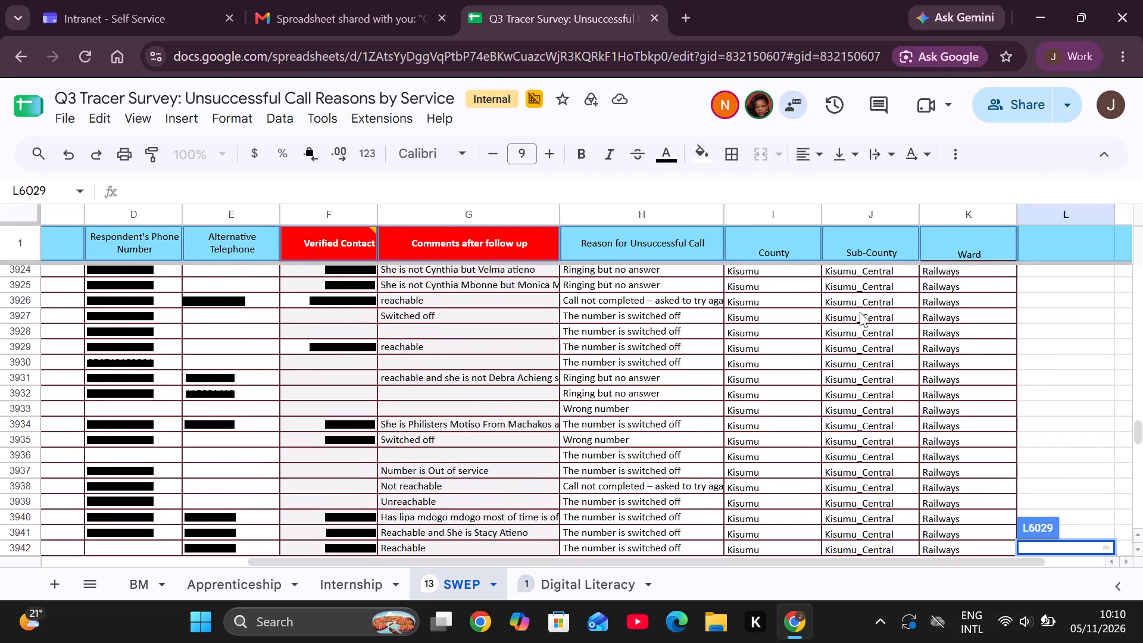
scroll(860, 312, up, 1)
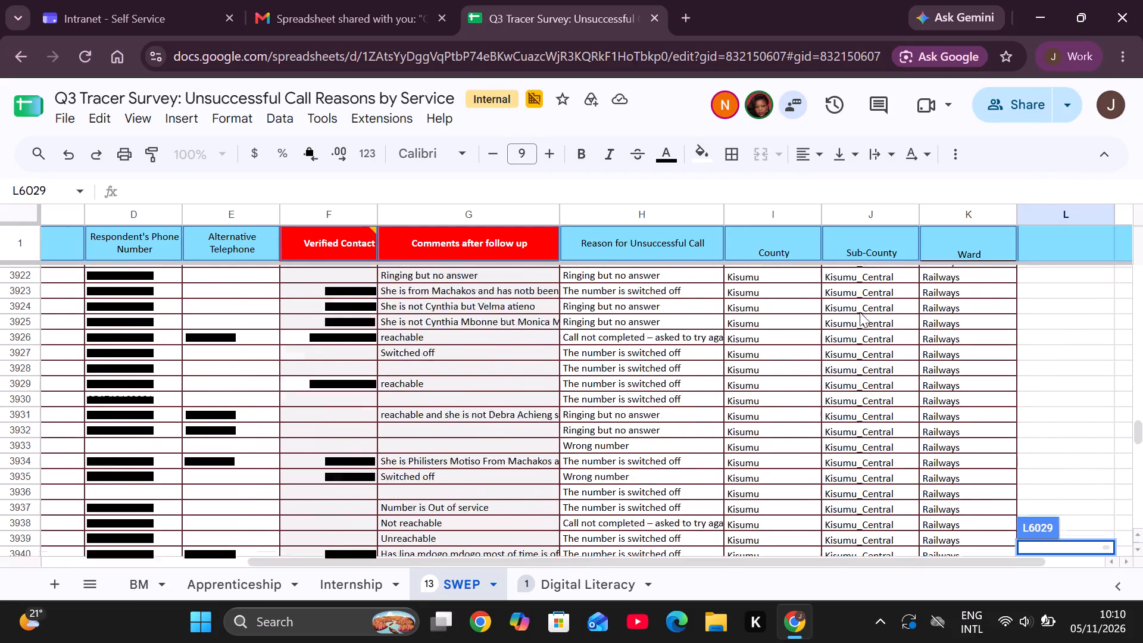
scroll(860, 312, up, 1)
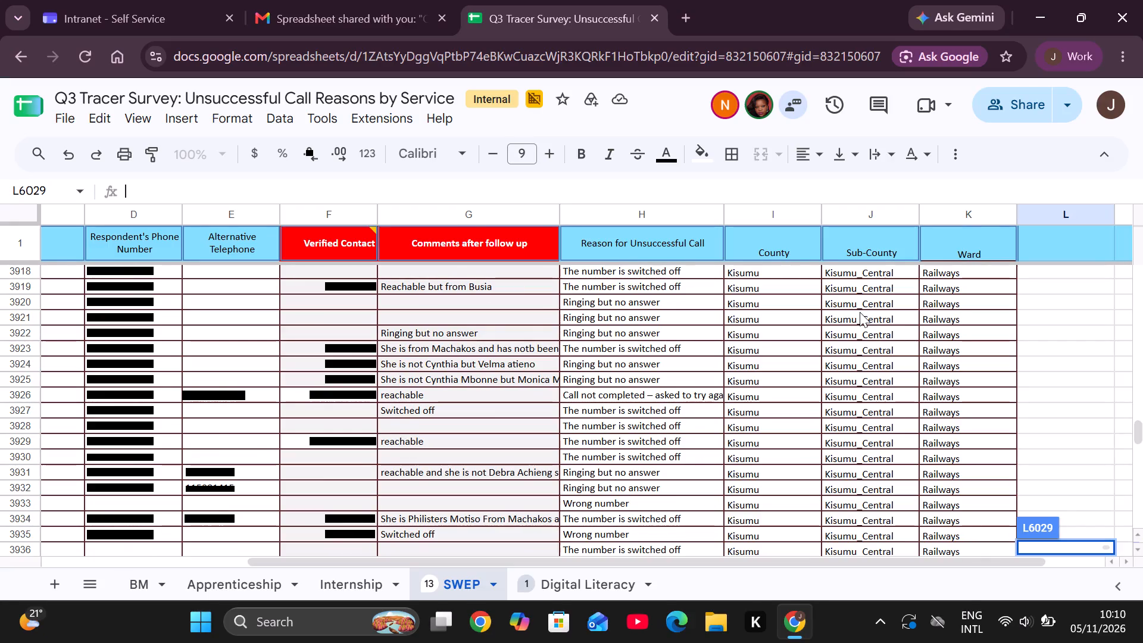
scroll(860, 312, up, 1)
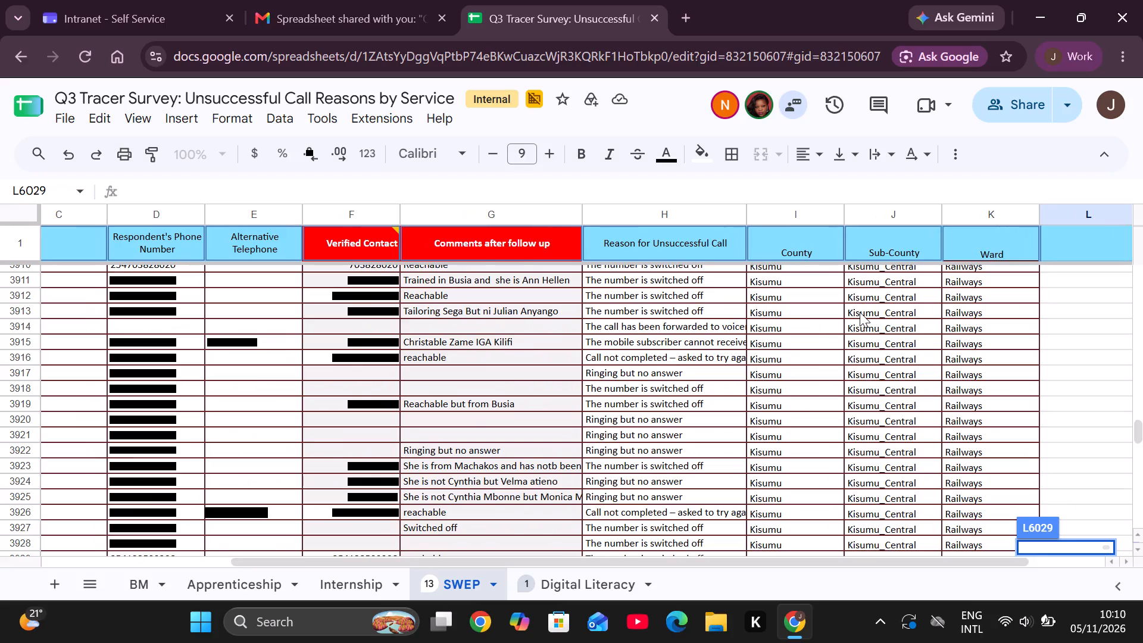
scroll(860, 312, up, 1)
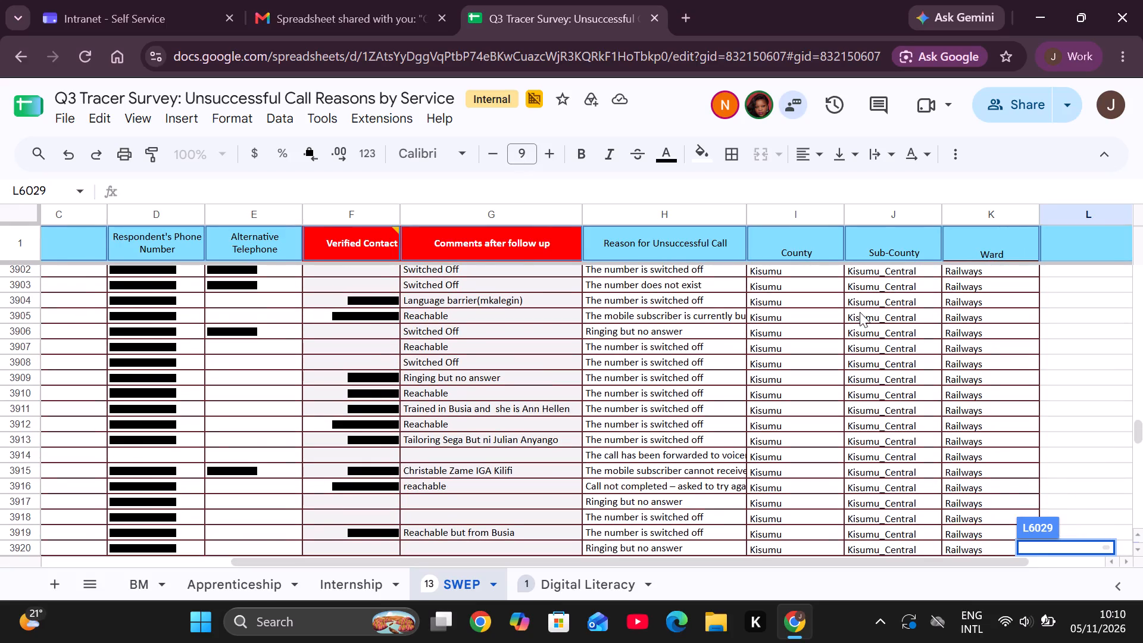
scroll(860, 312, up, 7)
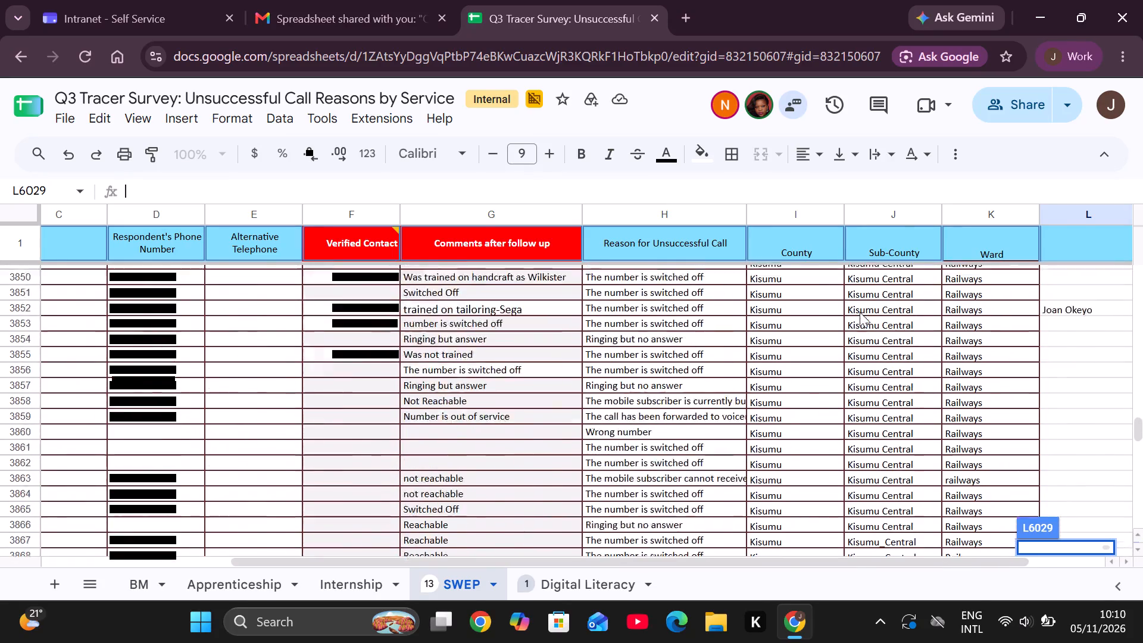
Check the follow-up comments of the Pangani, Nyayo Highrise, Nyalenda and North West Kisumu wards, from about row 3817 up to row 3730.
scroll(860, 312, up, 6)
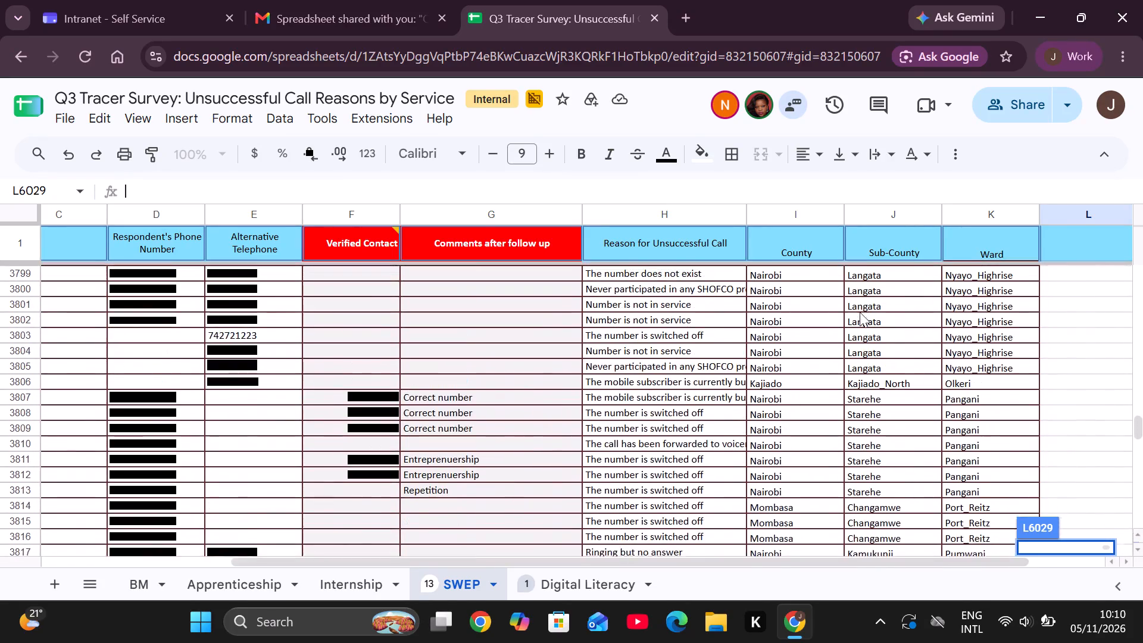
scroll(860, 312, up, 5)
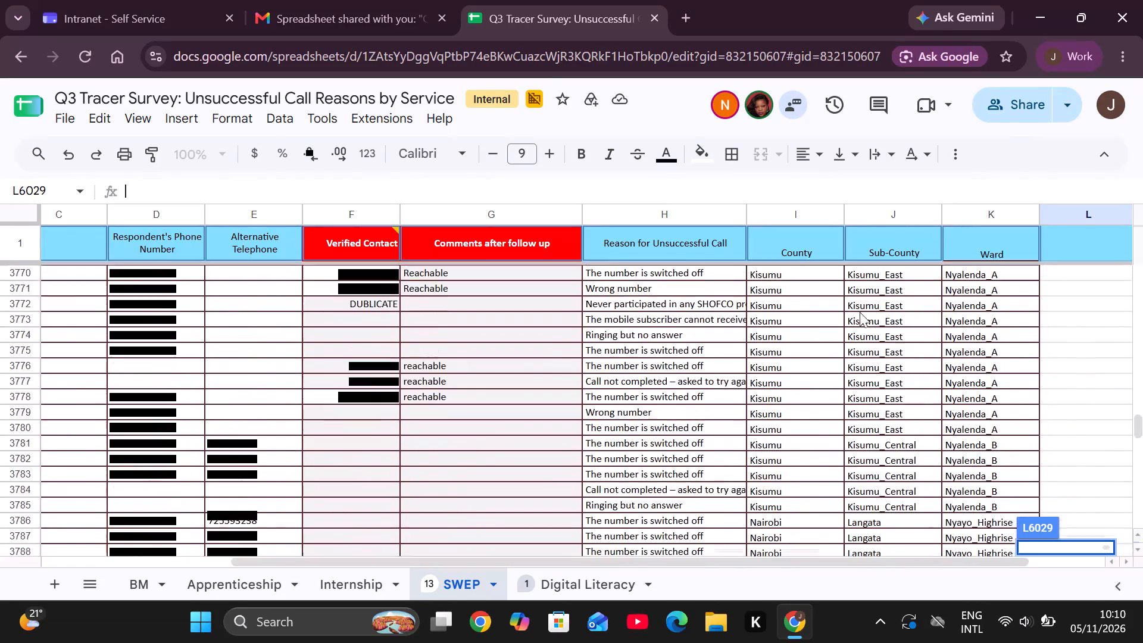
scroll(860, 312, up, 6)
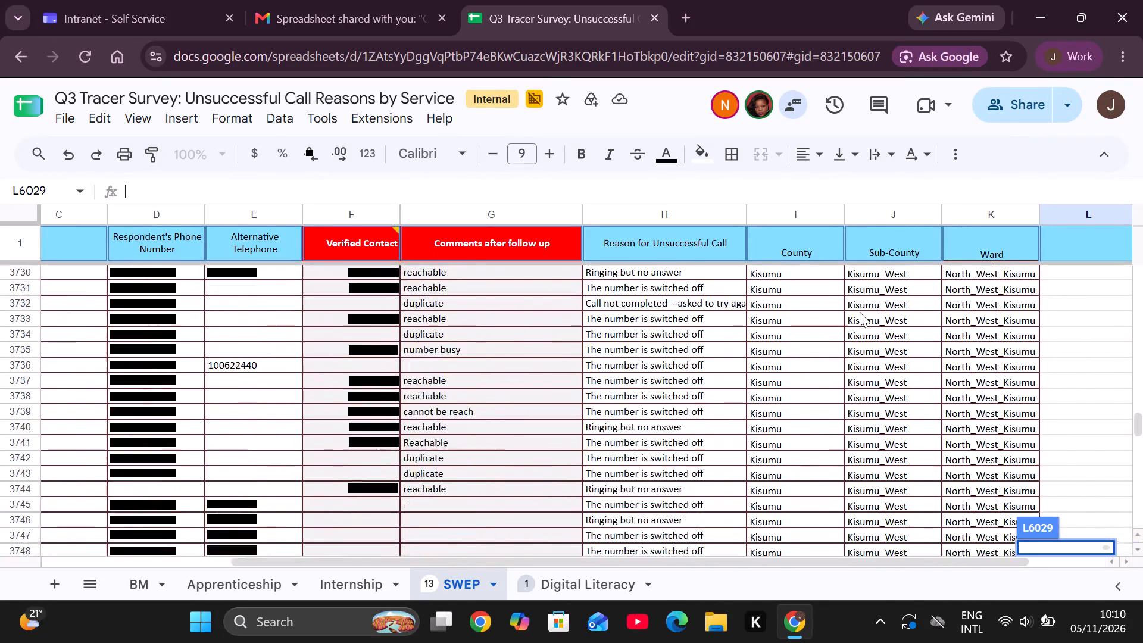
Examine the follow-up comments of the Ugenya respondents in North Ugenya ward, from about row 3711 up to row 3508.
scroll(860, 312, up, 5)
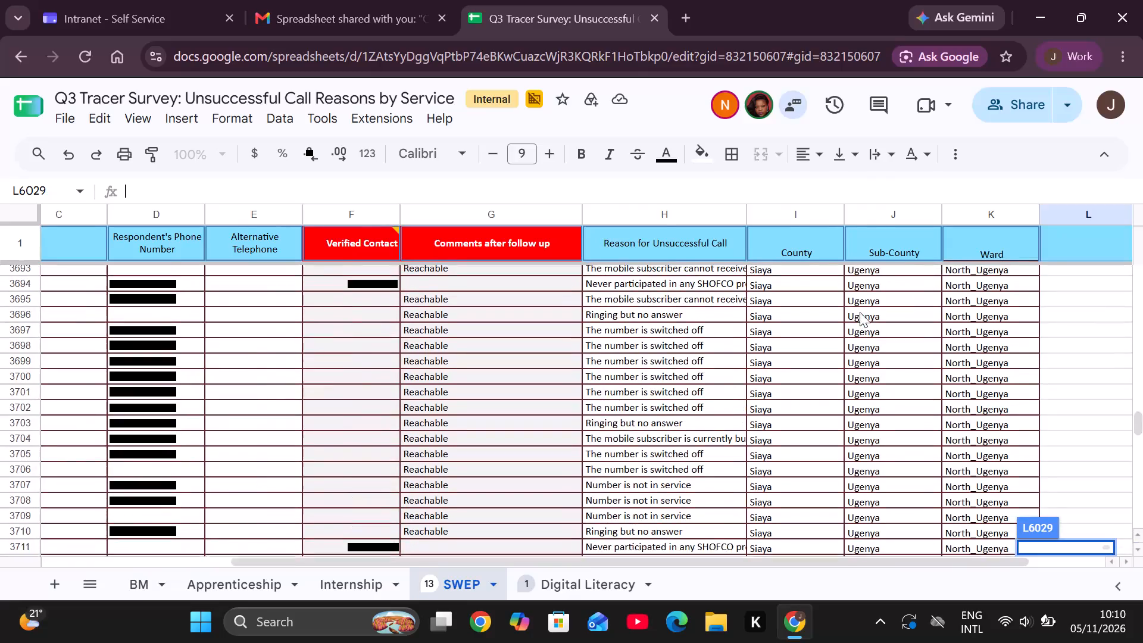
scroll(860, 312, up, 10)
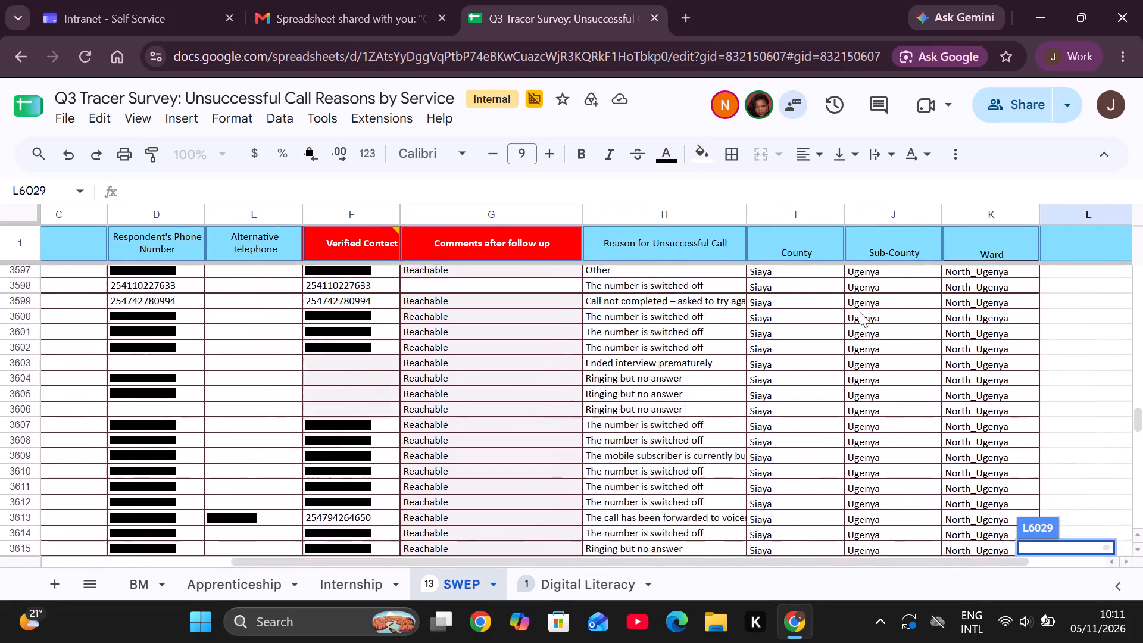
scroll(860, 312, up, 8)
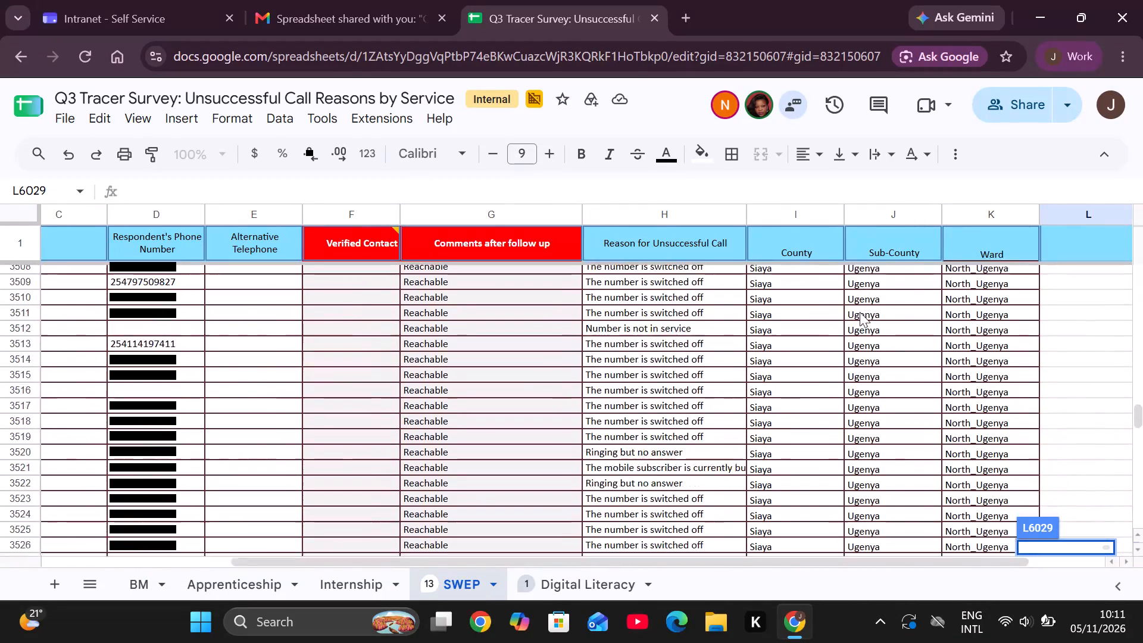
Check the follow-up comments from the North Sakwa and North Karachuonyo wards up to Mnarani ward, about rows 3480 to 3387.
scroll(860, 312, up, 5)
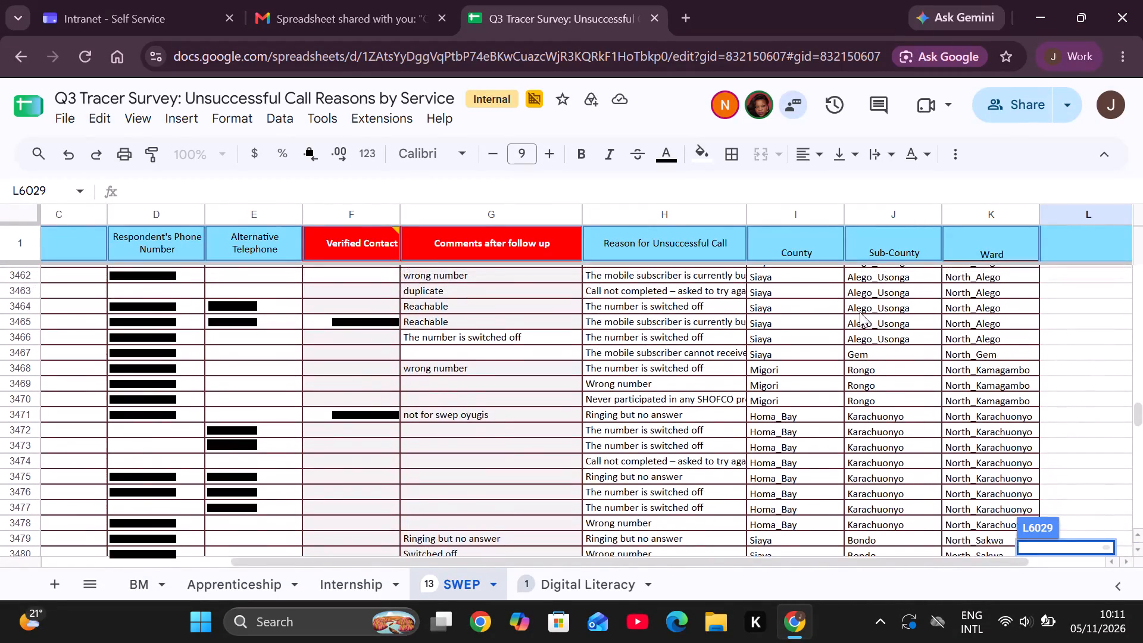
scroll(860, 312, up, 9)
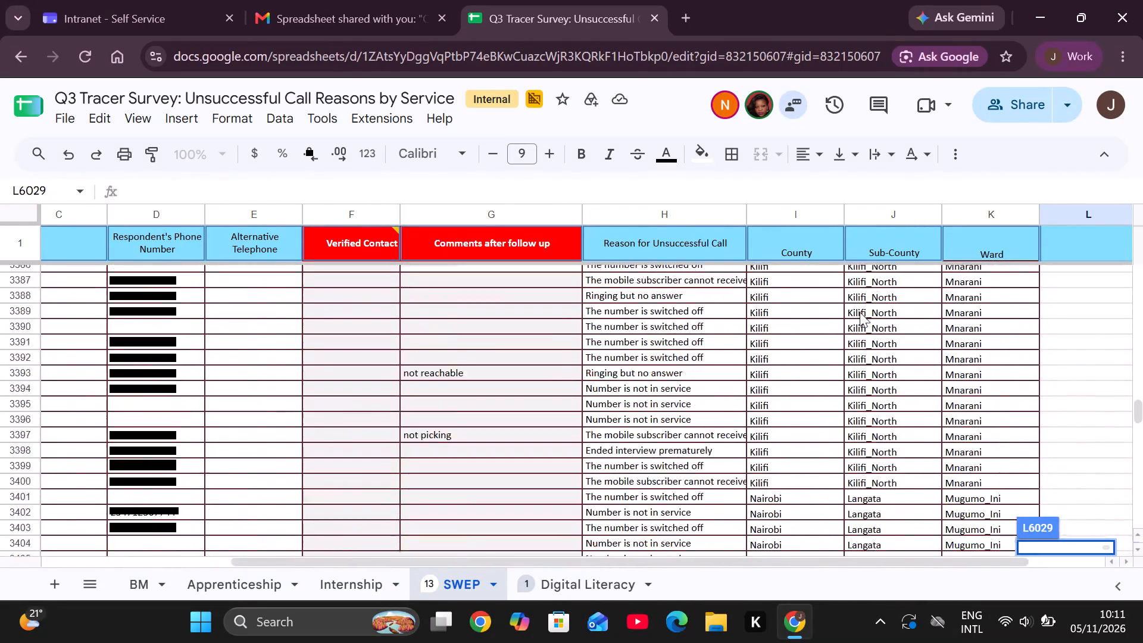
Review the follow-up comments of the Jomvu respondents in Miritini and Mikindani wards, from about row 3362 up to row 3193.
scroll(860, 312, up, 8)
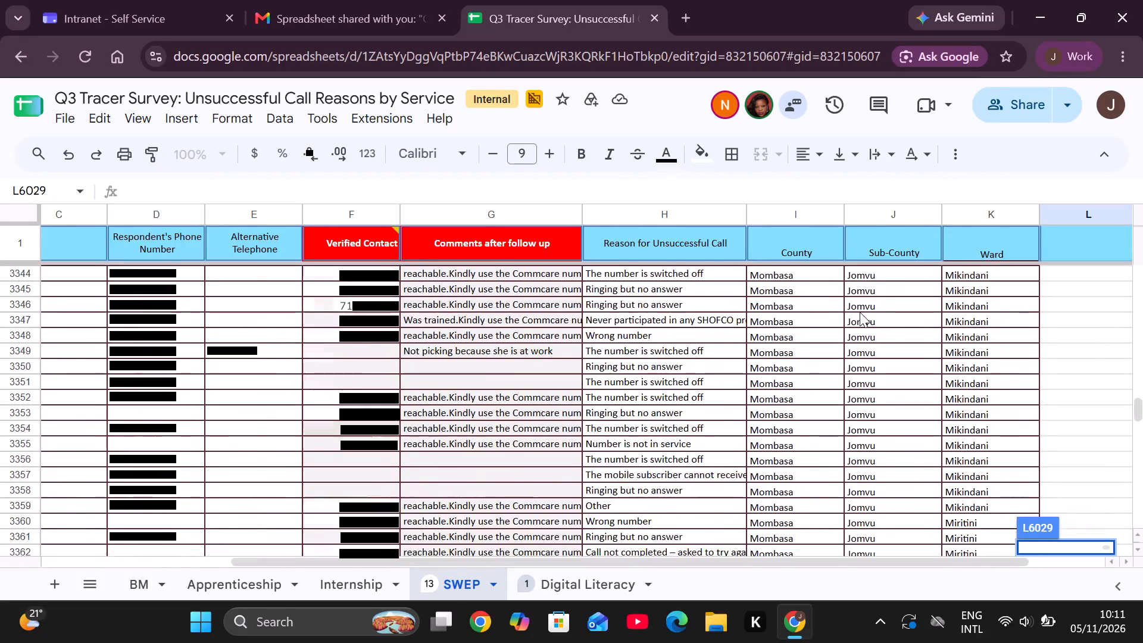
scroll(860, 312, up, 8)
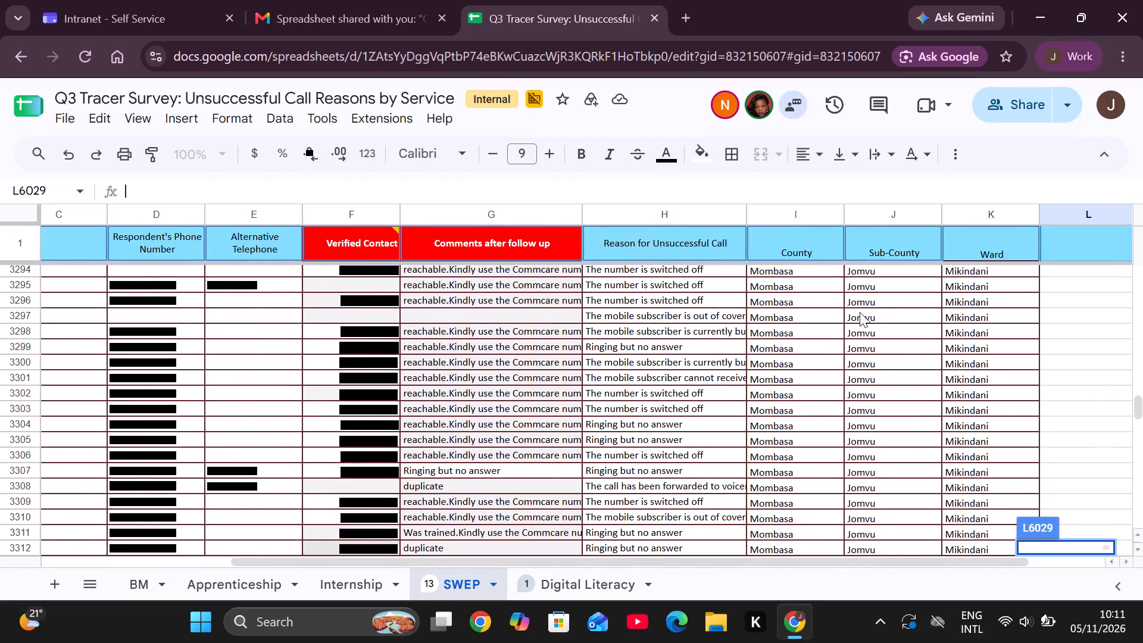
scroll(860, 312, up, 5)
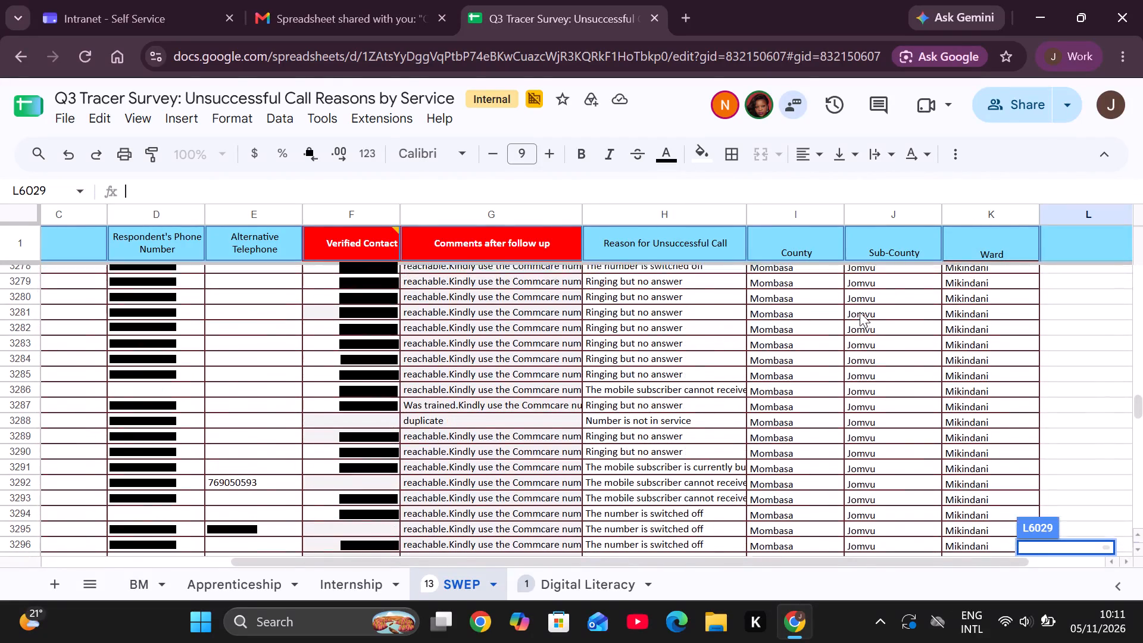
scroll(860, 312, up, 10)
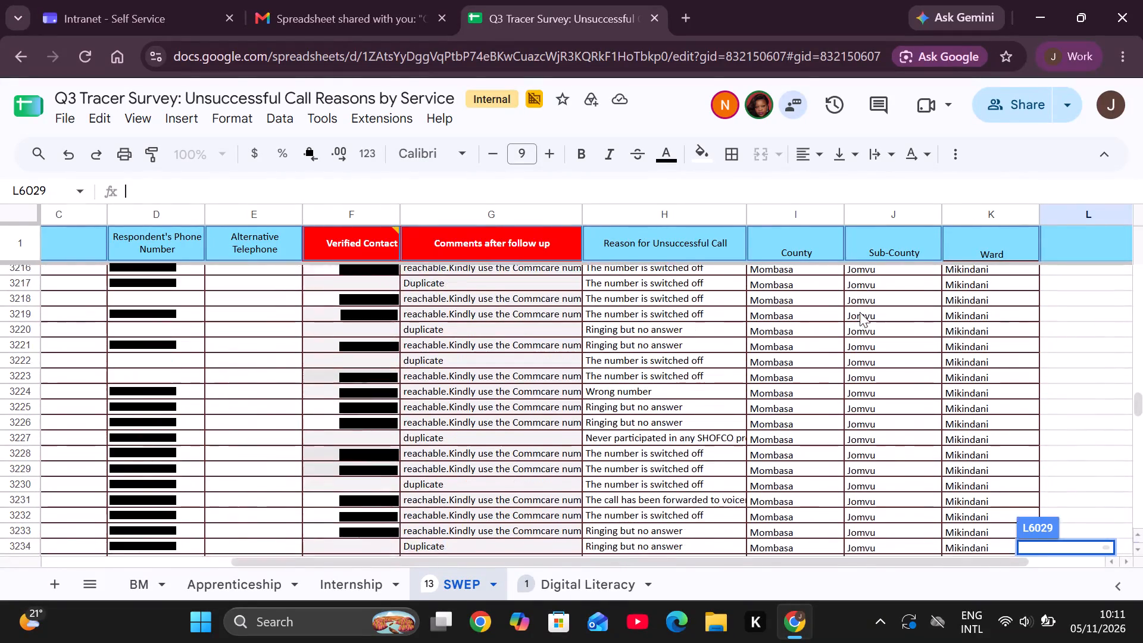
scroll(860, 312, up, 4)
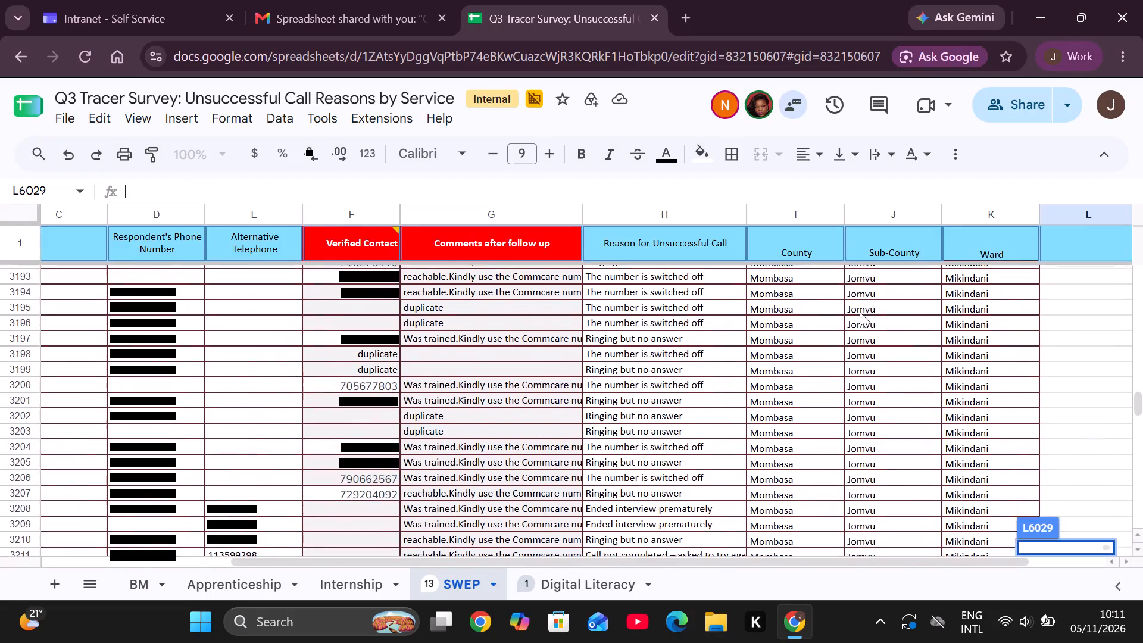
Check the follow-up comments from the remaining Mikindani rows through the Kisumu East respondents in Manyatta B ward, about rows 3190 to 2852.
scroll(860, 312, up, 5)
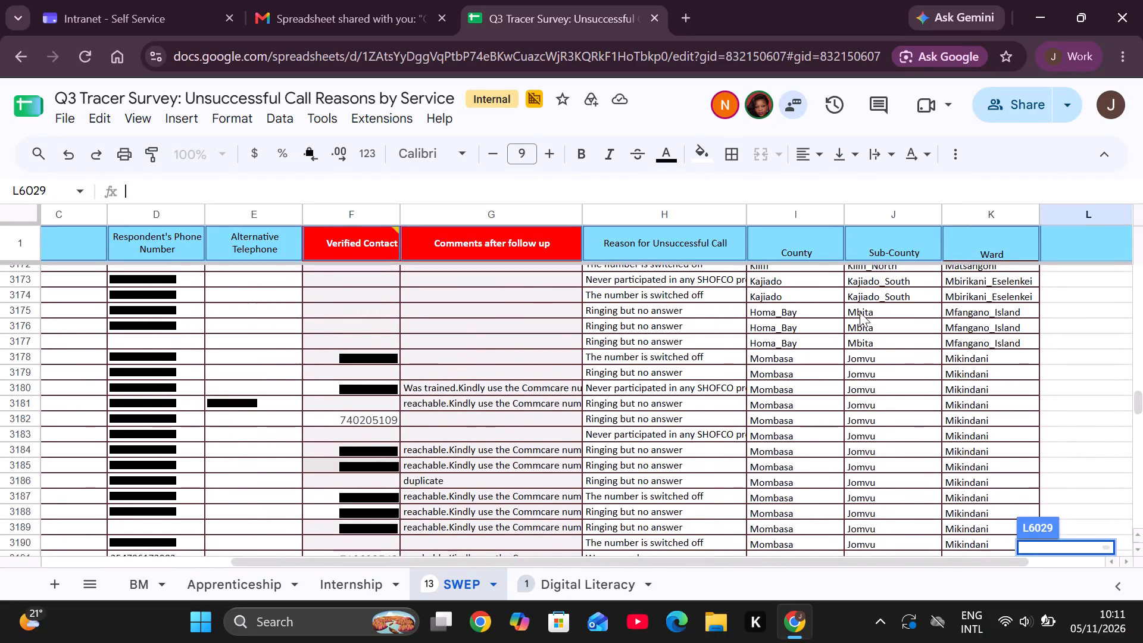
scroll(860, 312, up, 10)
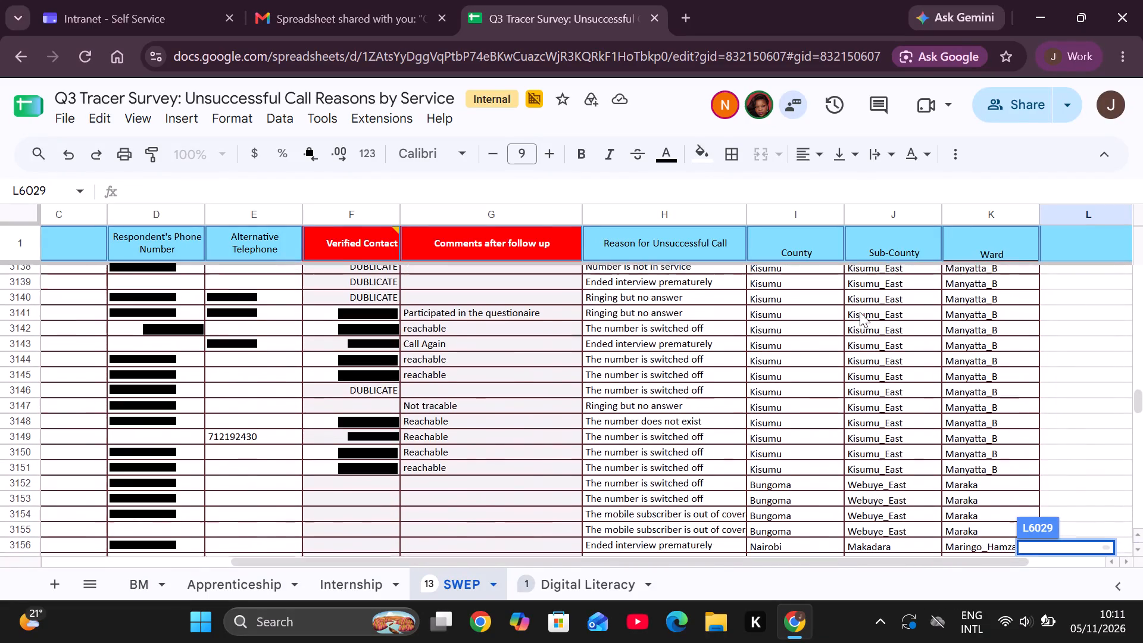
scroll(860, 312, up, 7)
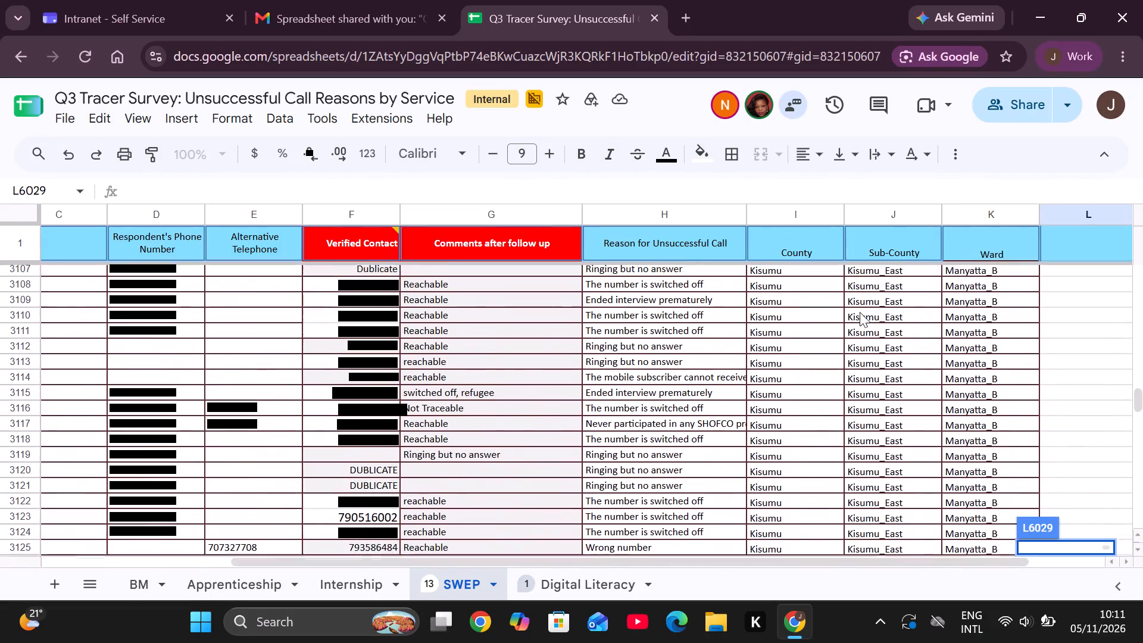
scroll(860, 312, up, 9)
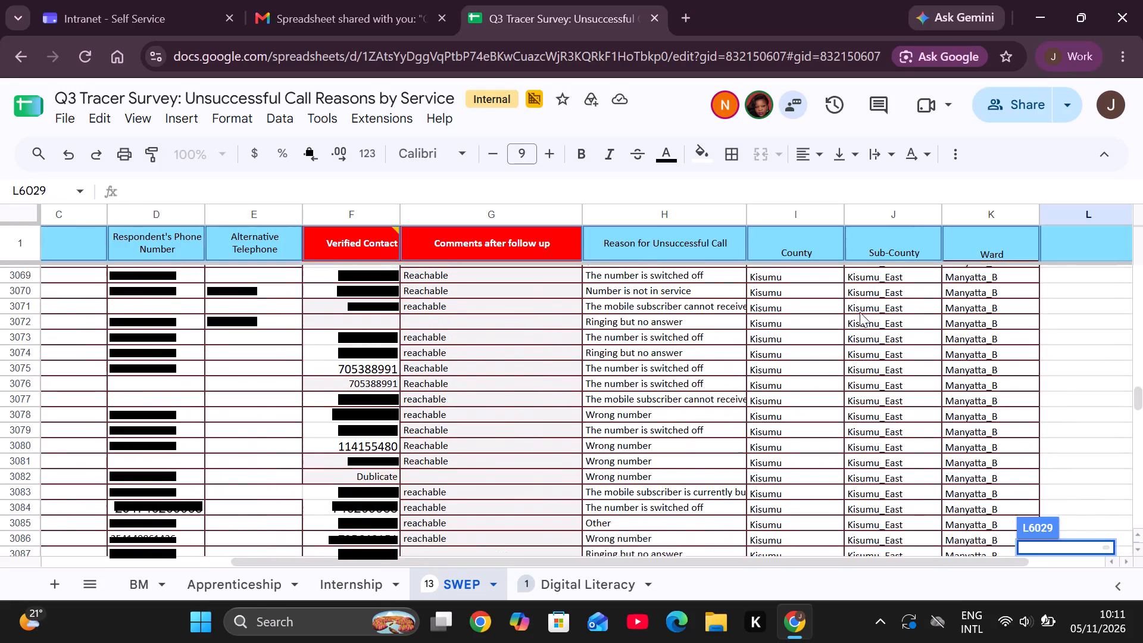
scroll(860, 312, up, 9)
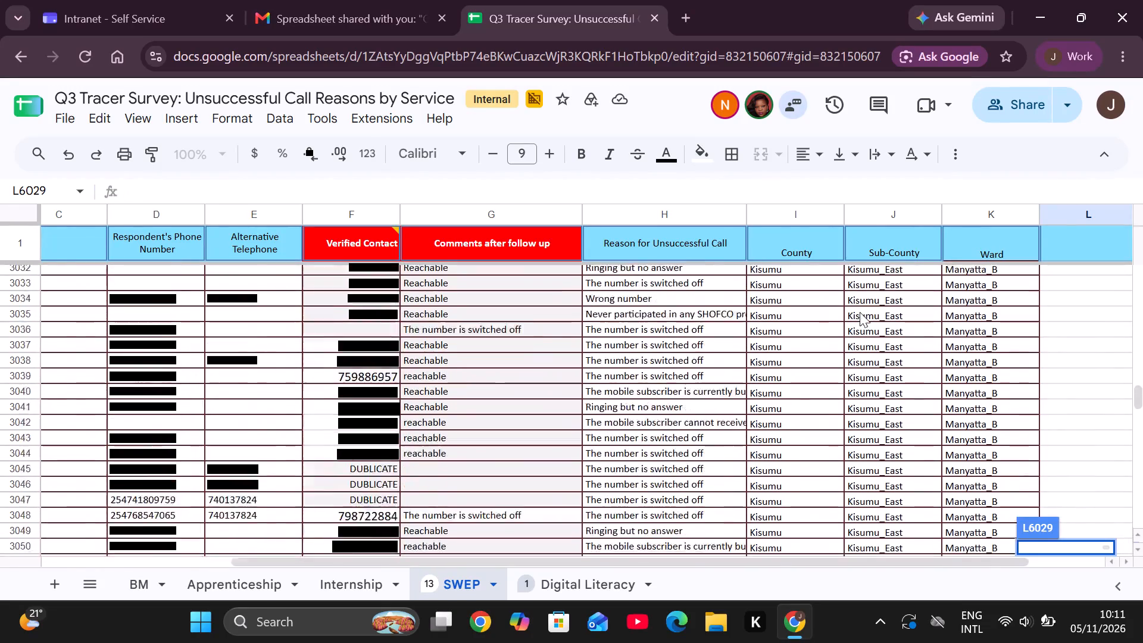
scroll(860, 312, up, 15)
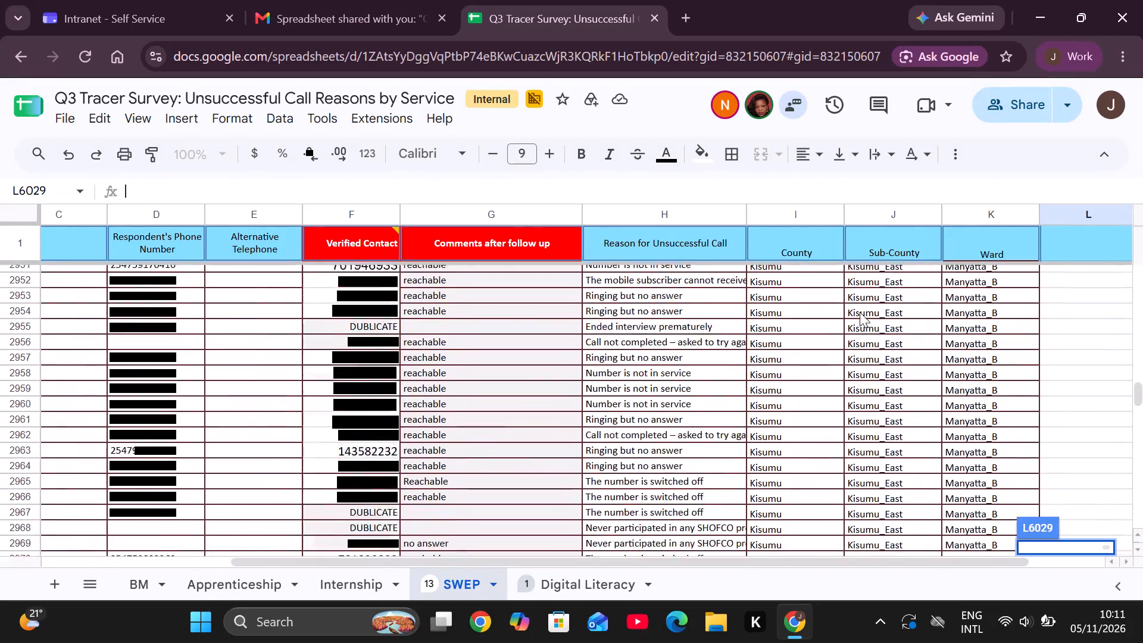
scroll(860, 312, up, 8)
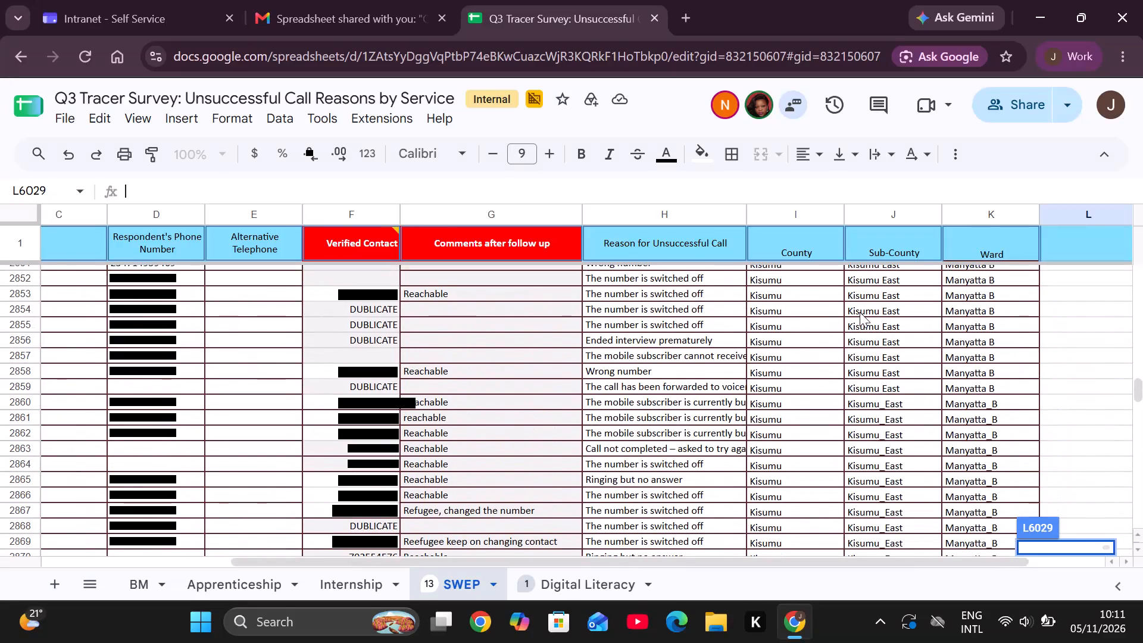
Review the follow-up comments of the Makongeni, Lower Savannah and Litein wards, from about row 2817 up to row 2727.
scroll(860, 312, up, 10)
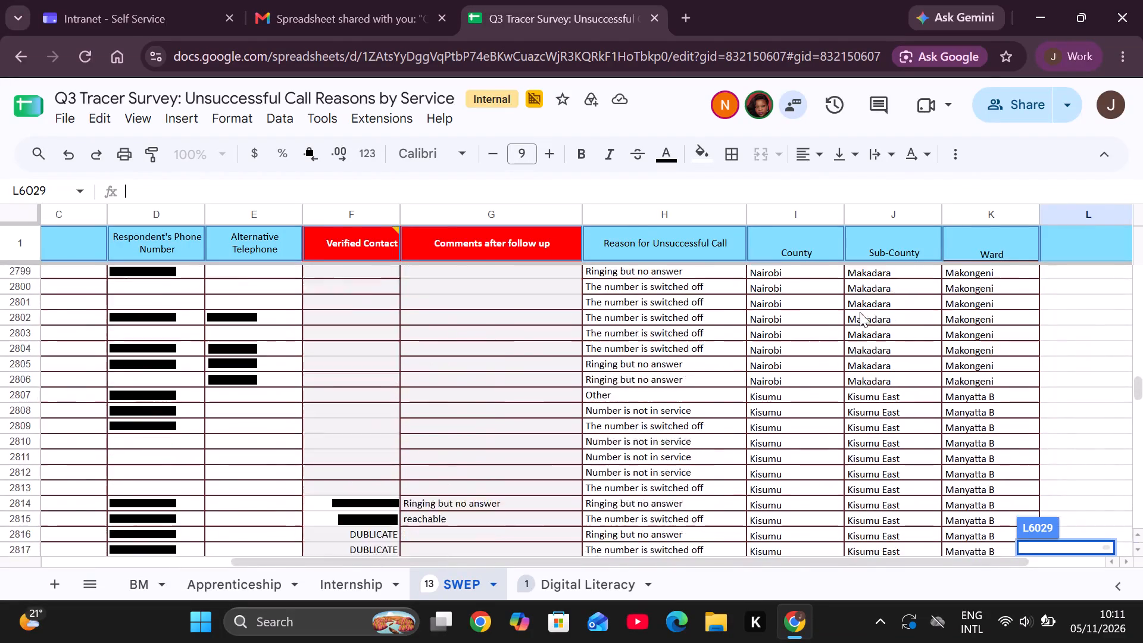
scroll(860, 312, up, 2)
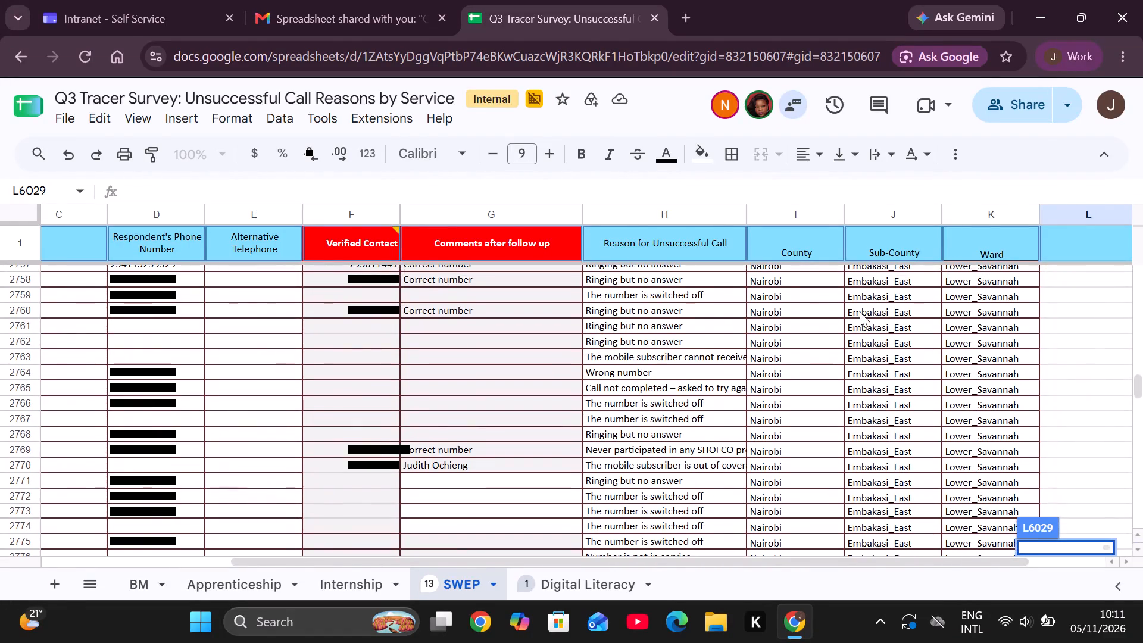
scroll(860, 312, down, 4)
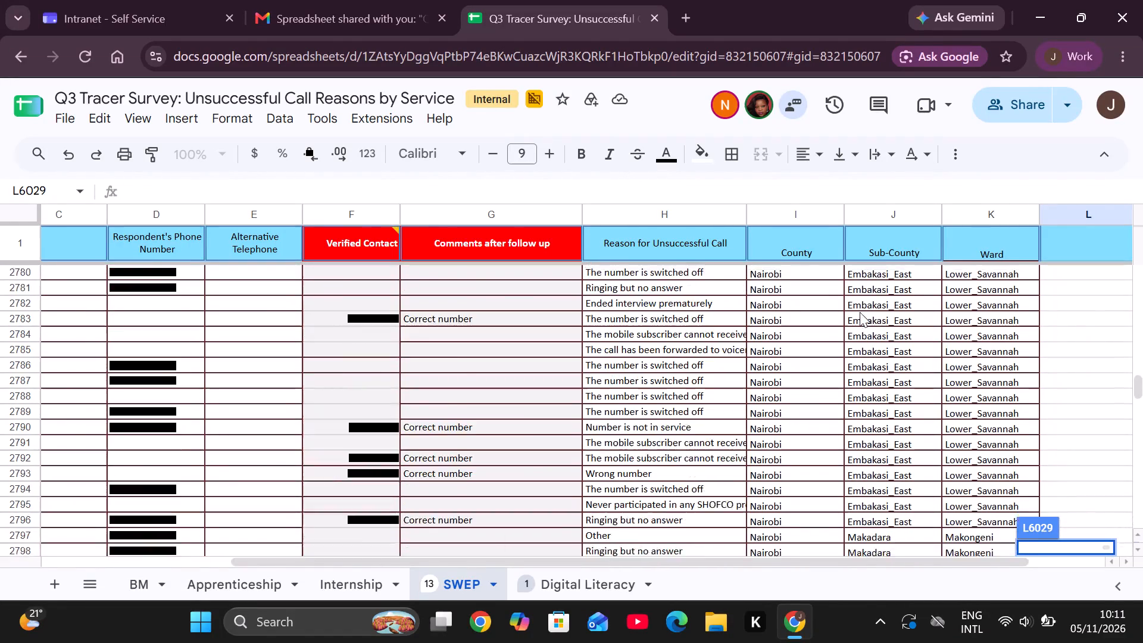
scroll(860, 312, up, 6)
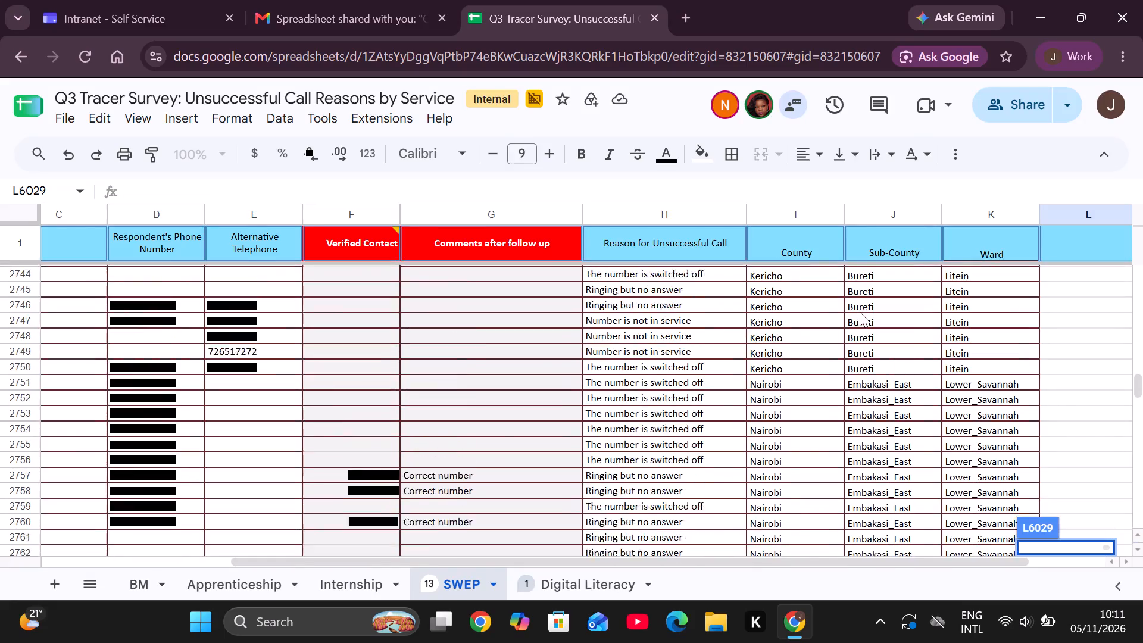
scroll(860, 312, up, 3)
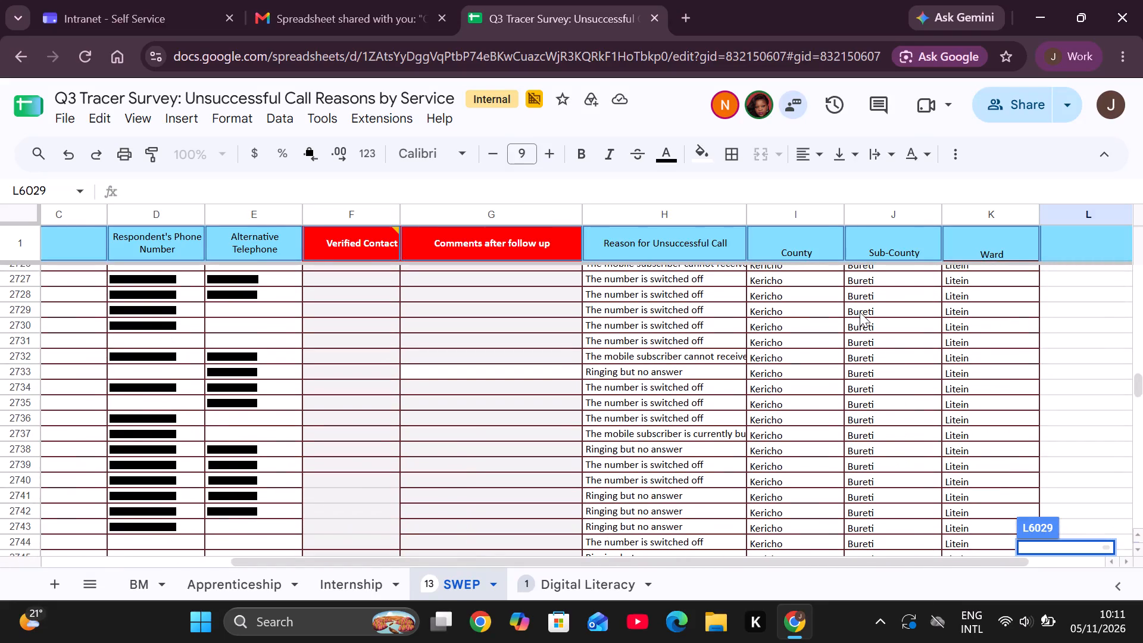
Locate the Embakasi South respondents in Kwa Njenga and Kwa Reuben wards, around rows 2681 to 2705, and check their names and SWEP courses.
scroll(860, 312, up, 6)
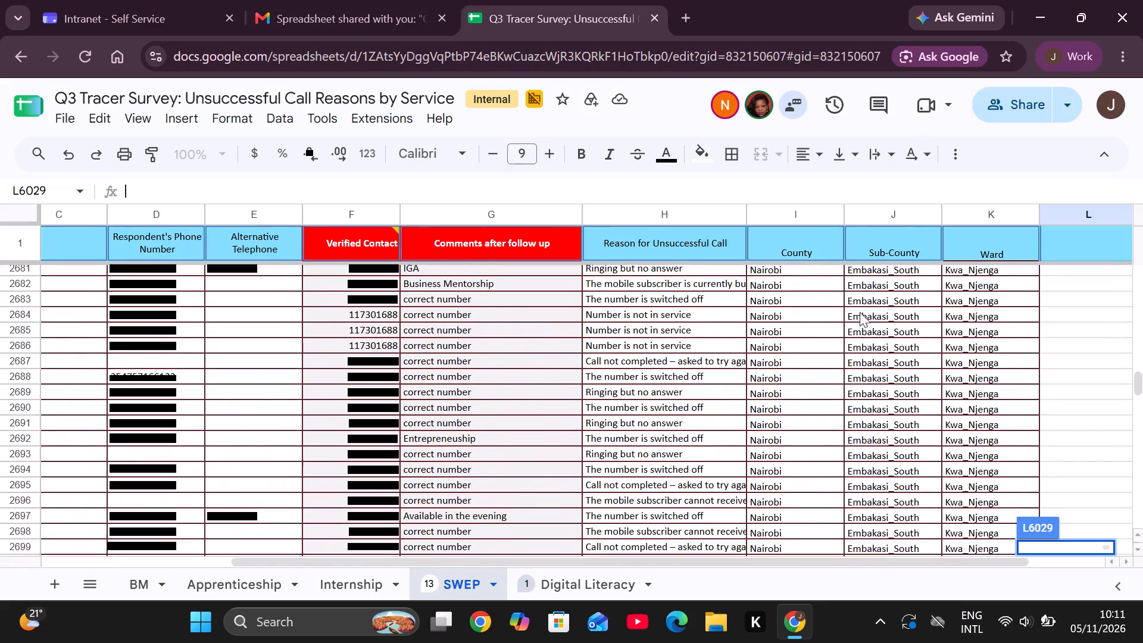
scroll(860, 312, down, 2)
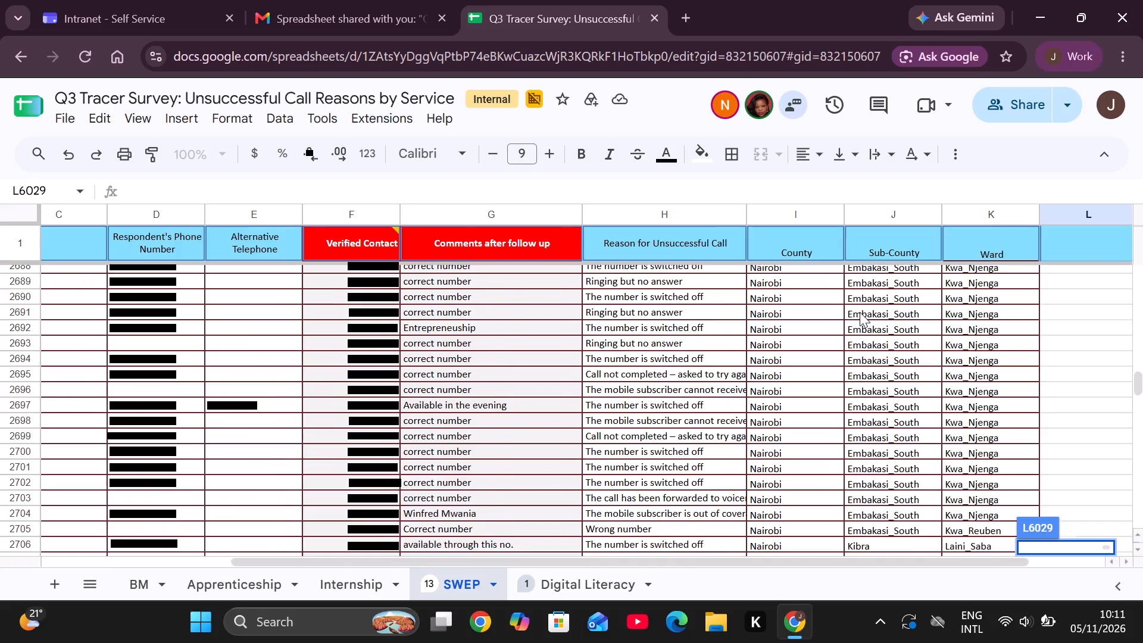
scroll(860, 312, down, 1)
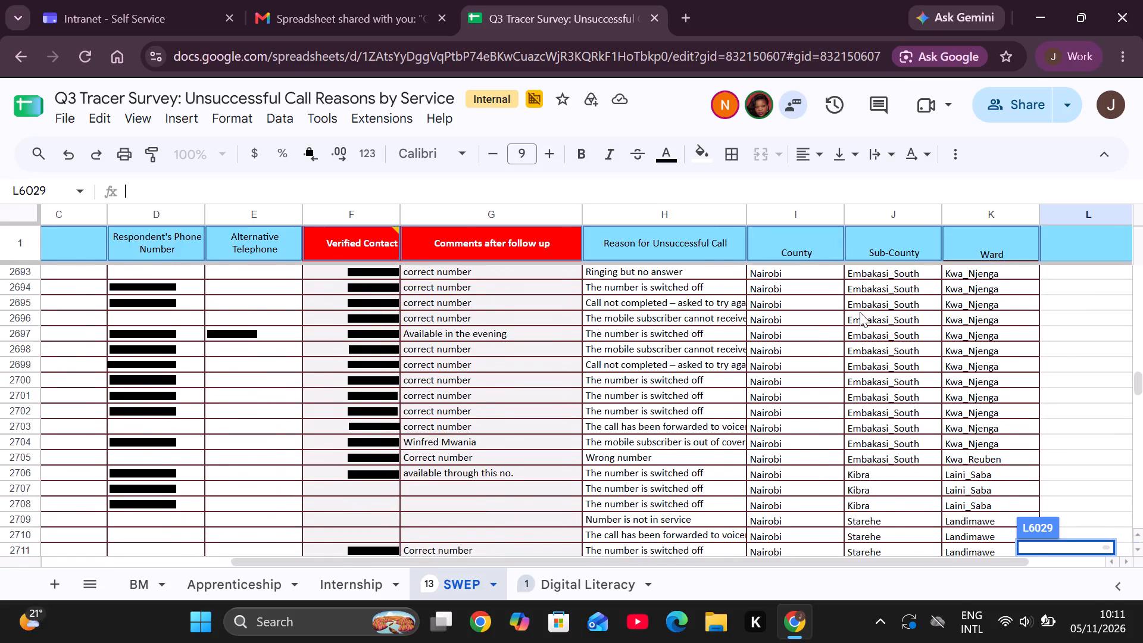
scroll(860, 312, right, 2)
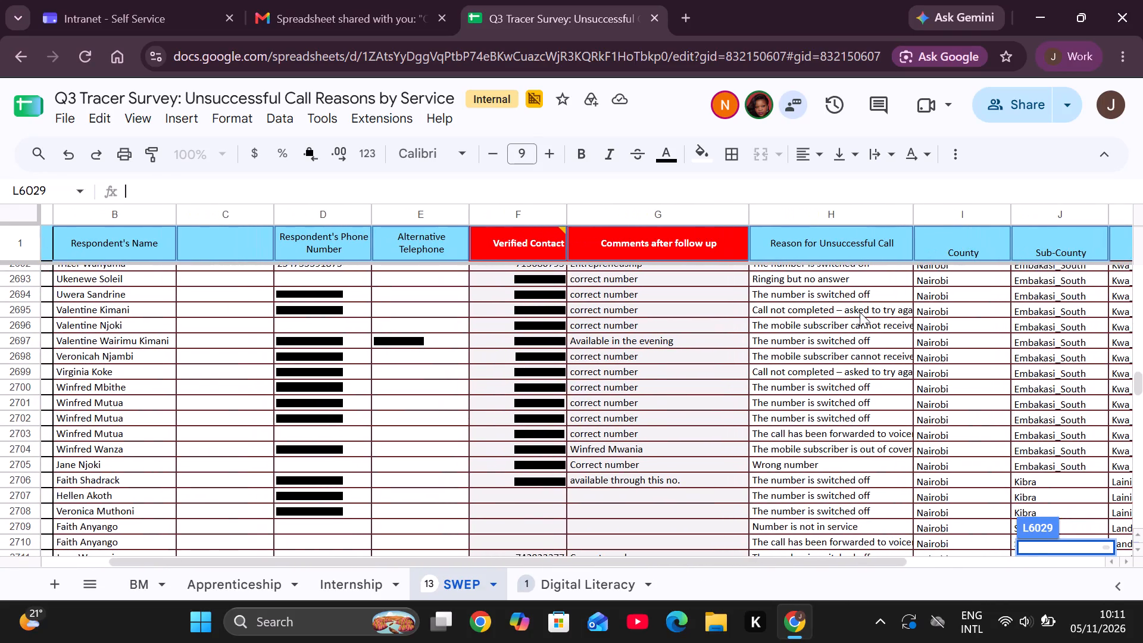
scroll(860, 312, right, 1)
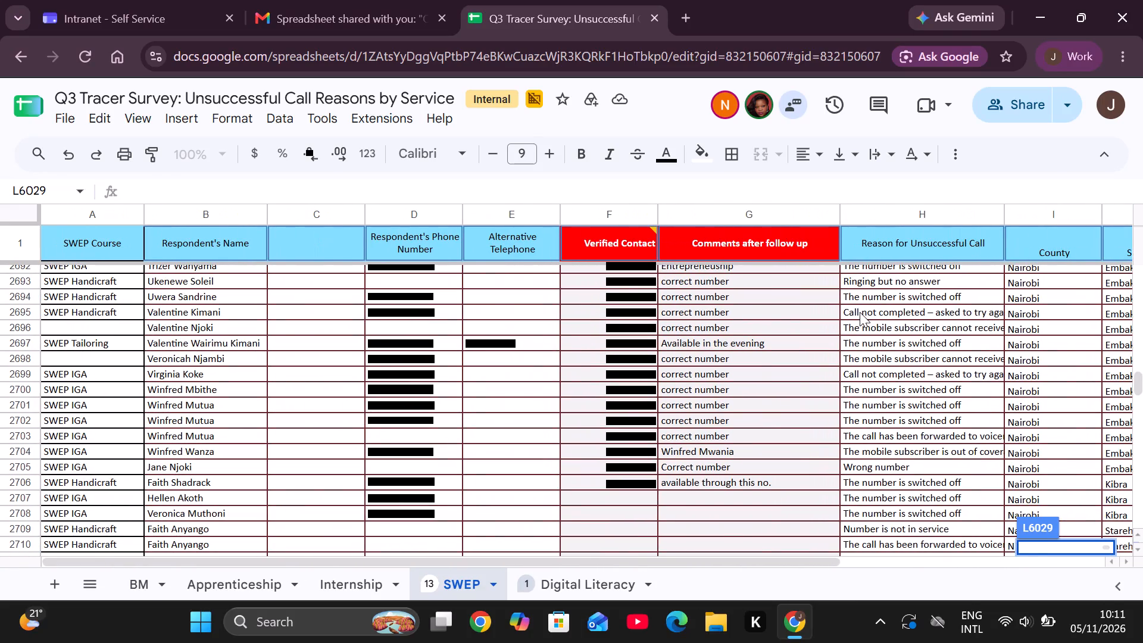
scroll(860, 312, left, 2)
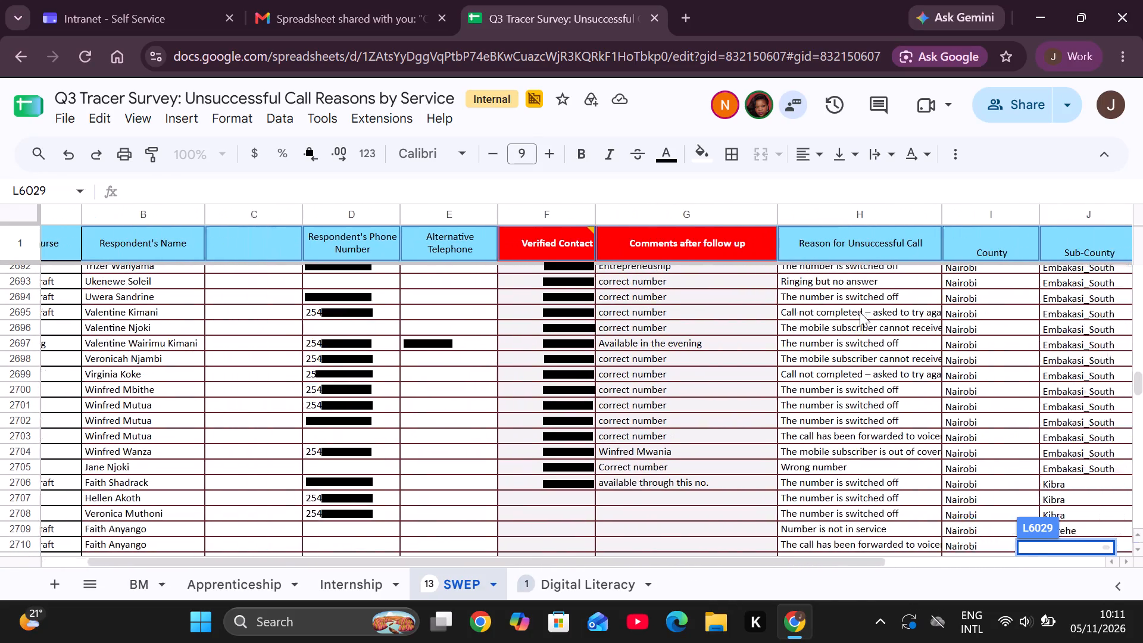
scroll(860, 312, left, 1)
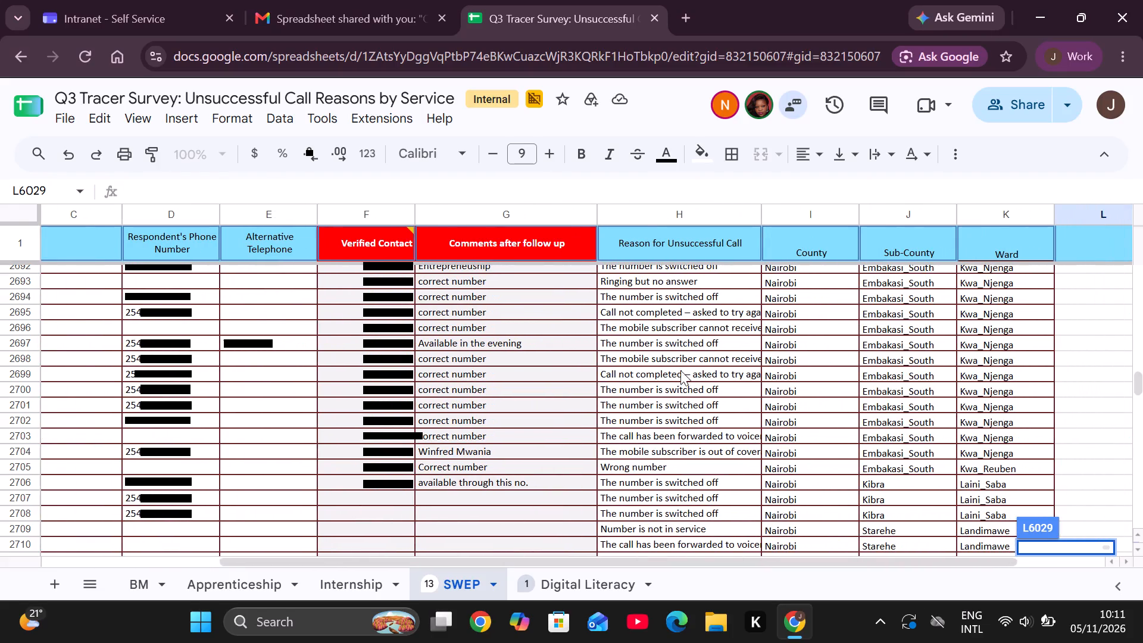
click(1113, 464)
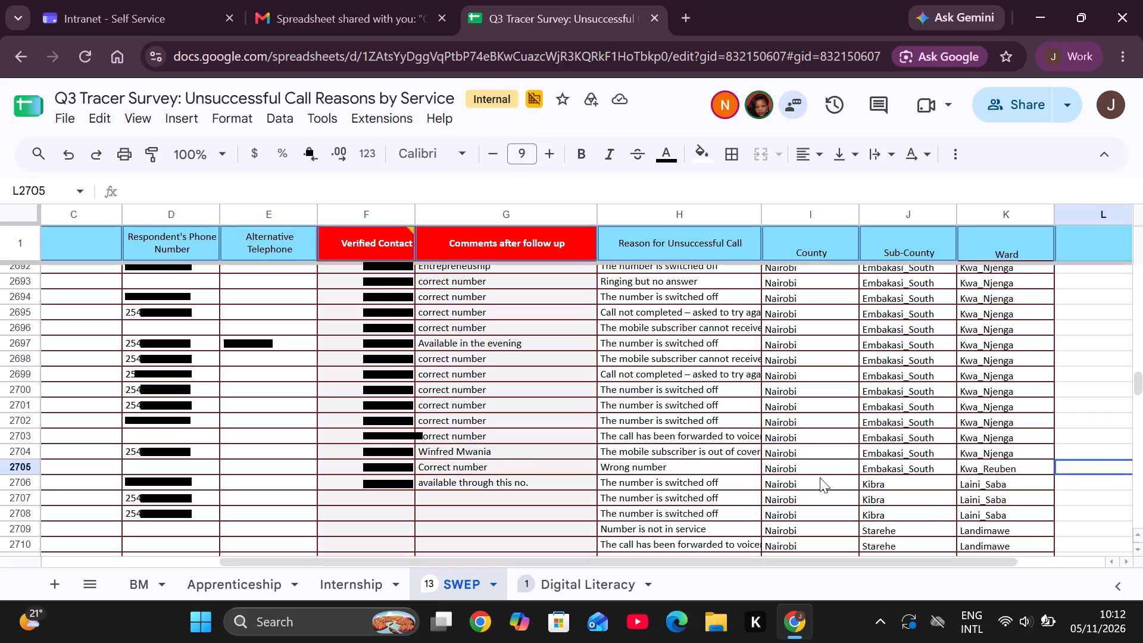
scroll(475, 439, right, 5)
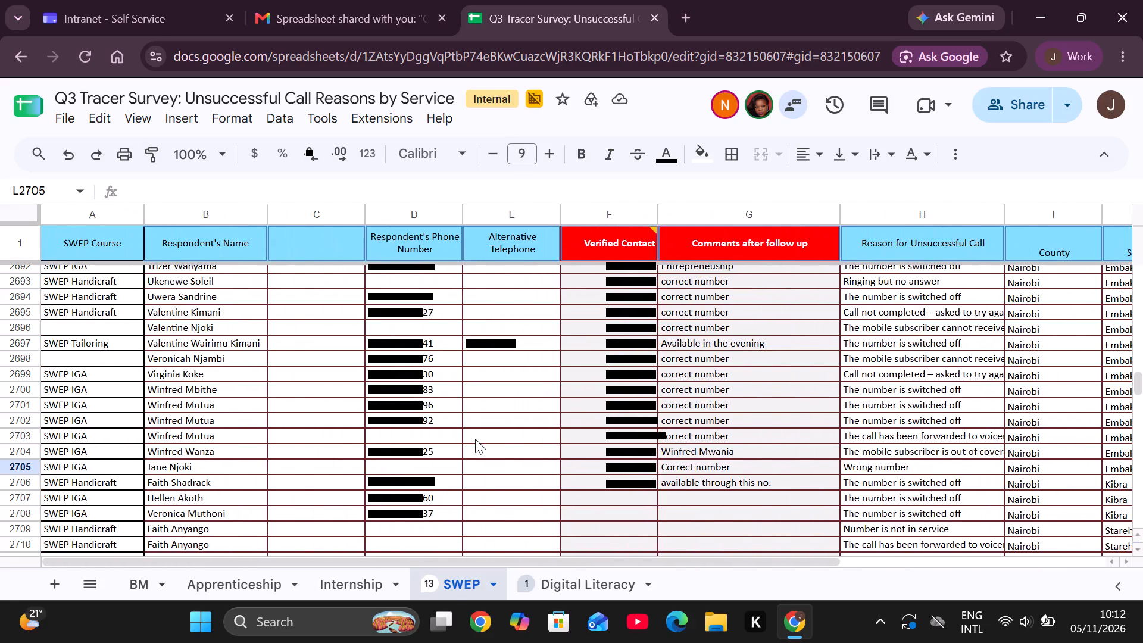
Examine the follow-up comments against respondents' names and courses in rows 2673 to 2706, continuing through the Kibra and Starehe rows to about row 2722.
scroll(475, 439, up, 1)
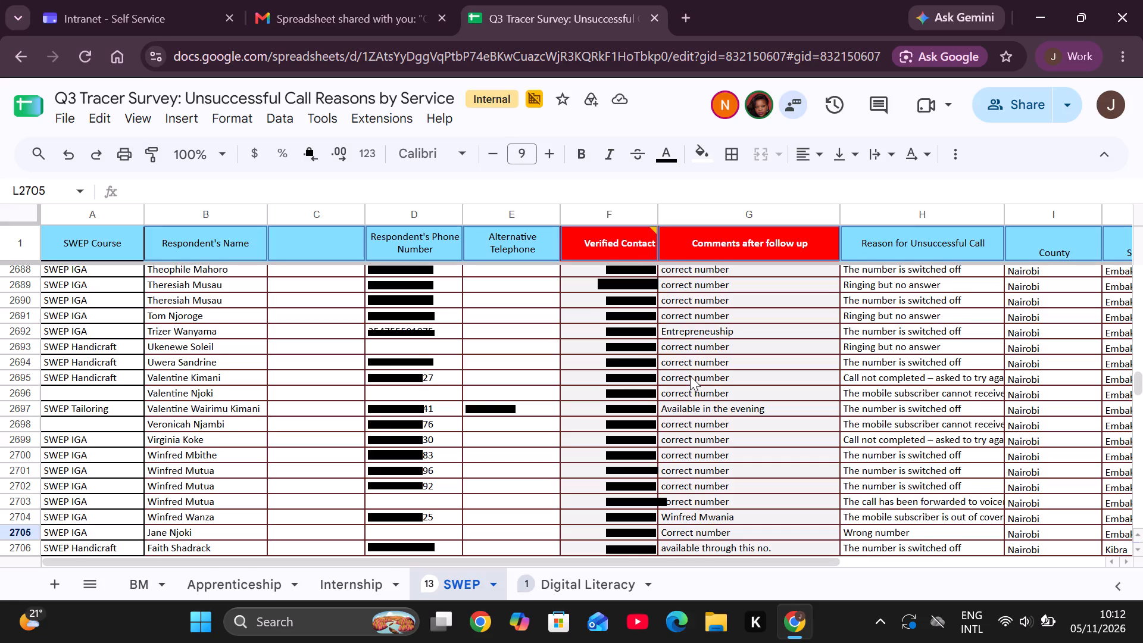
scroll(690, 376, up, 1)
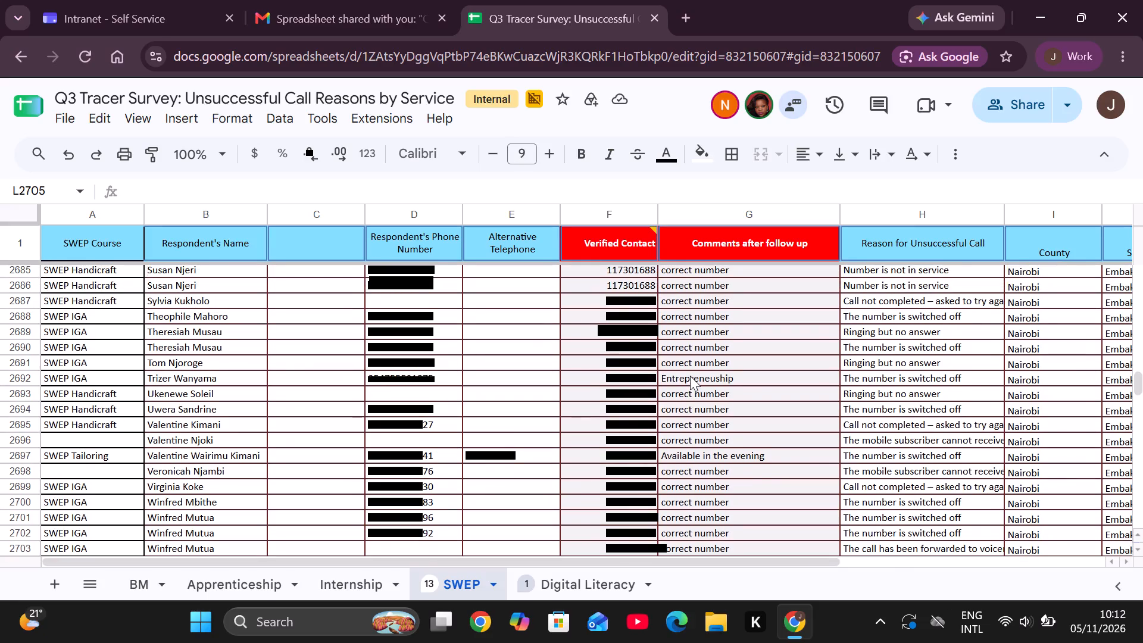
scroll(690, 376, up, 1)
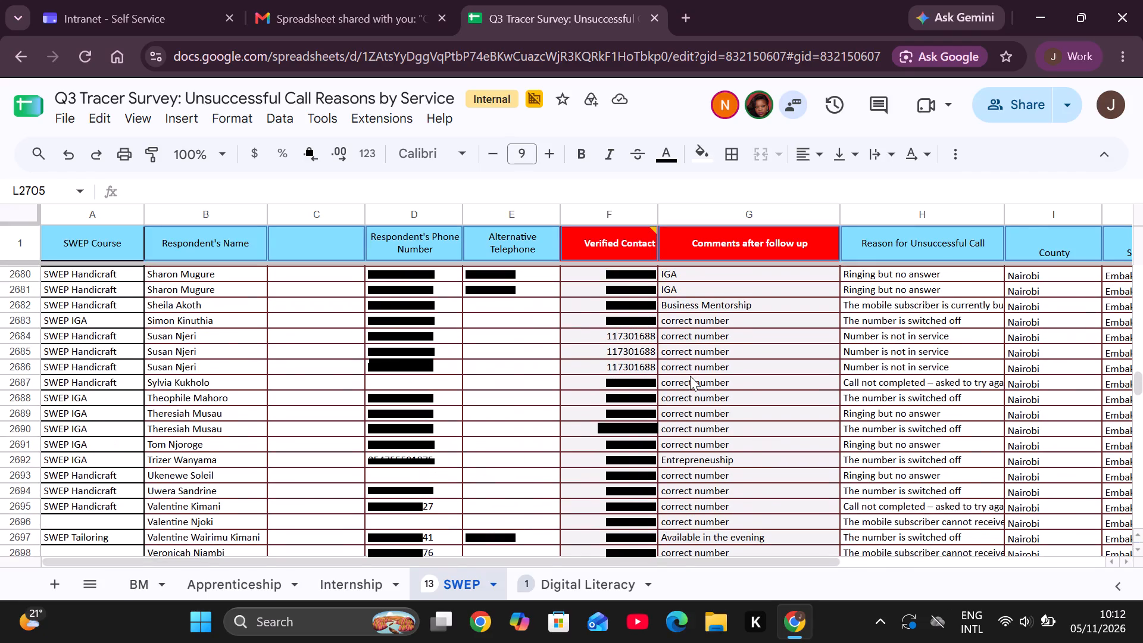
scroll(690, 376, up, 2)
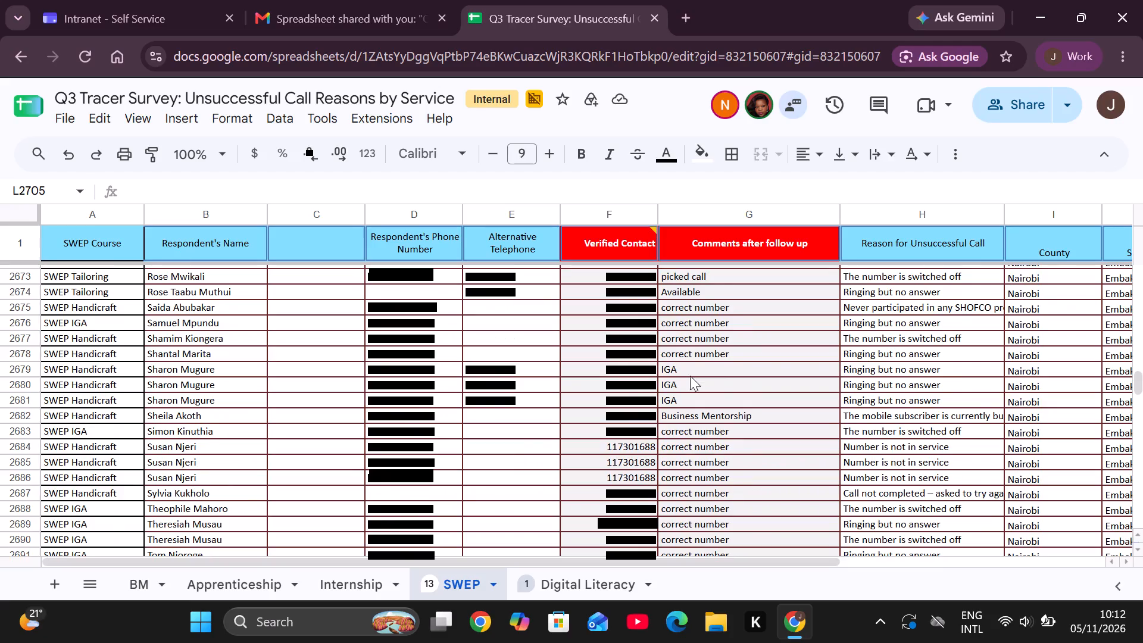
scroll(690, 376, up, 1)
scroll(690, 376, down, 1)
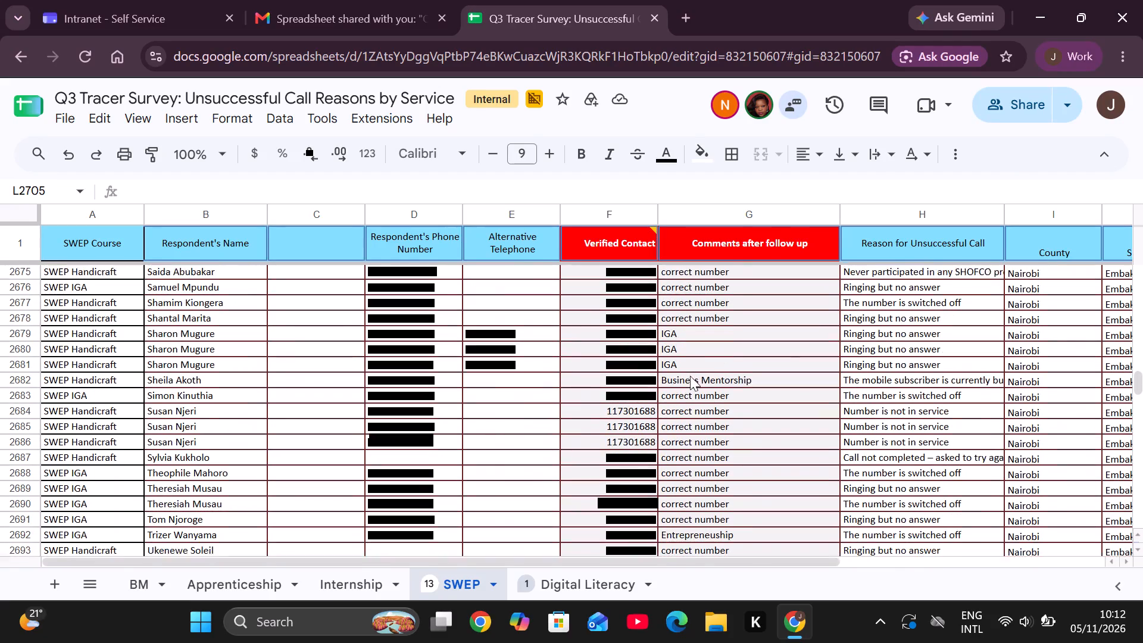
scroll(690, 376, down, 1)
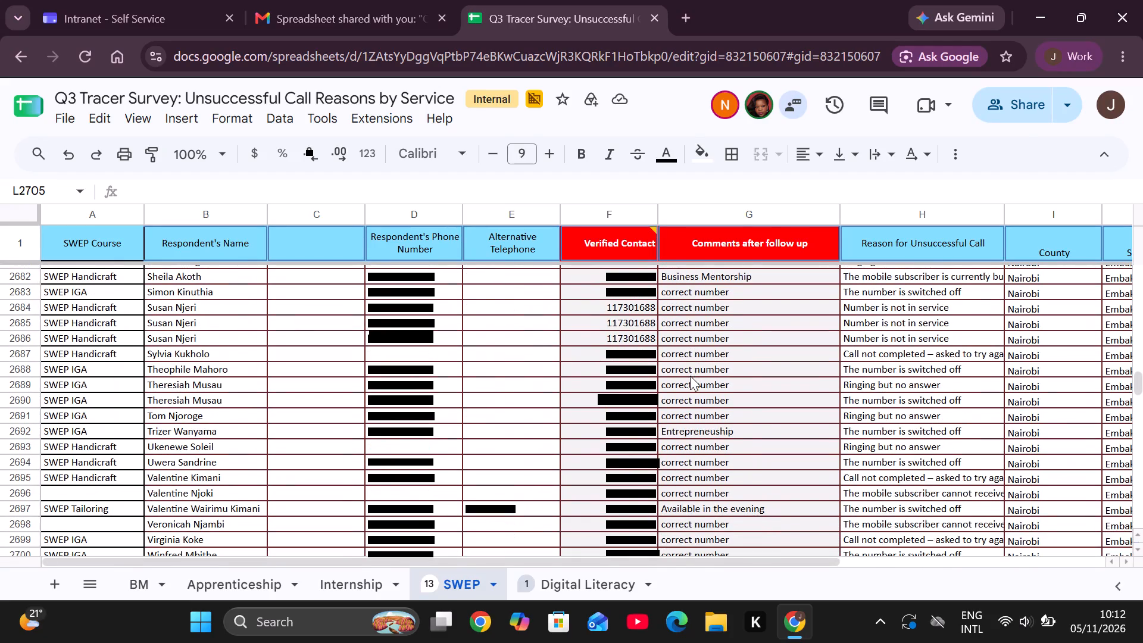
scroll(690, 376, down, 2)
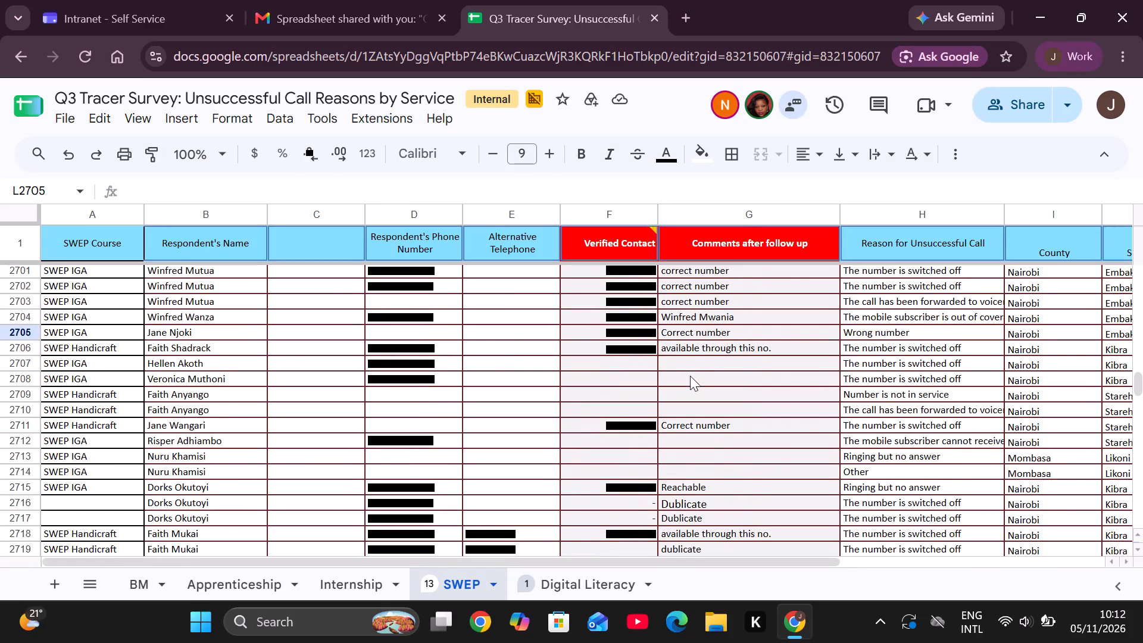
scroll(690, 376, down, 1)
scroll(690, 376, up, 1)
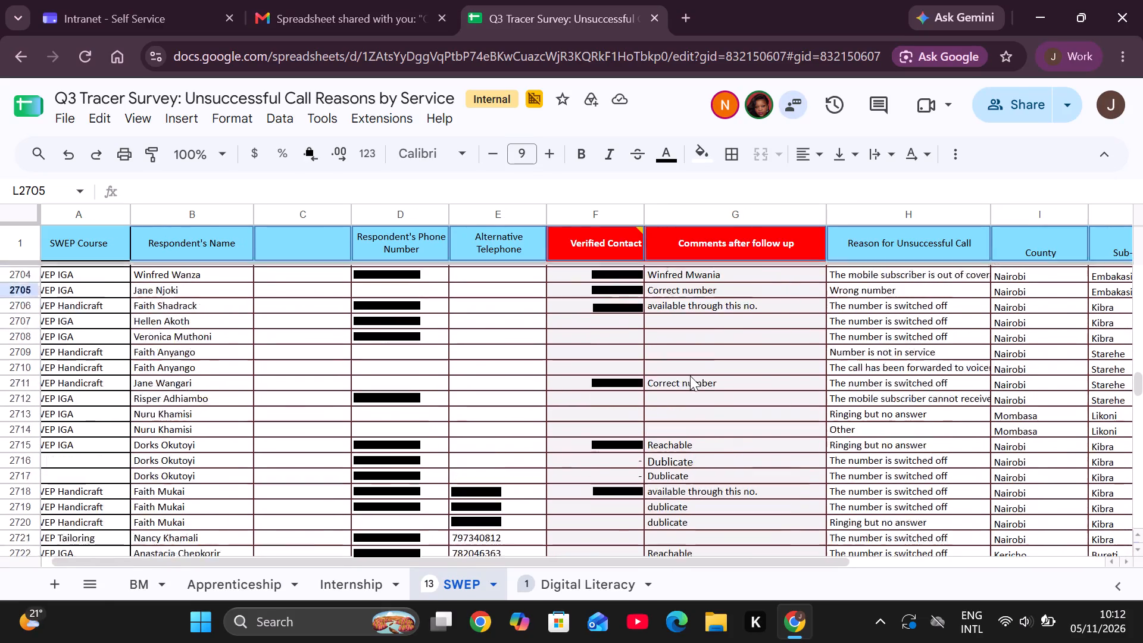
Recheck the follow-up comments and verified contacts of the Embakasi South respondents, from row 2705 up to about row 2674.
scroll(690, 376, up, 2)
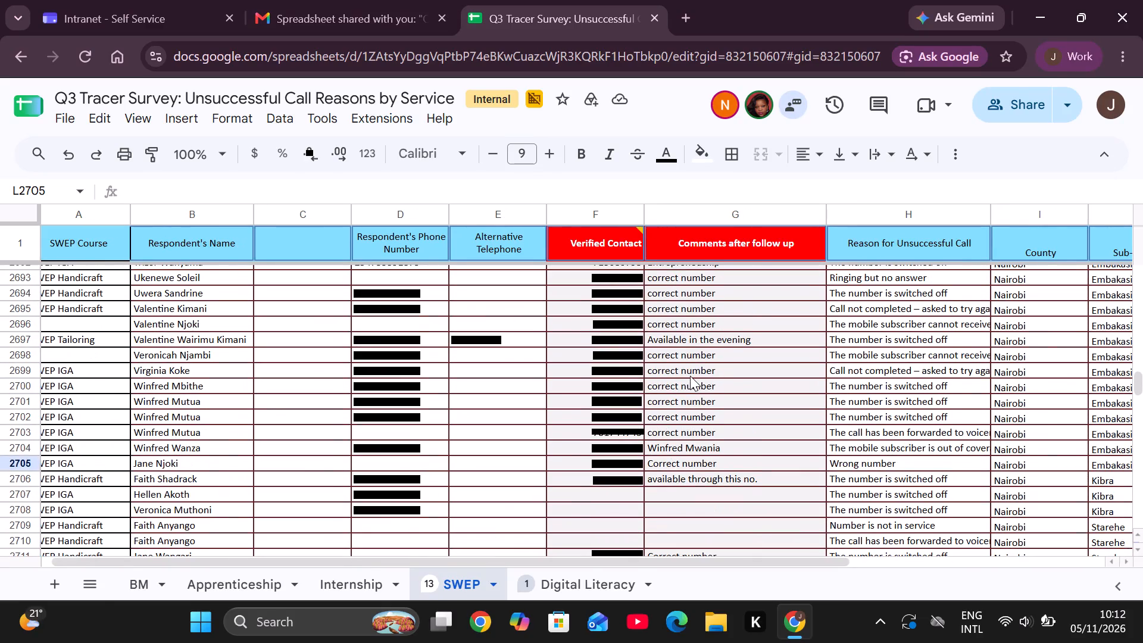
scroll(690, 376, up, 2)
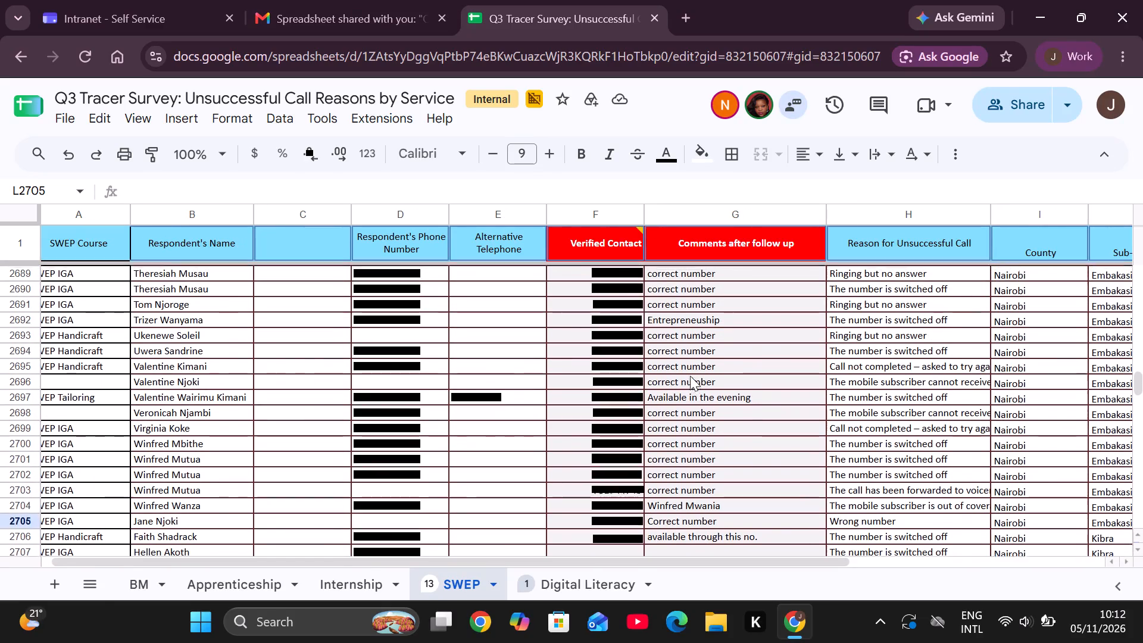
scroll(690, 376, up, 1)
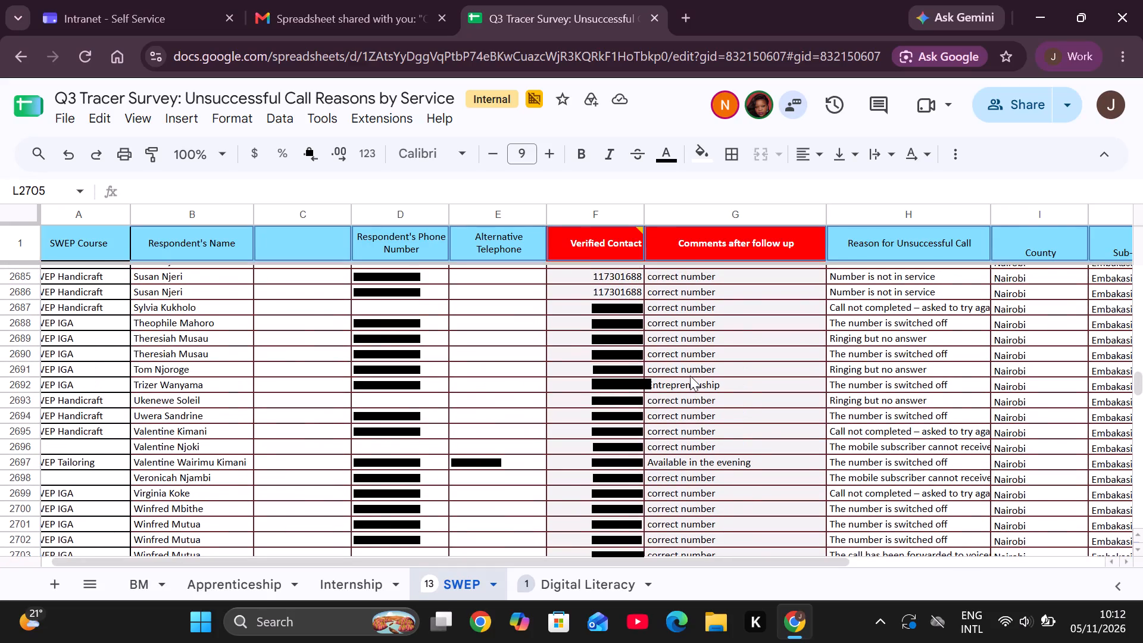
scroll(690, 376, up, 3)
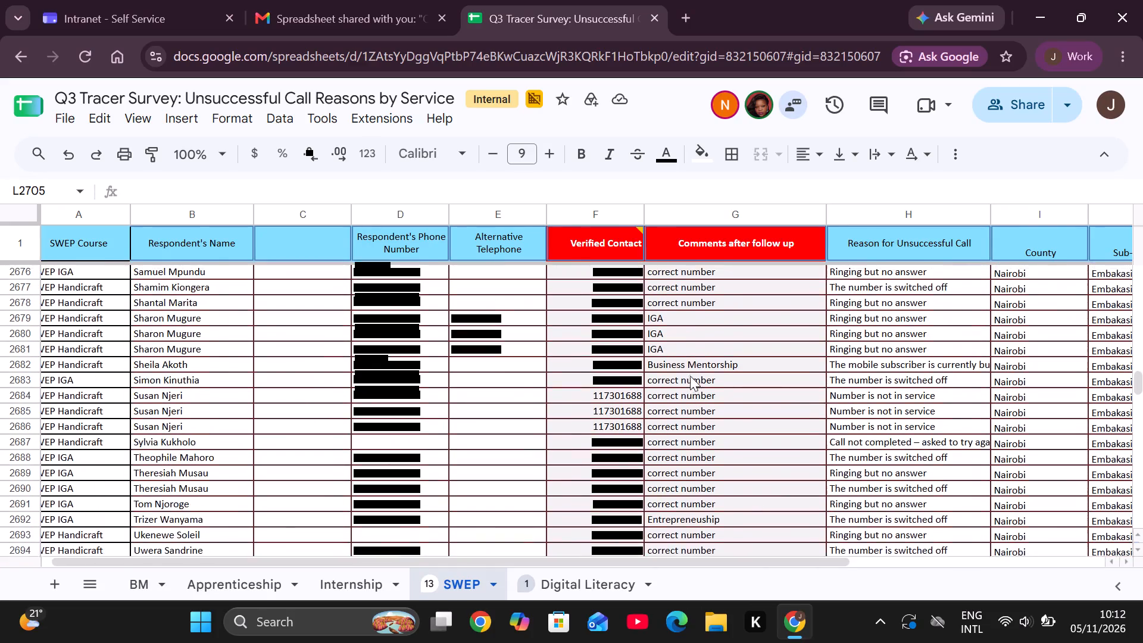
scroll(690, 376, up, 3)
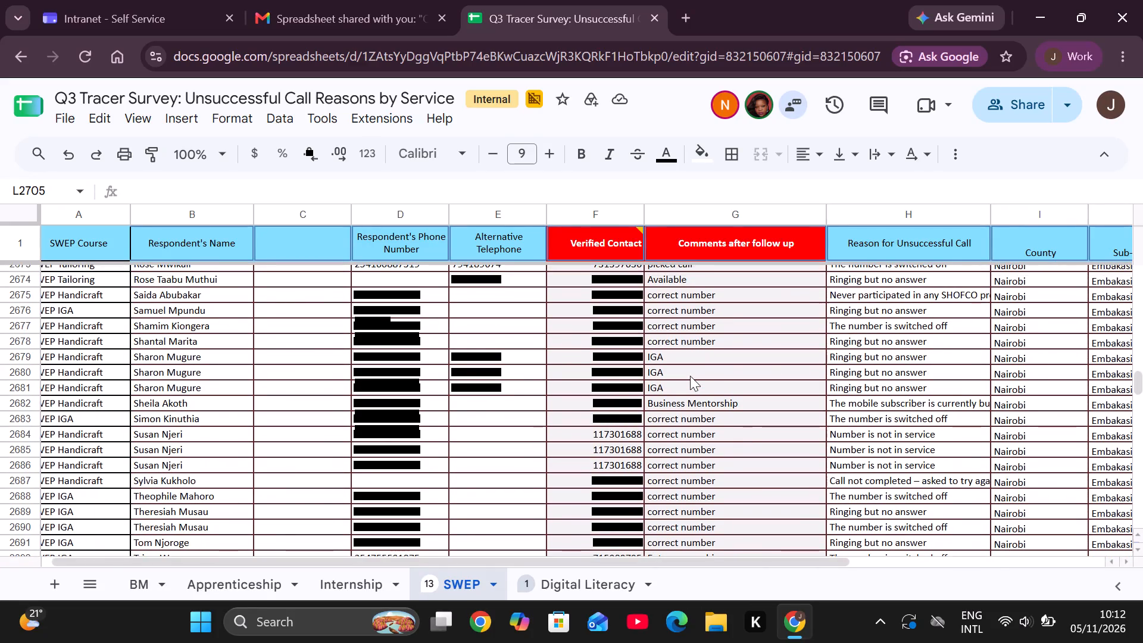
scroll(690, 376, up, 1)
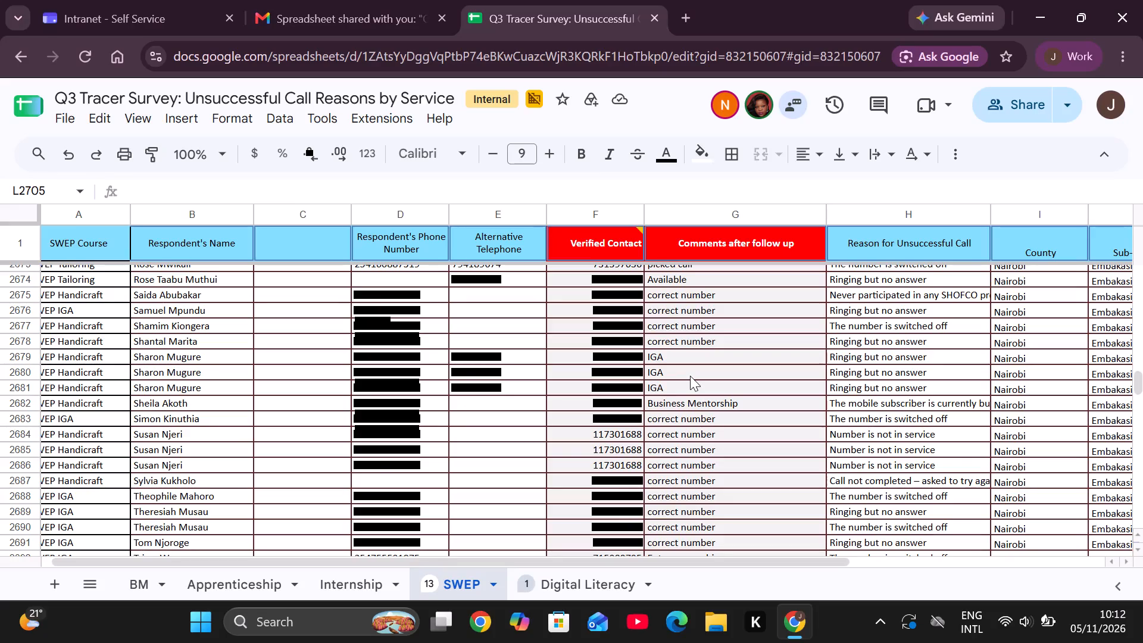
Replace the follow-up comment in row 2674, a SWEP Tailoring respondent, with "Available thru her correct Number".
scroll(690, 376, up, 1)
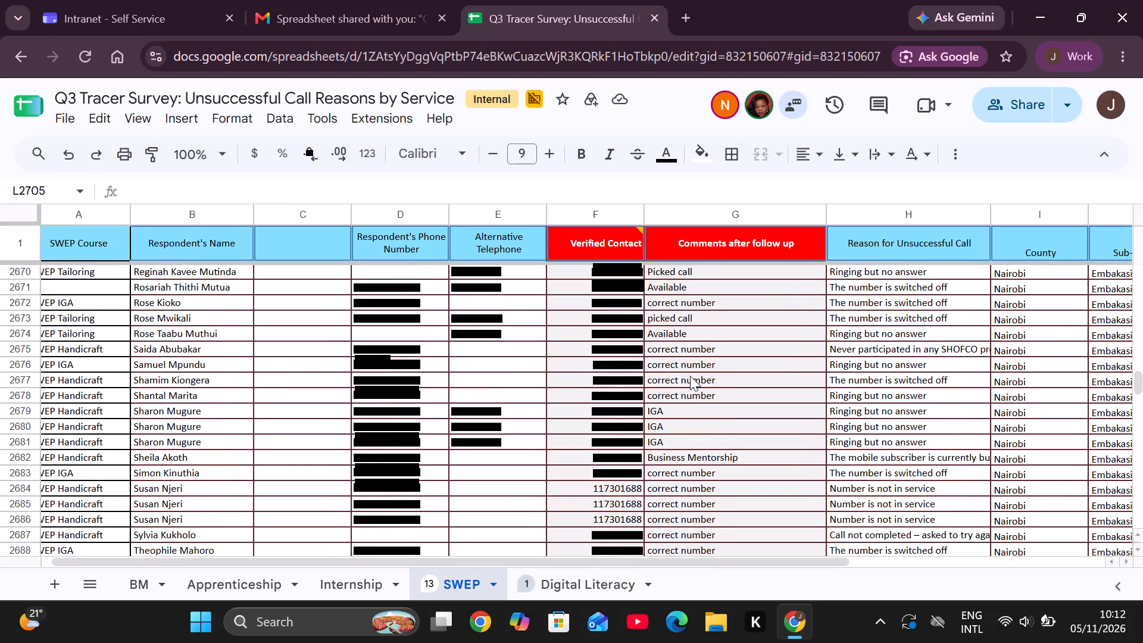
scroll(690, 376, up, 2)
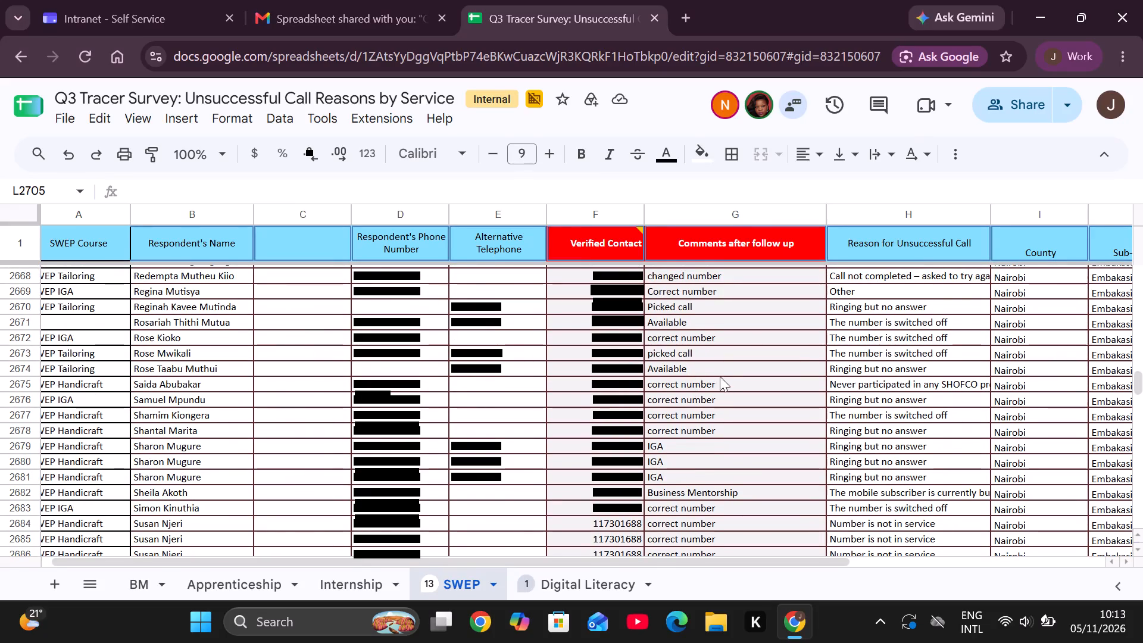
click(716, 367)
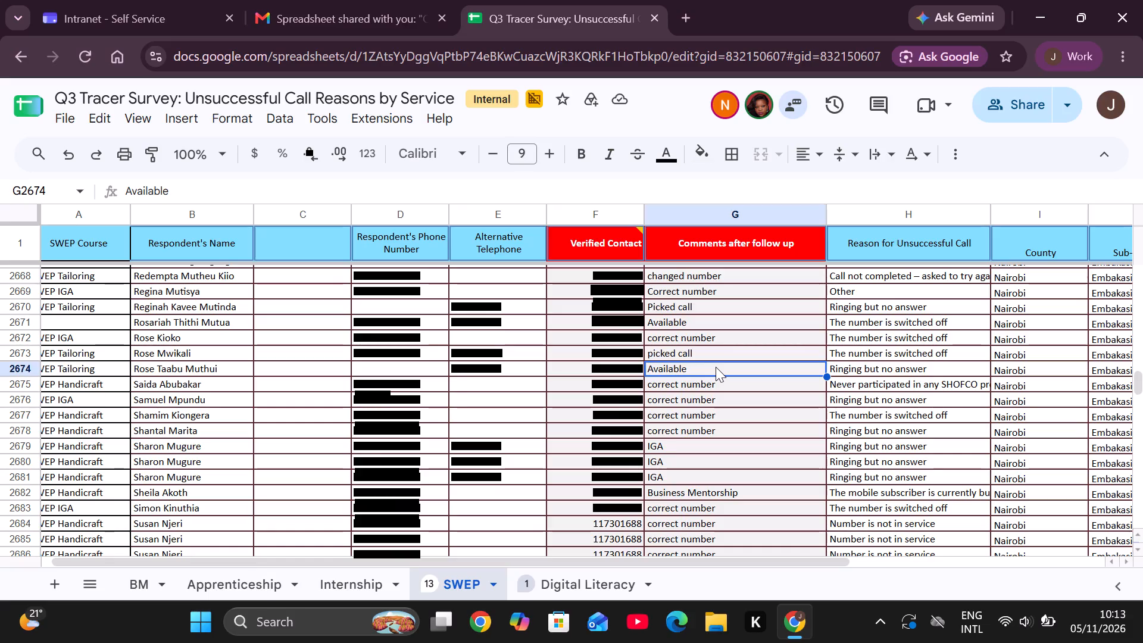
key(BackSpace)
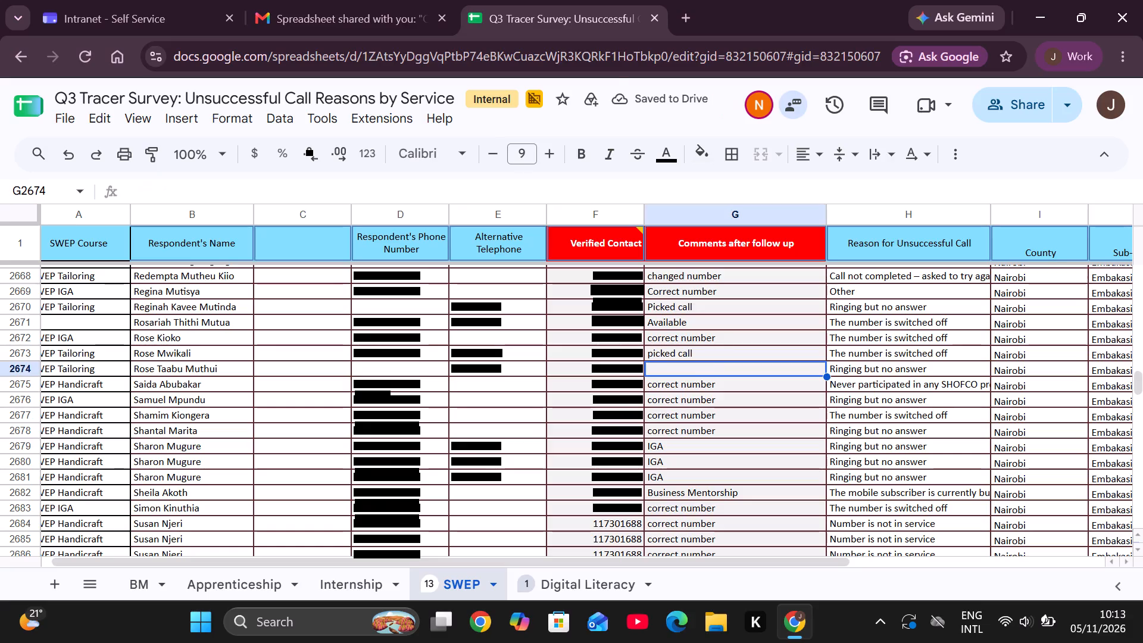
key(a)
text(vailable)
key(space)
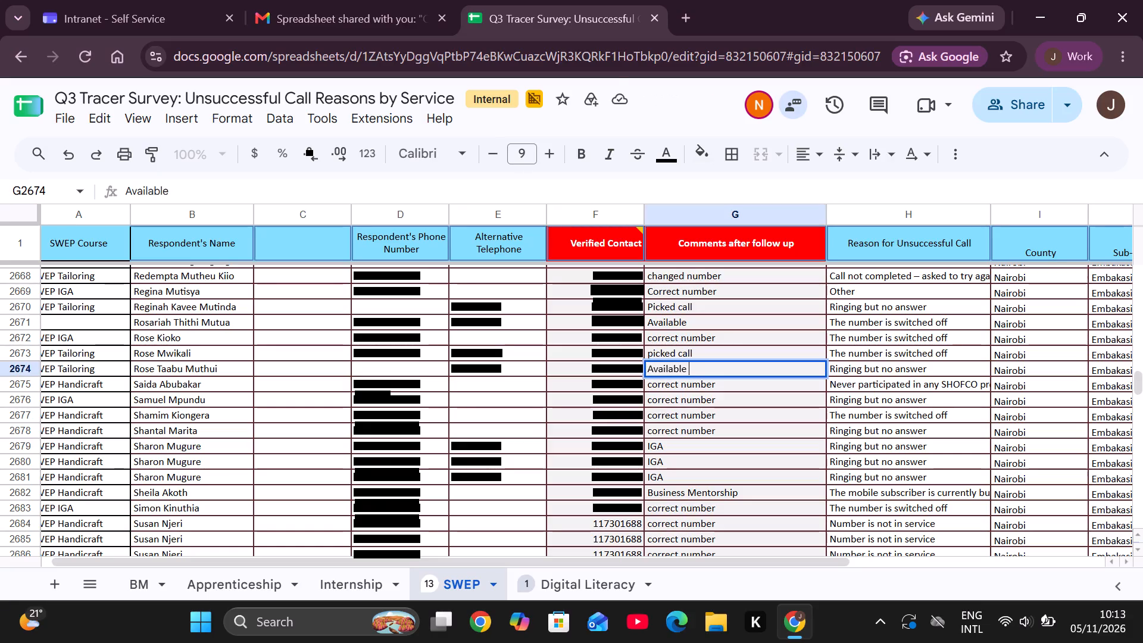
text(th)
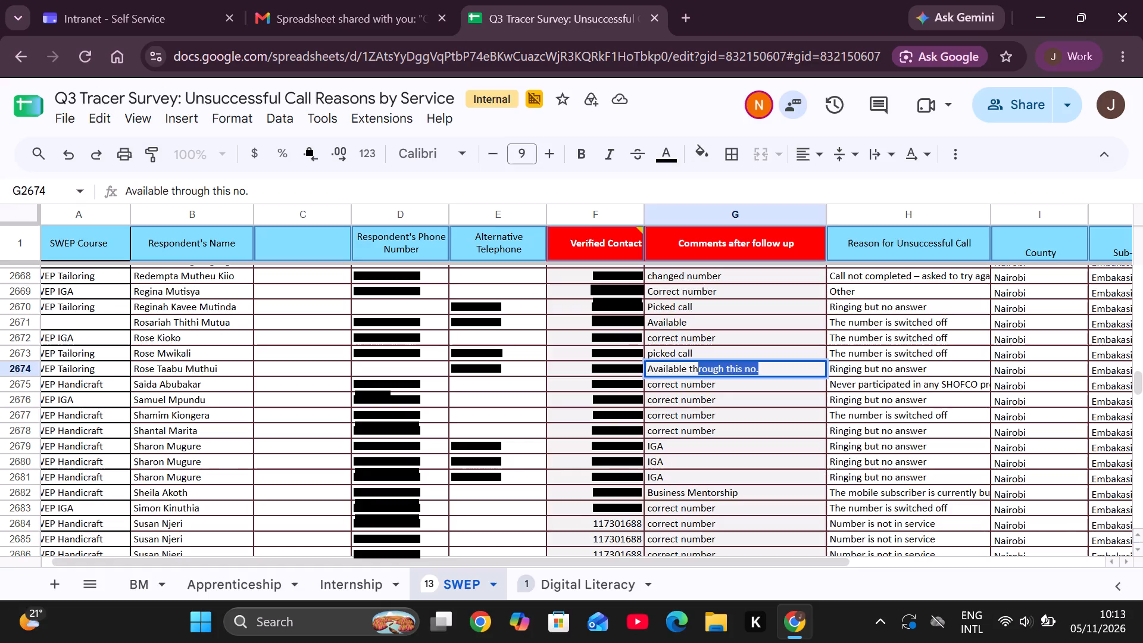
key(r)
key(u)
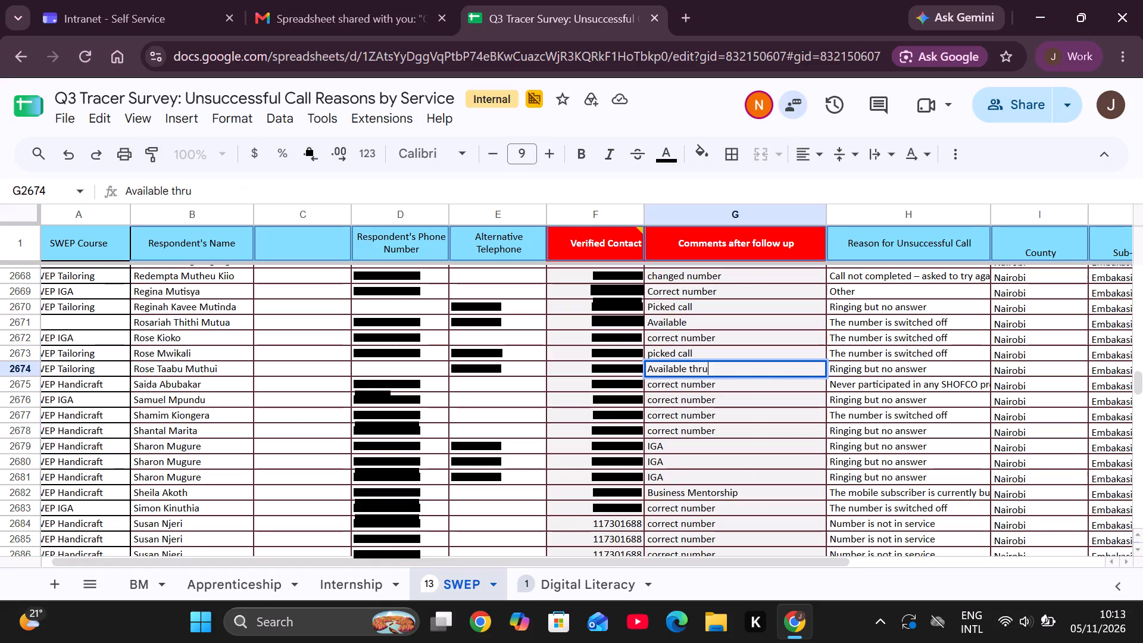
key(space)
text(her correct)
key(space)
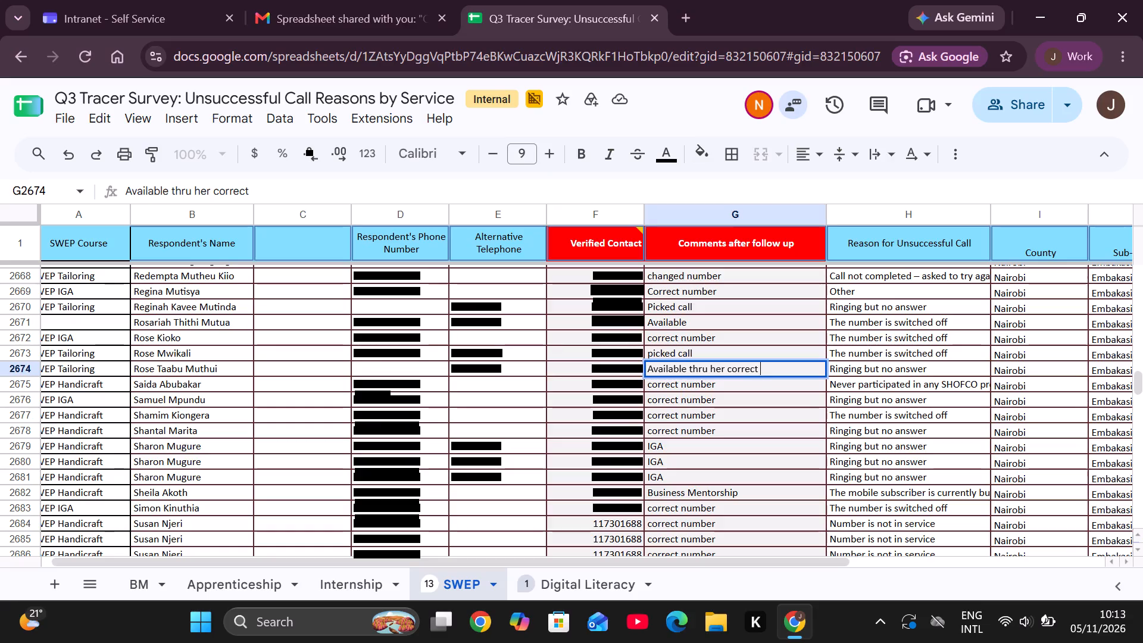
key(n)
text(umber)
key(Return)
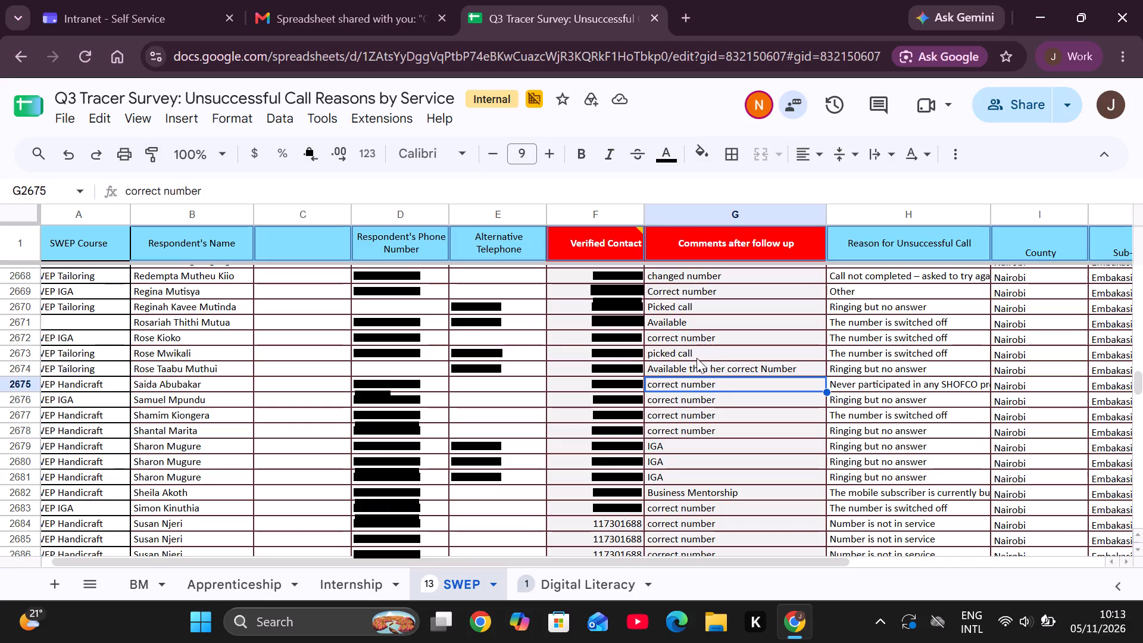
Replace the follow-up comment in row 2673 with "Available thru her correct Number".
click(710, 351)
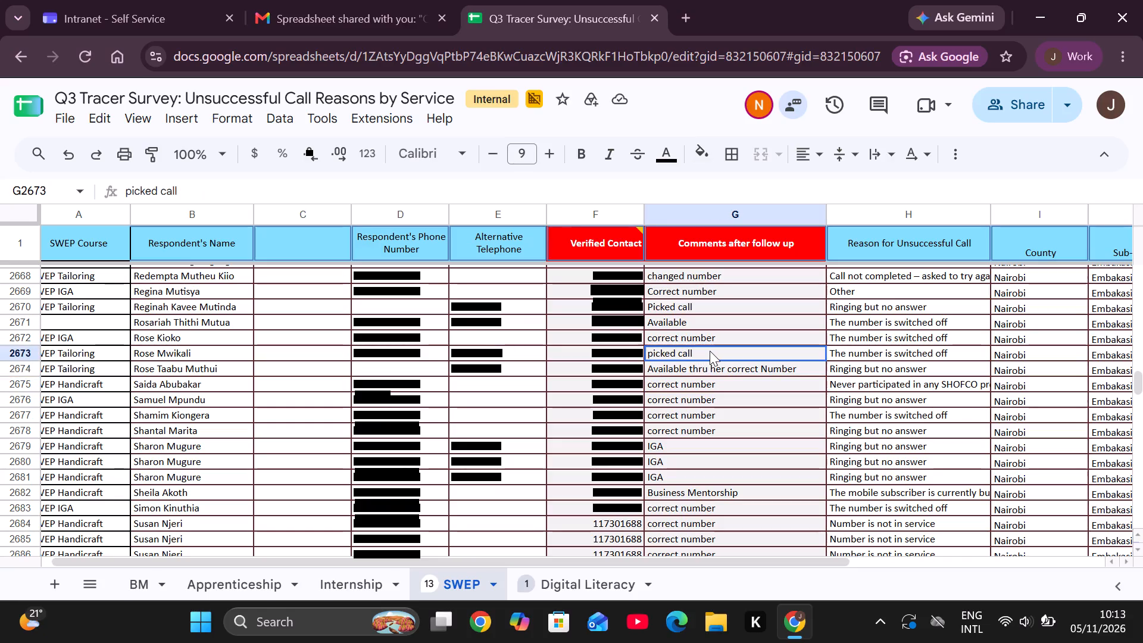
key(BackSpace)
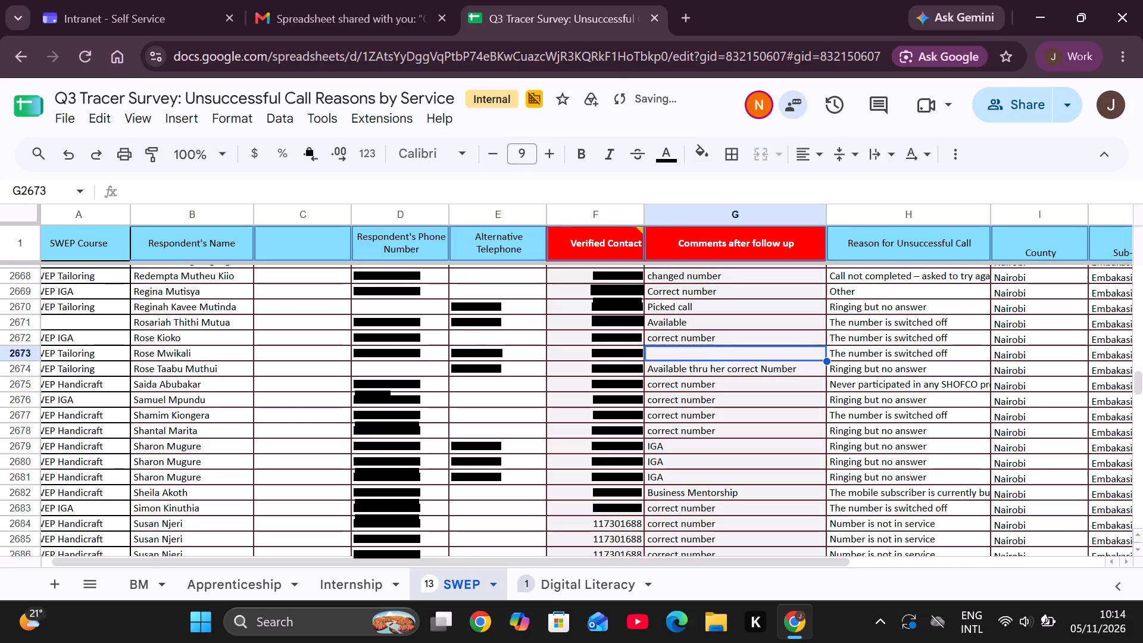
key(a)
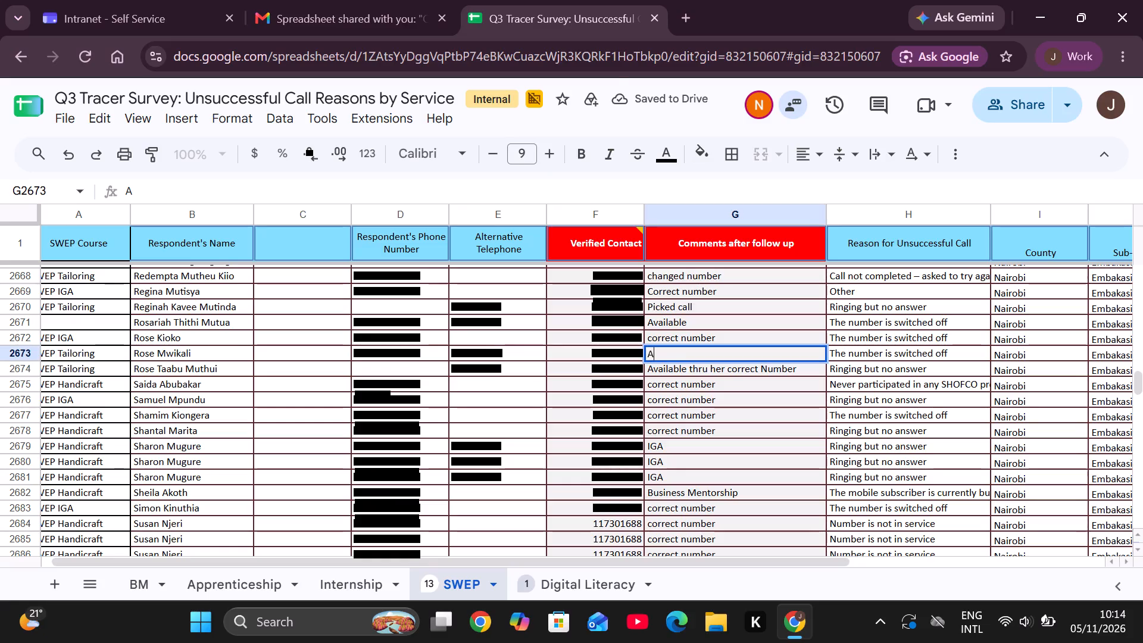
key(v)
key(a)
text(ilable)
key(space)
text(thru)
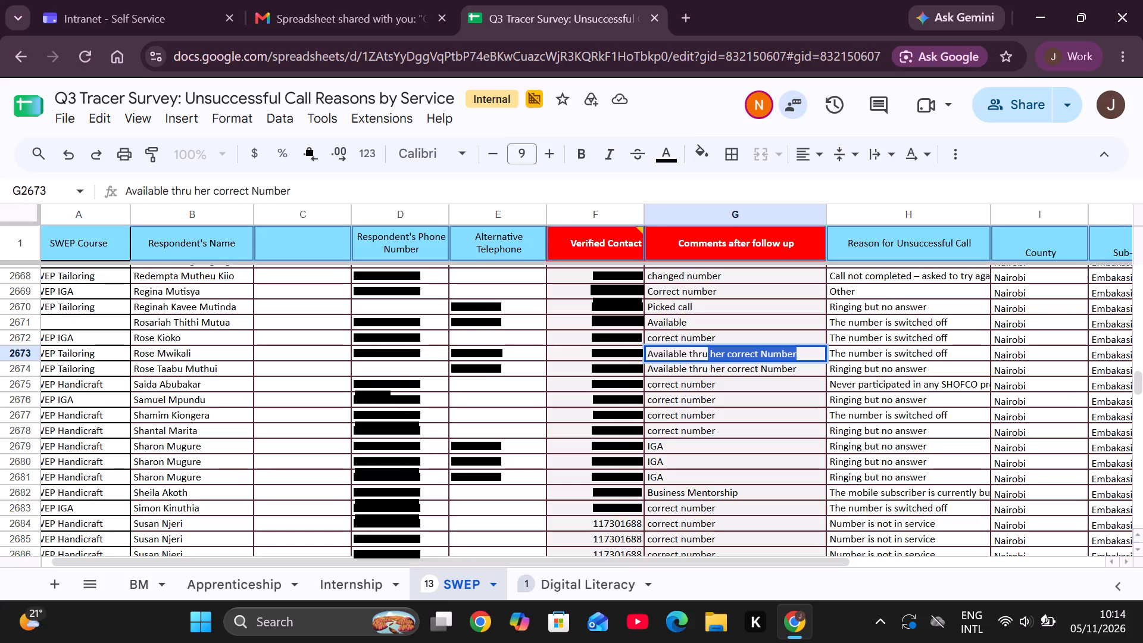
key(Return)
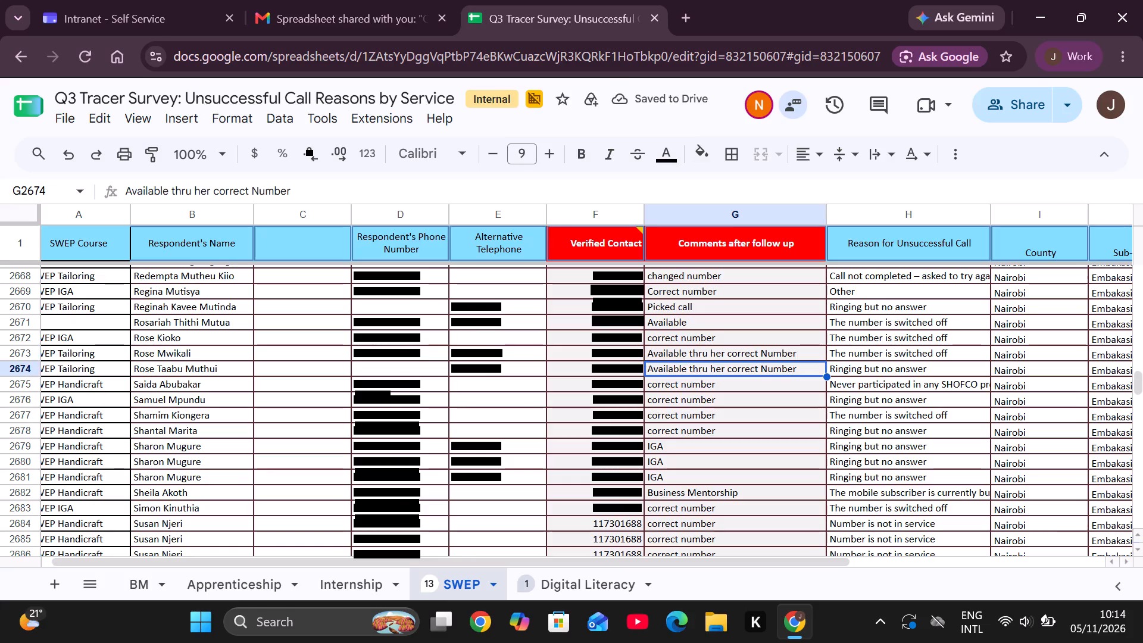
Clear the follow-up comment of the SWEP Tailoring respondent in row 2670.
scroll(710, 351, up, 1)
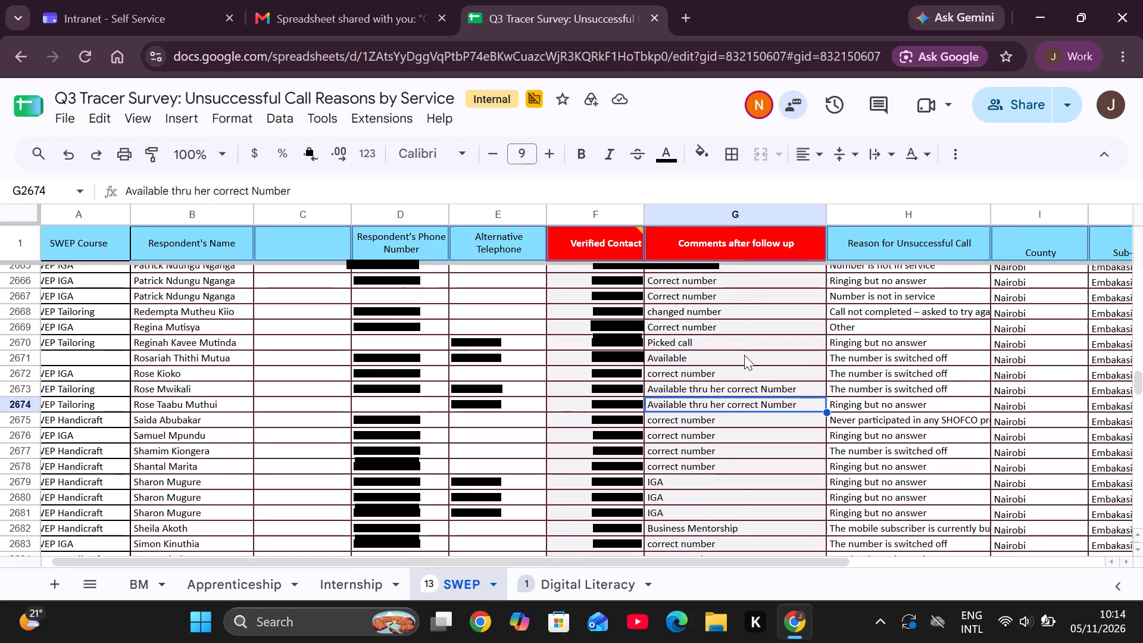
click(696, 341)
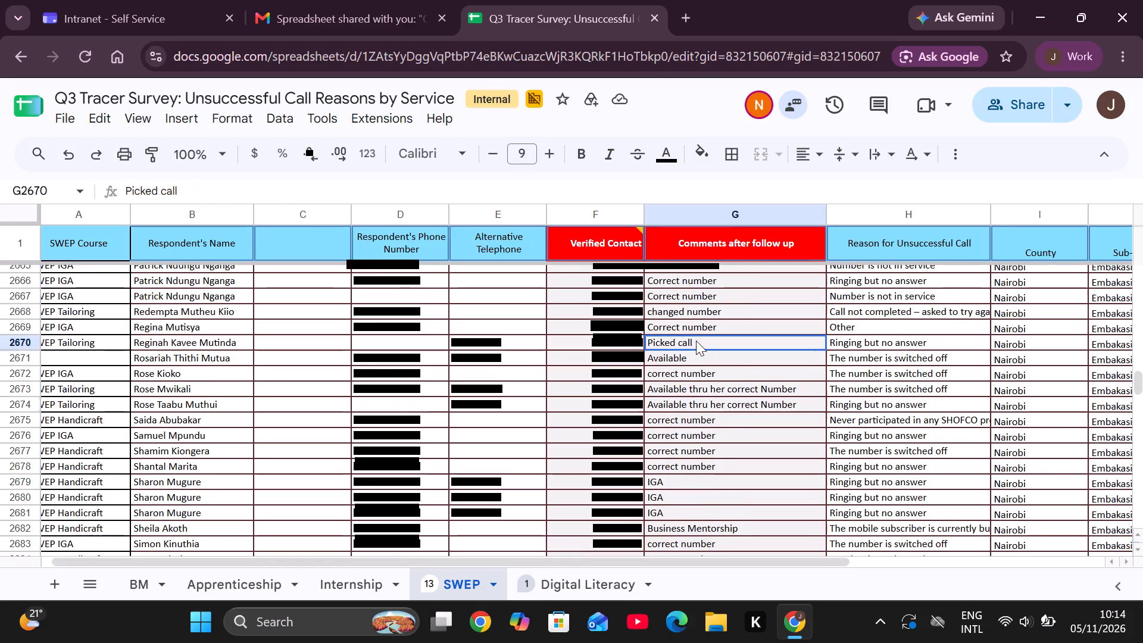
key(BackSpace)
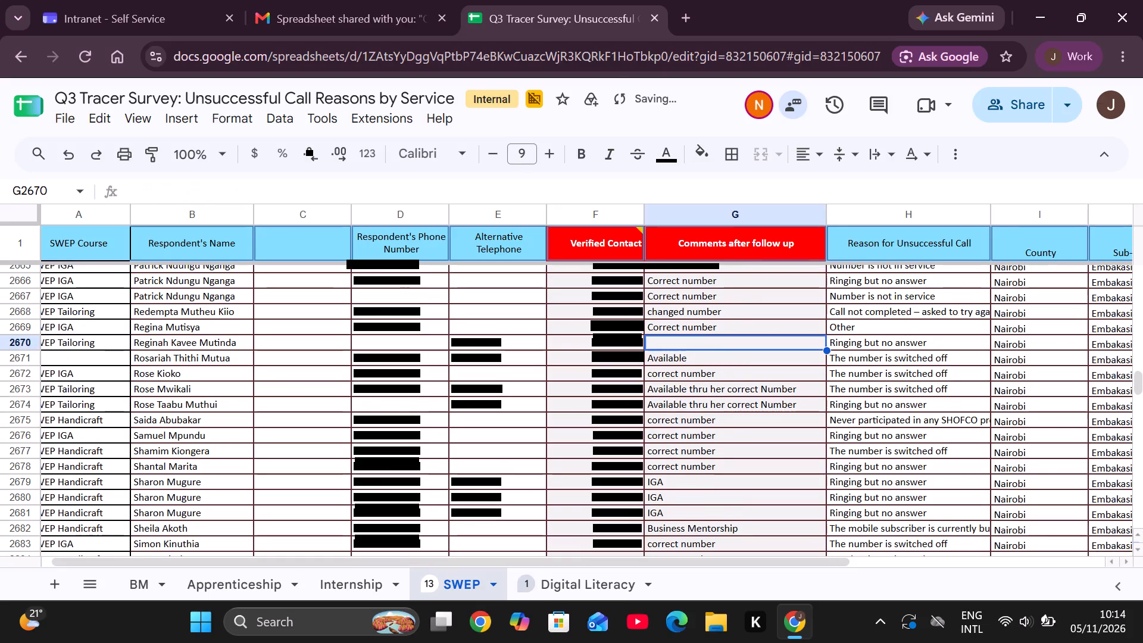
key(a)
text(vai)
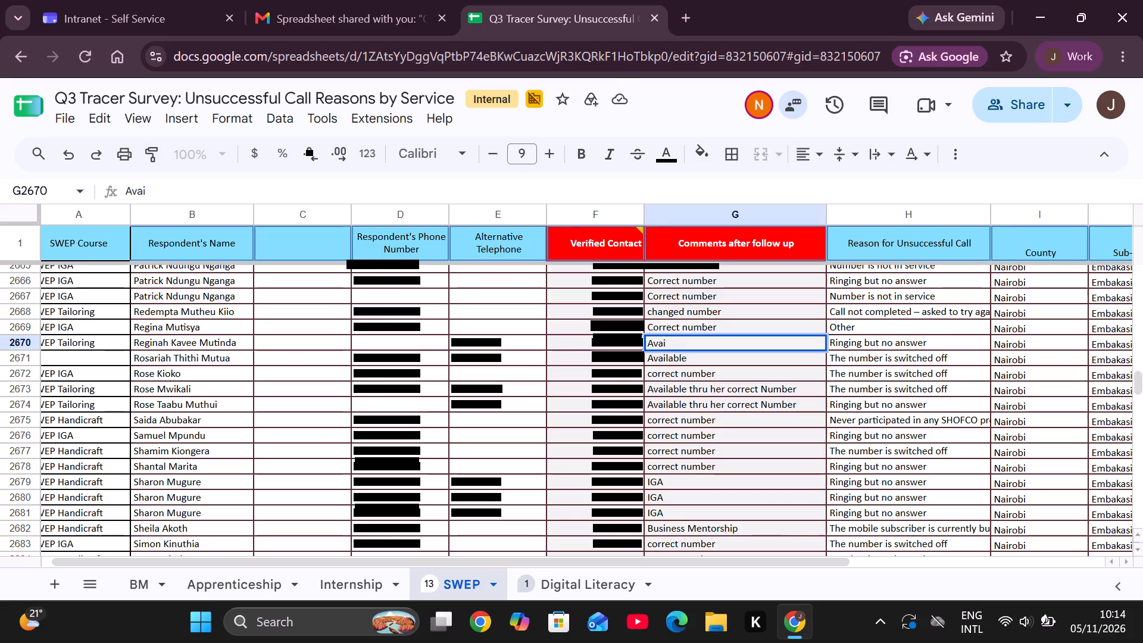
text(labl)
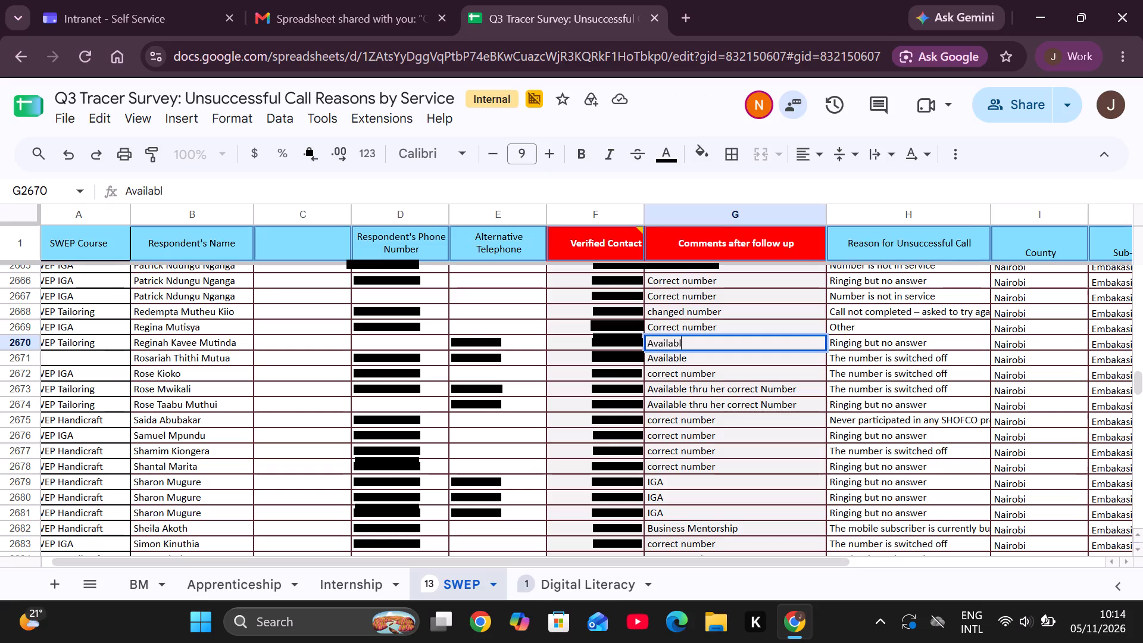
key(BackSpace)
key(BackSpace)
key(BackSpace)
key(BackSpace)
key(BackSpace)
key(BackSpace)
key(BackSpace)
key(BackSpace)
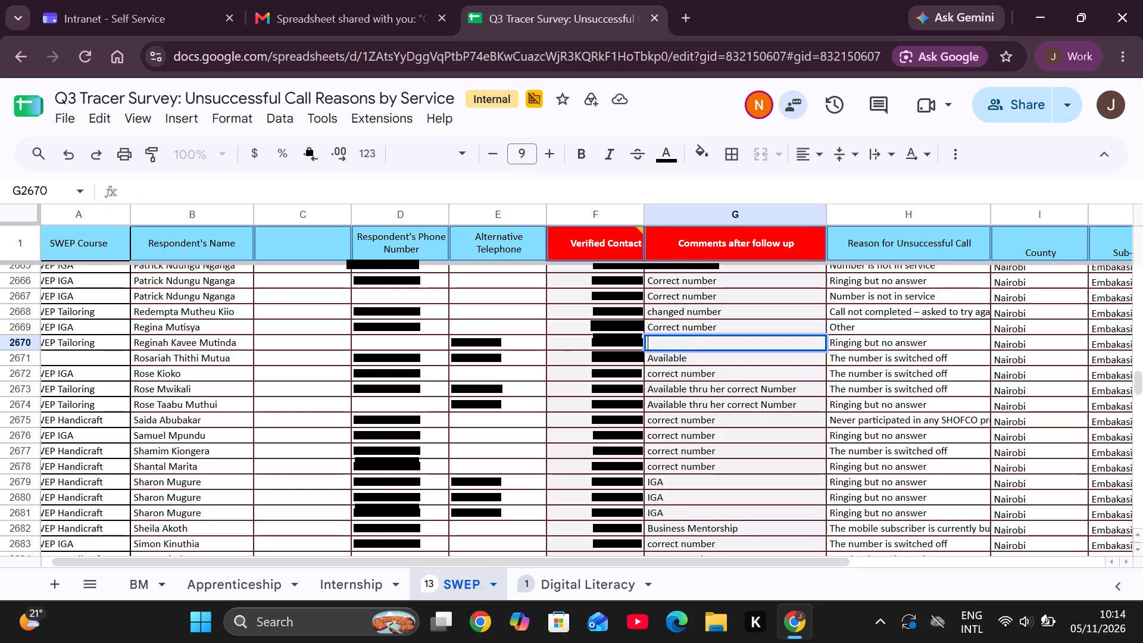
Enter "Reachable thru her correct number" as the follow-up comment in row 2670.
key(r)
key(e)
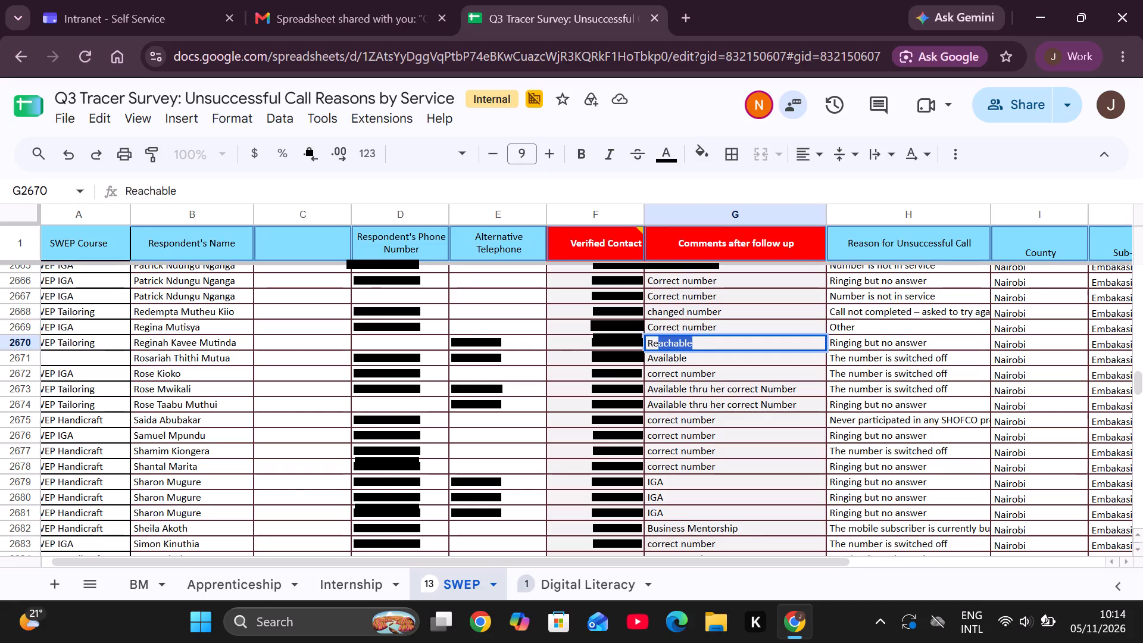
key(a)
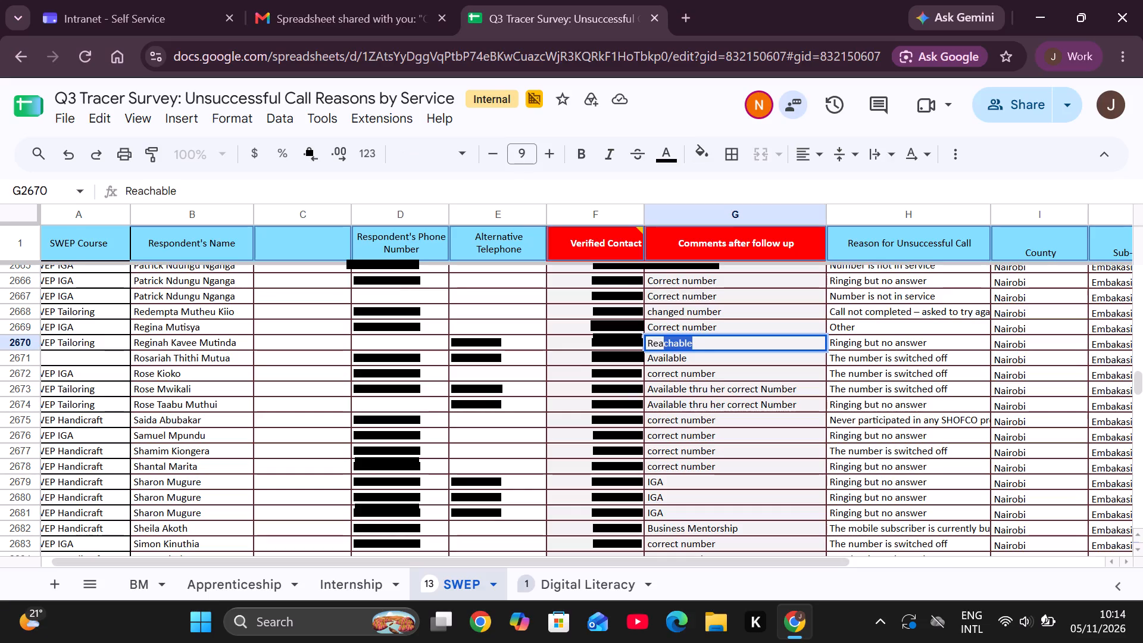
text(cha)
text(ble)
key(space)
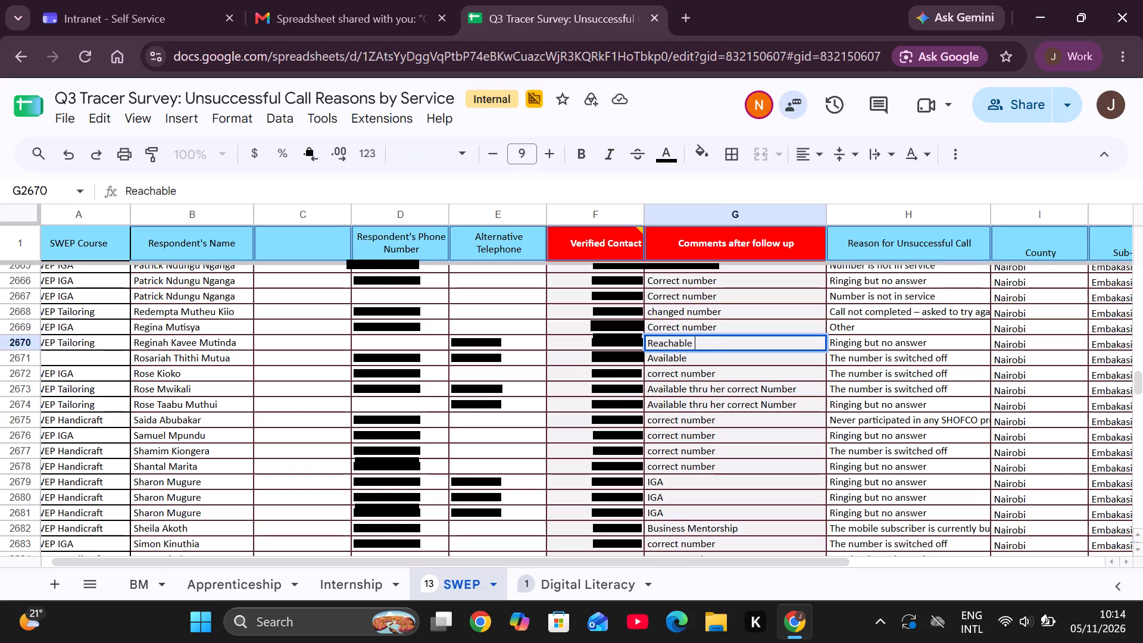
text(thr)
text(u)
key(space)
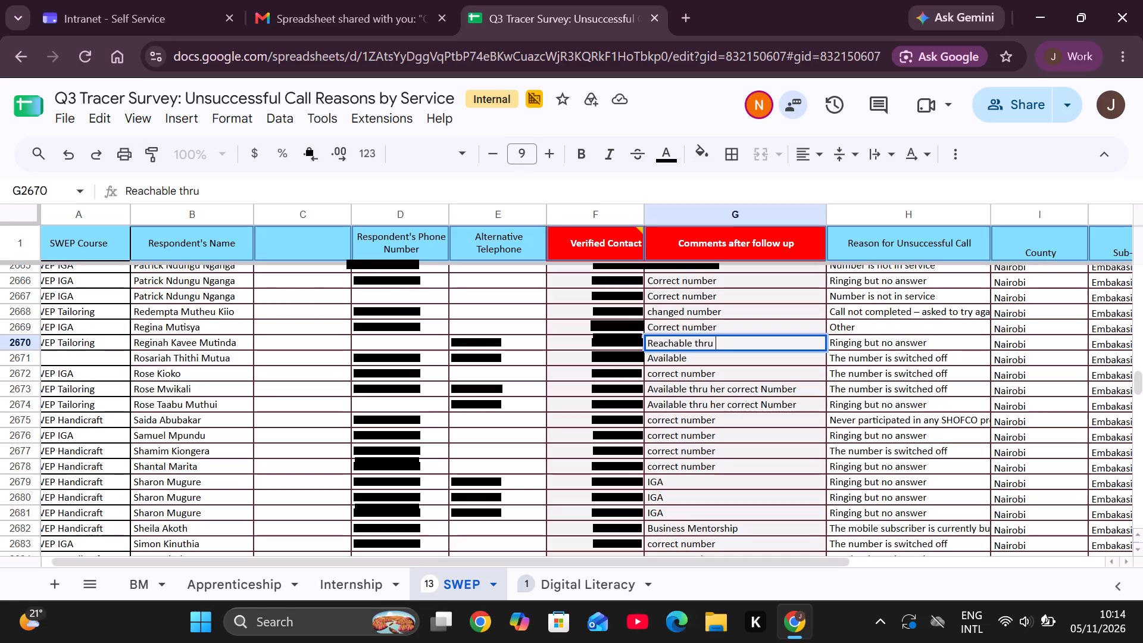
key(h)
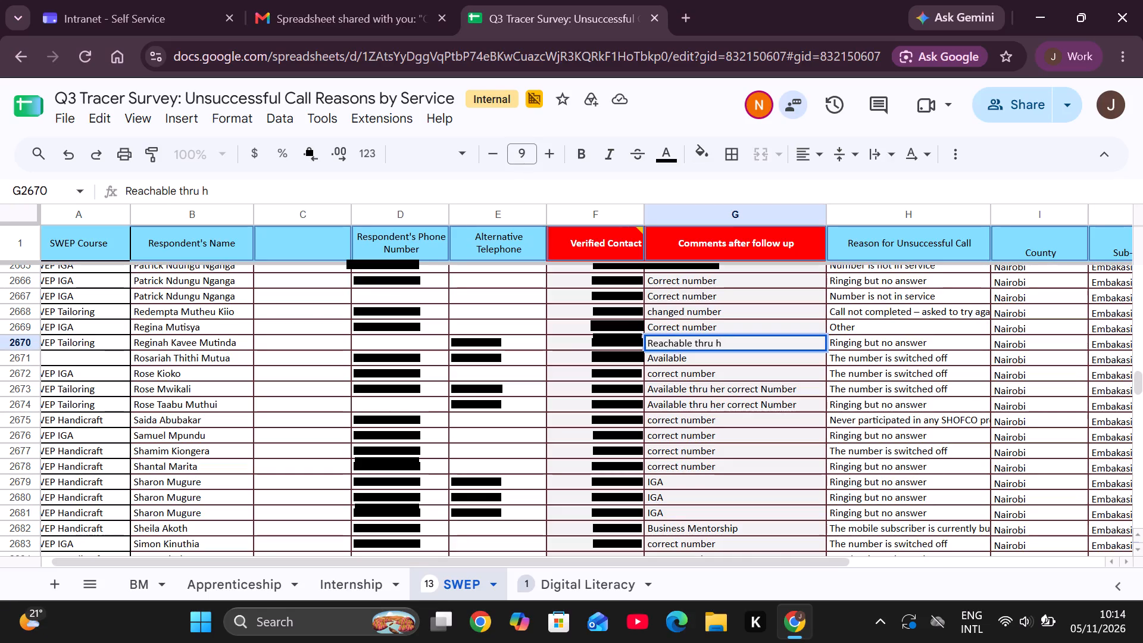
text(er)
key(space)
text(correct number)
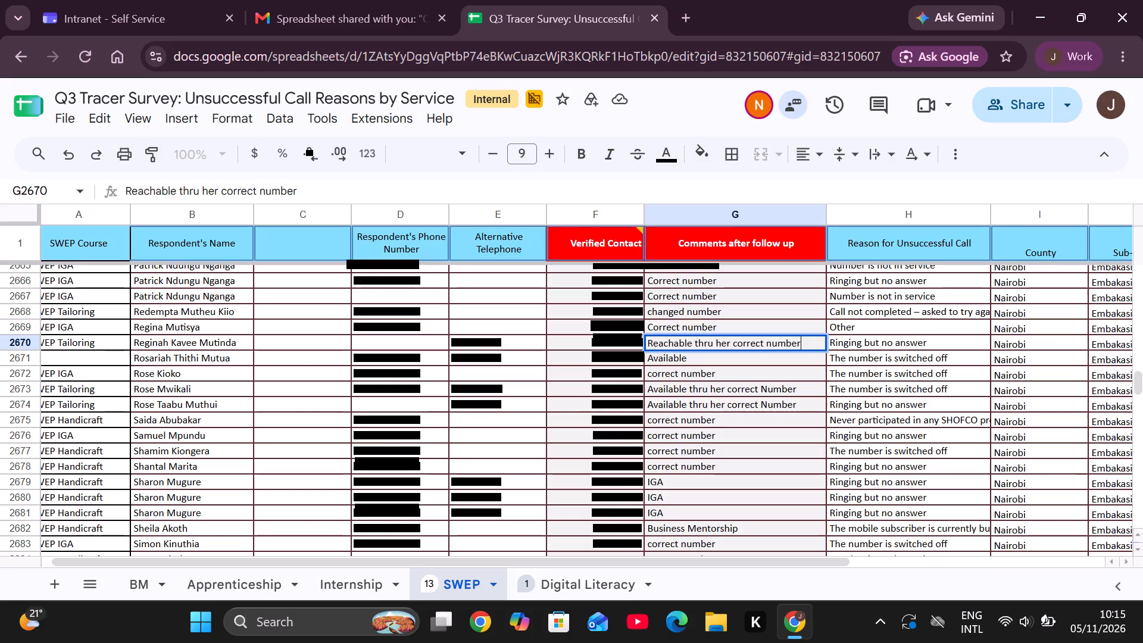
key(Return)
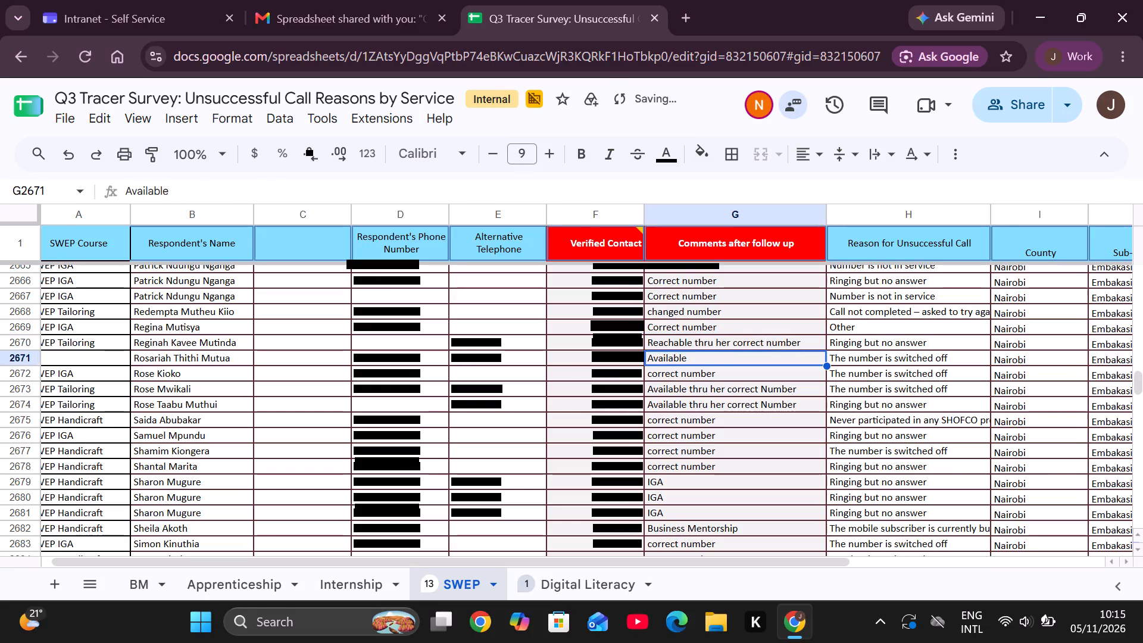
Replace the follow-up comment in row 2673, a SWEP Tailoring respondent, with "Reachable thru her correct number".
click(717, 389)
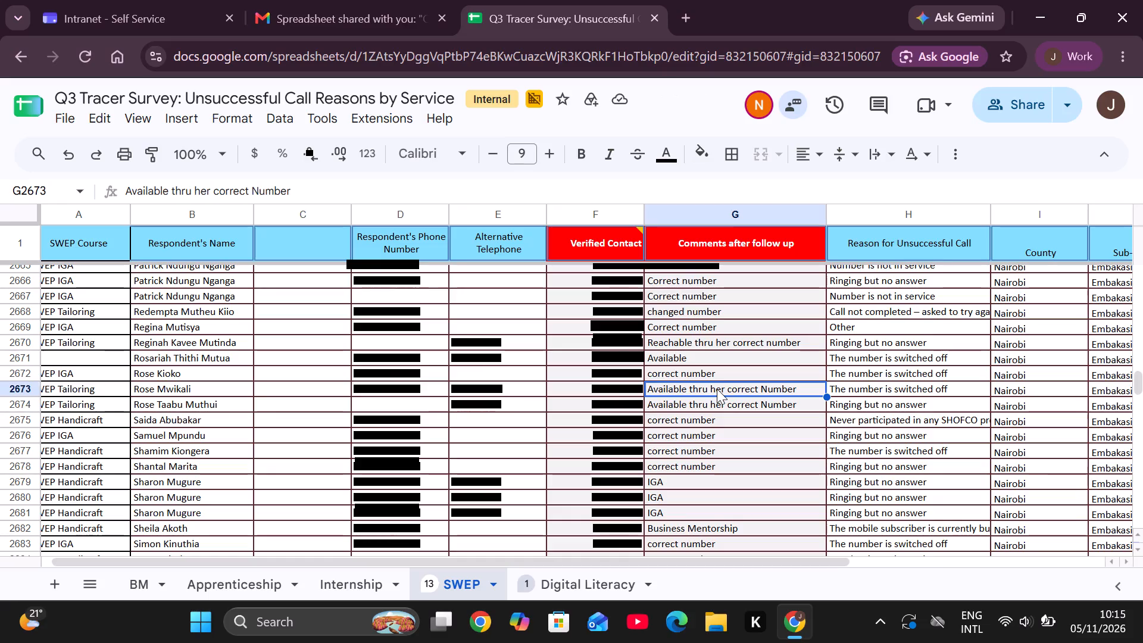
key(r)
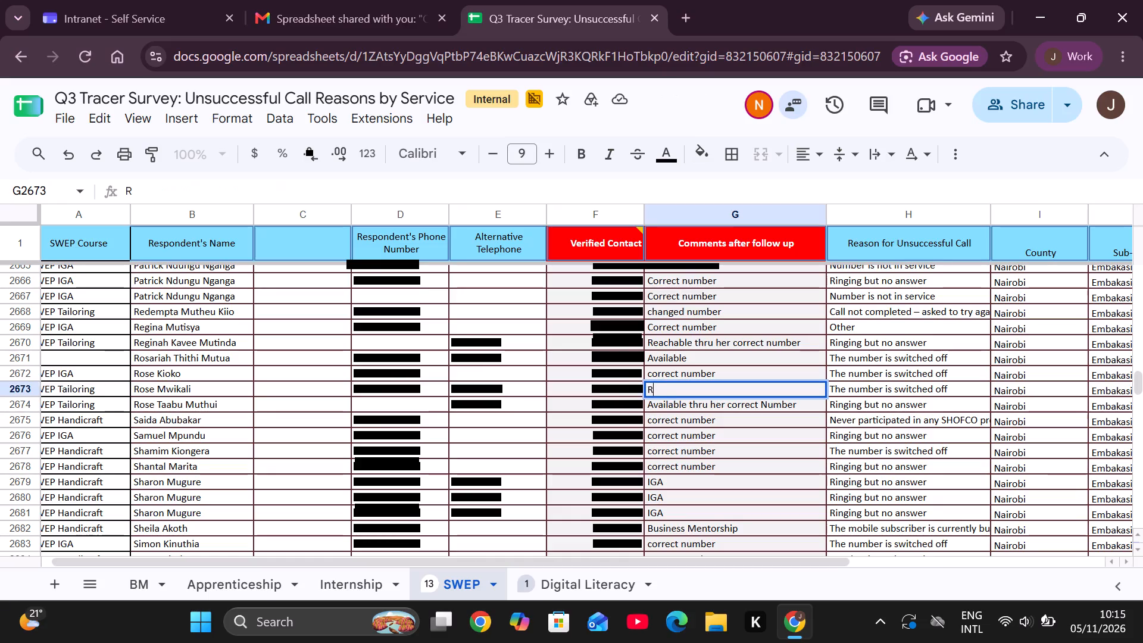
key(e)
text(achable)
key(space)
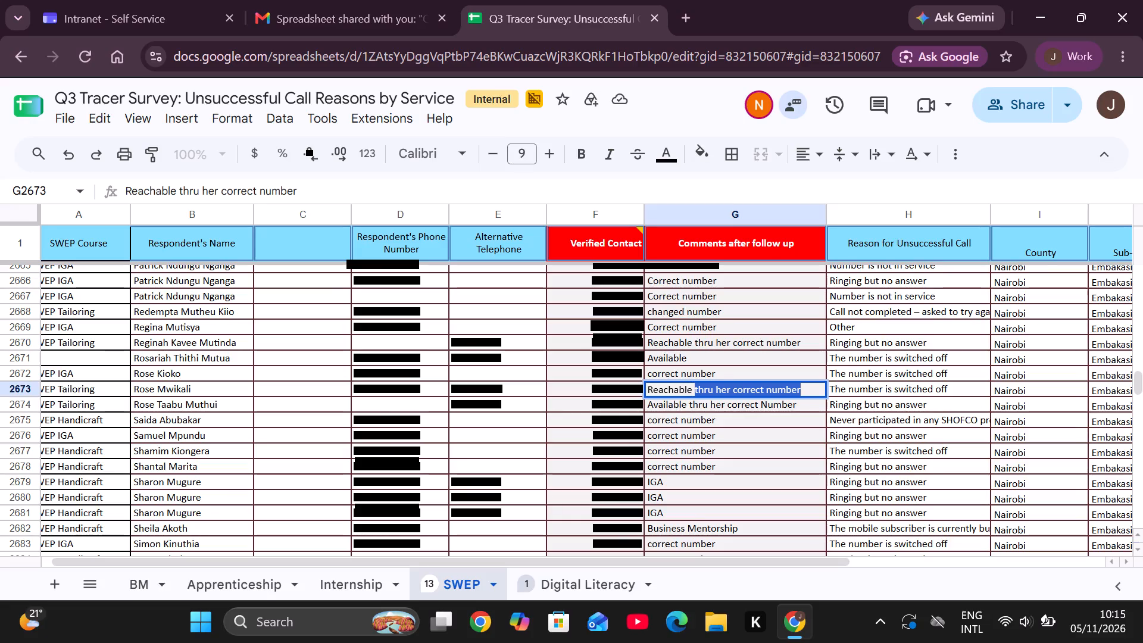
key(Return)
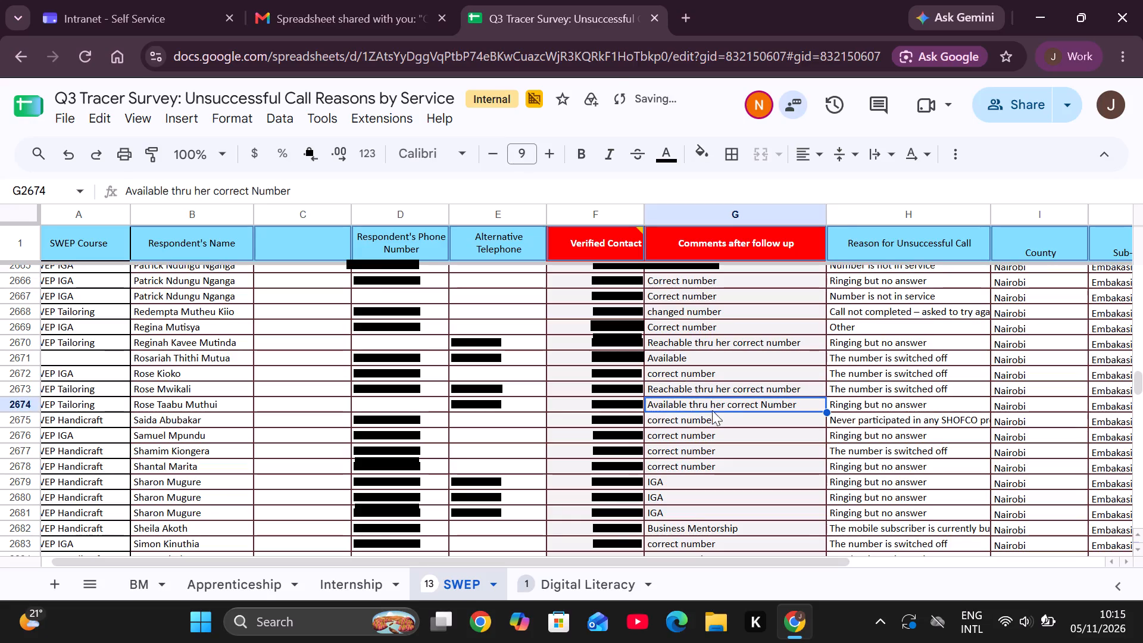
Replace the follow-up comment in row 2674, a SWEP Tailoring respondent, with "Reachable thru her correct number".
click(717, 403)
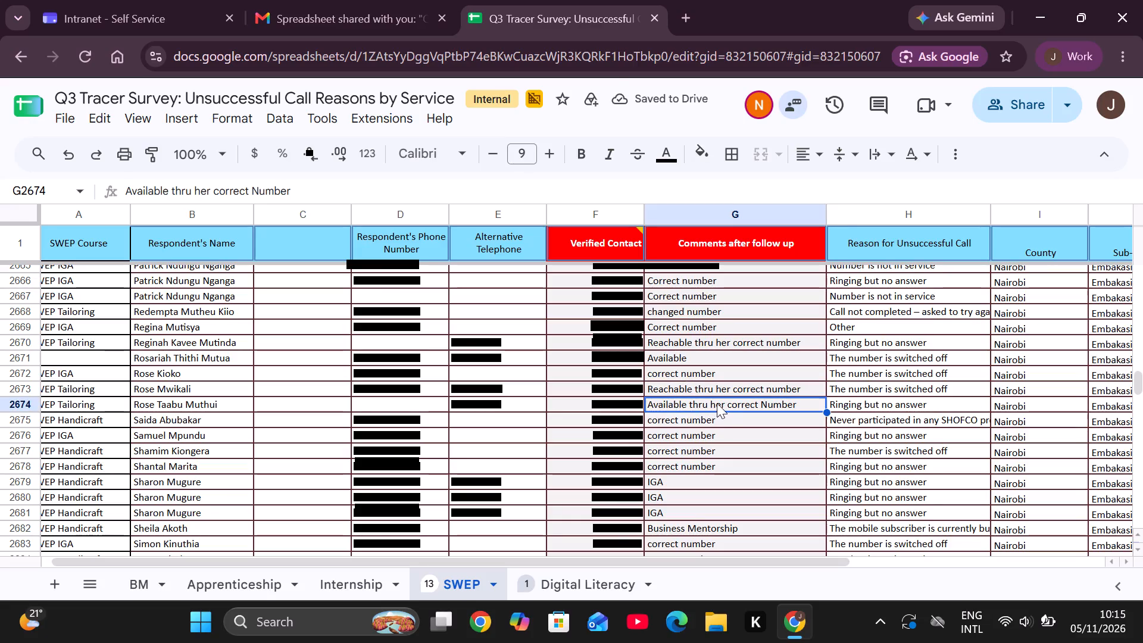
click(727, 399)
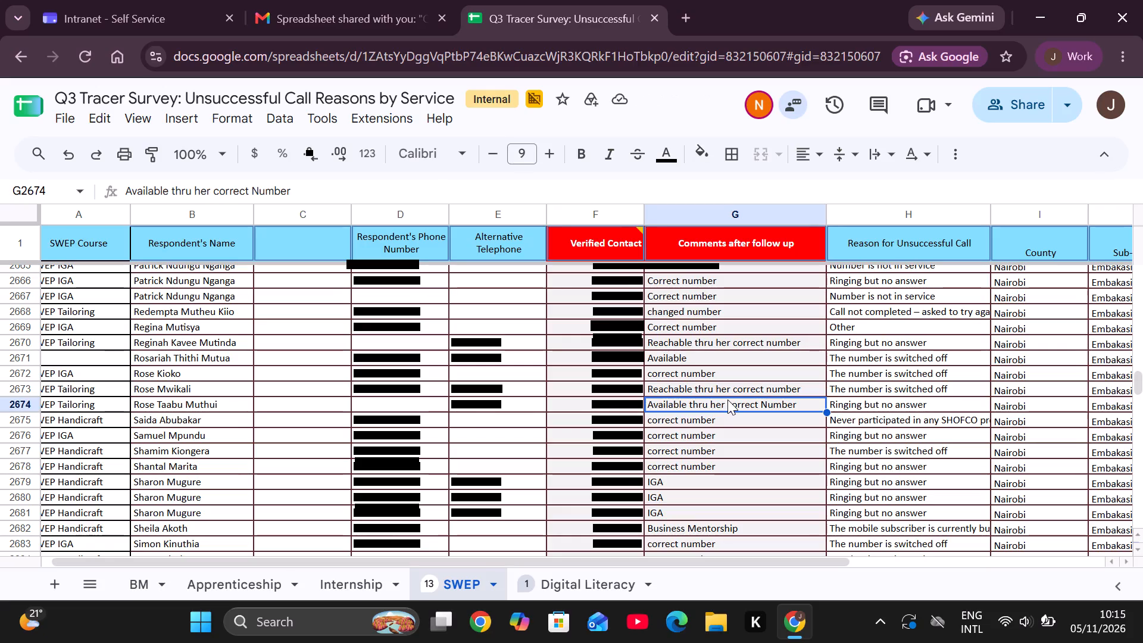
key(r)
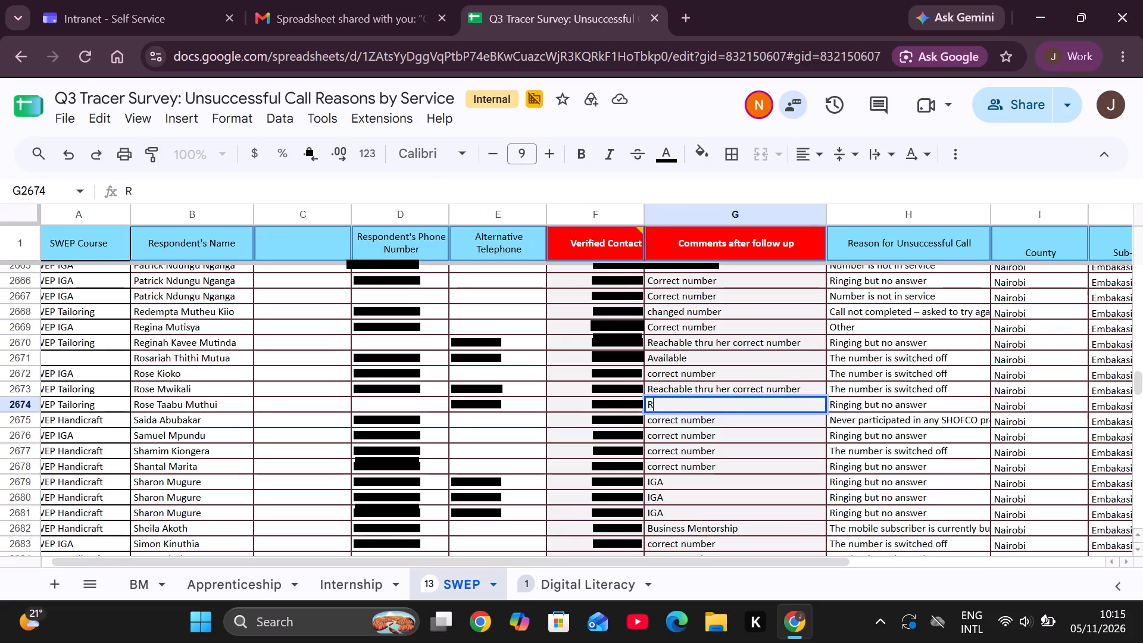
text(eachable)
key(space)
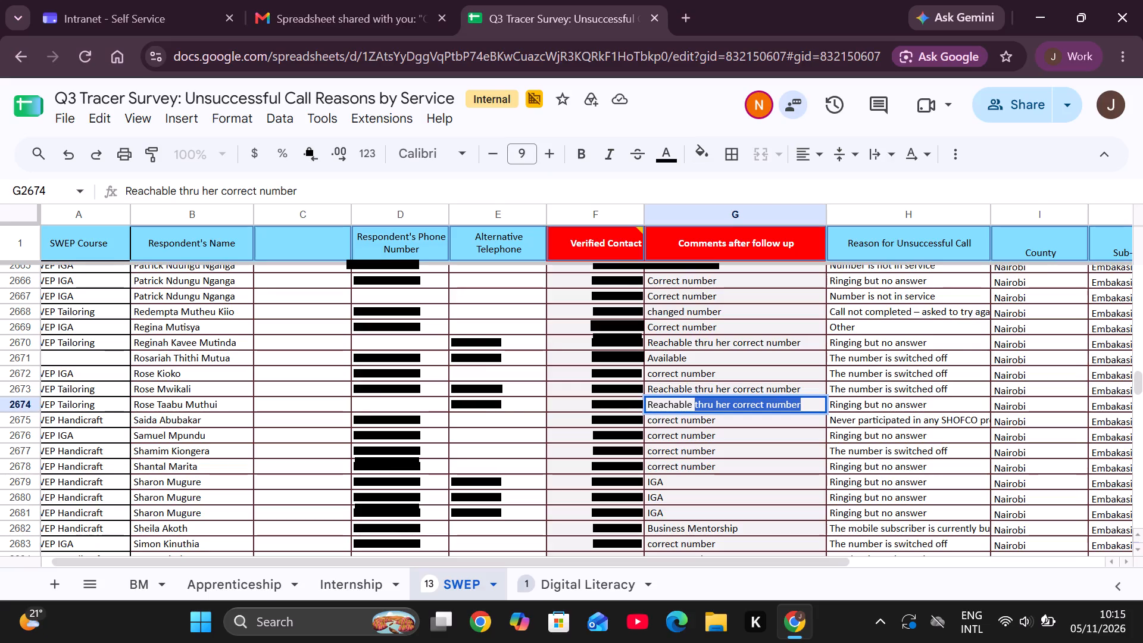
key(Return)
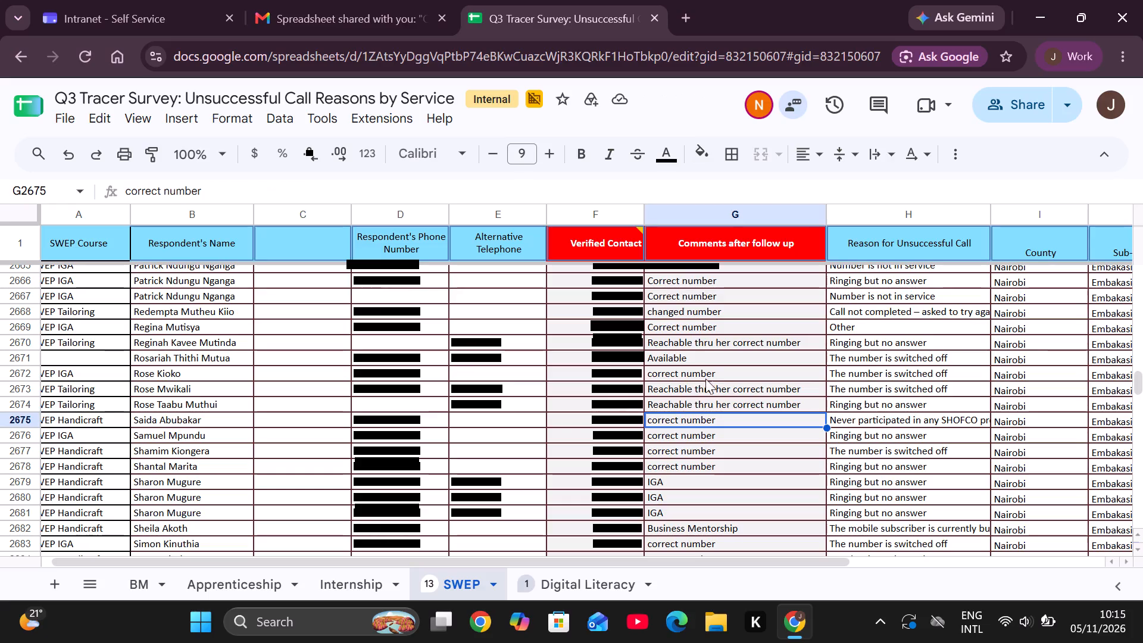
Replace the follow-up comment in row 2671, which has no SWEP course listed, with "Reachable thru her correct number".
click(711, 360)
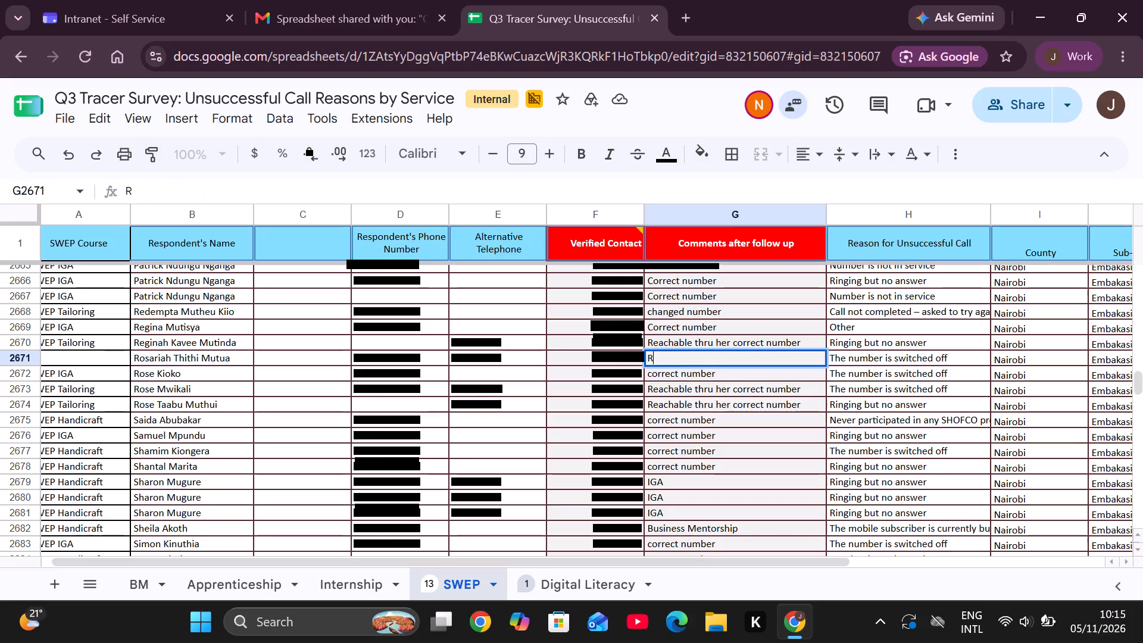
text(eacha)
text(ble)
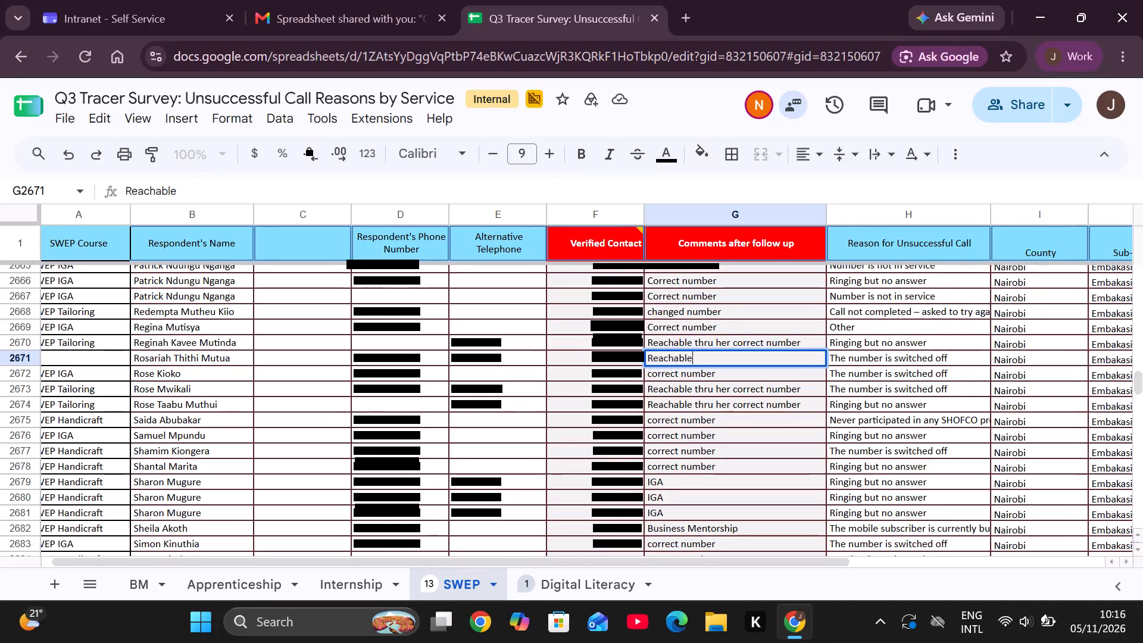
key(space)
text(th)
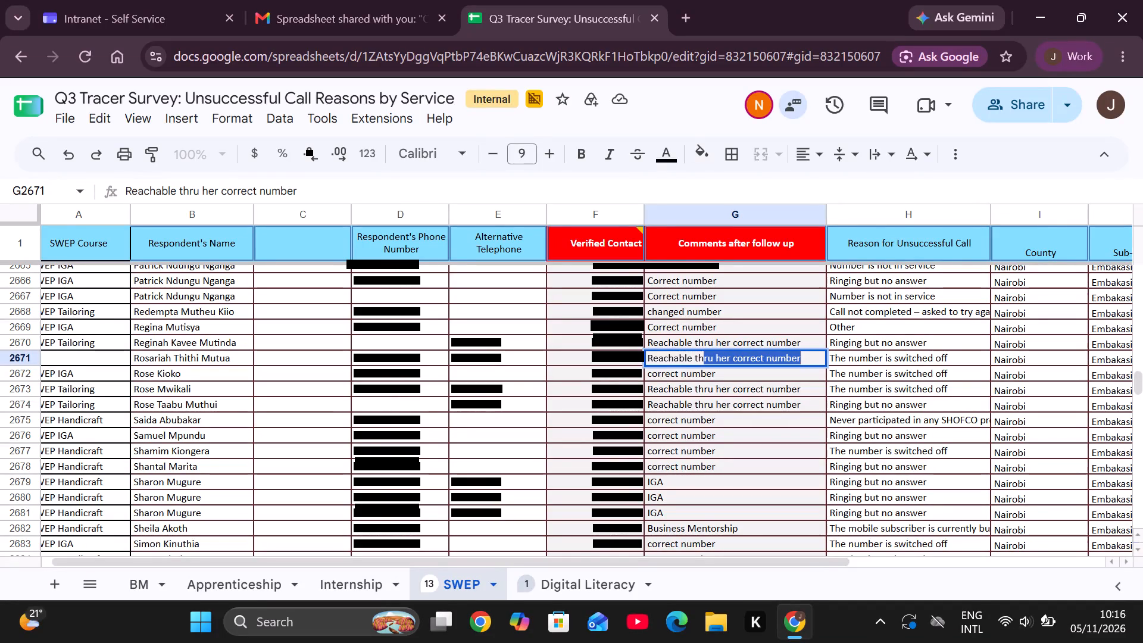
key(r)
key(Return)
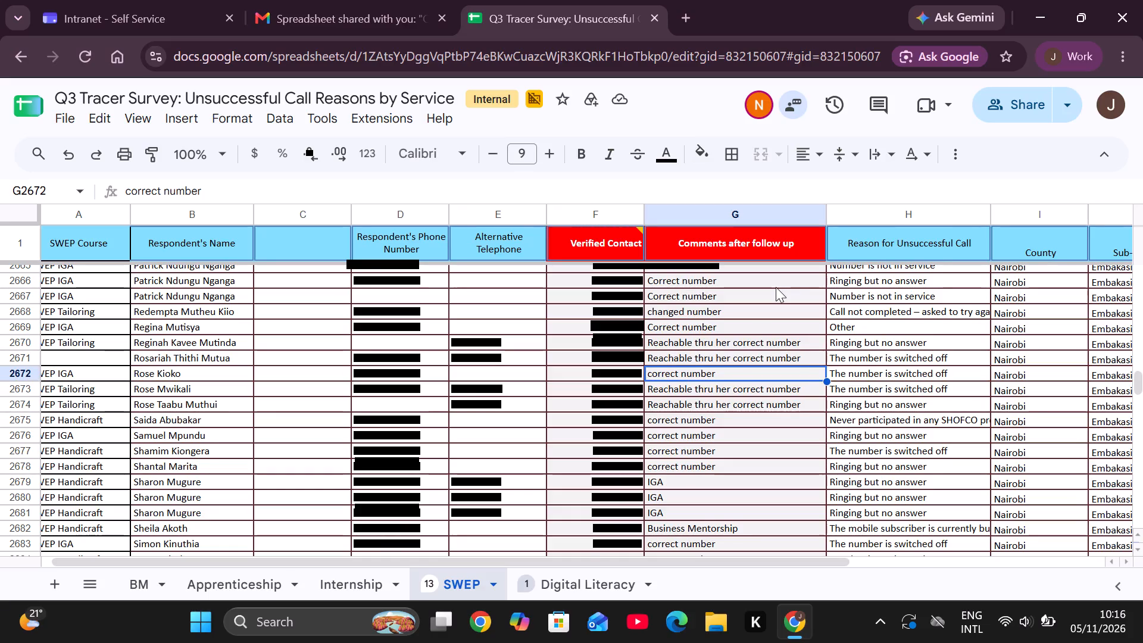
Replace the vague follow-up comment in row 2659 with "Reachable thru her correct number".
scroll(776, 287, up, 1)
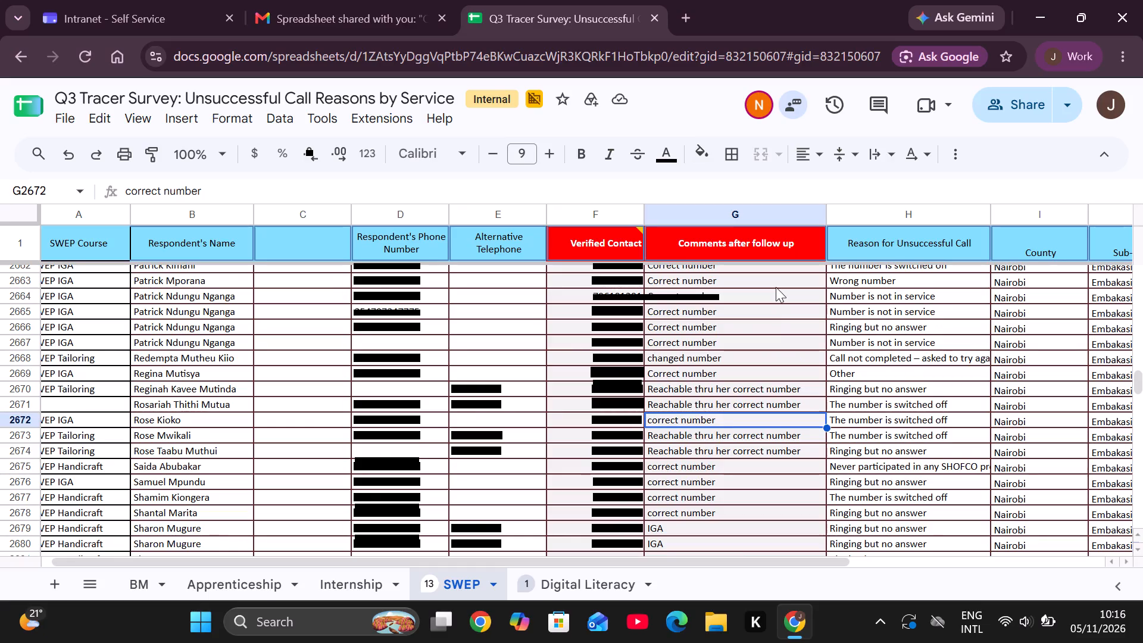
scroll(776, 287, up, 2)
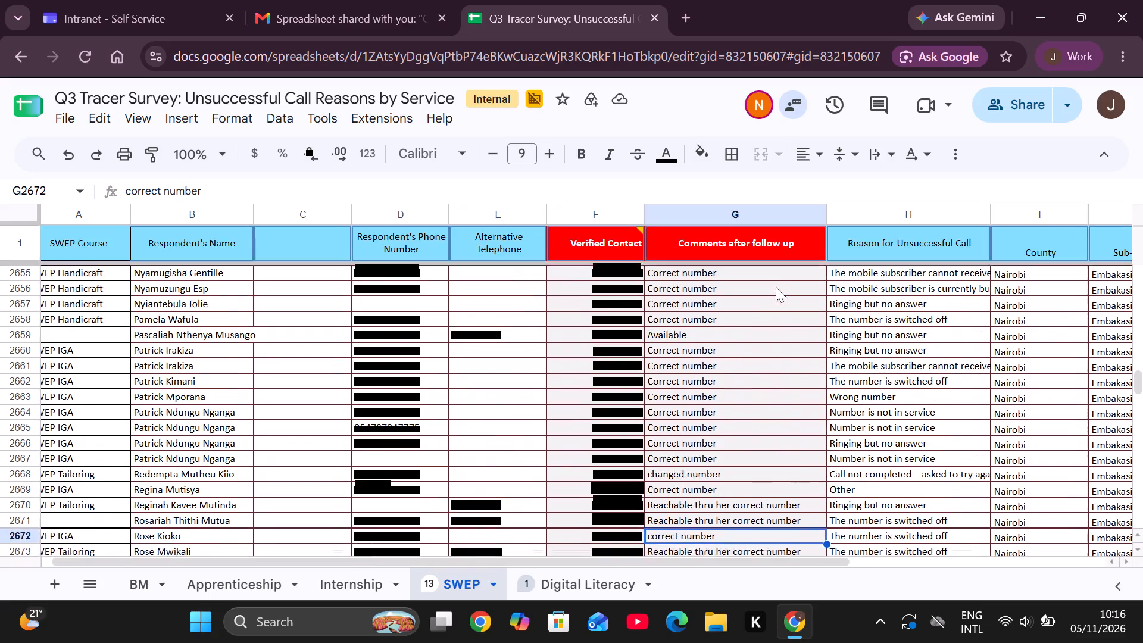
scroll(776, 287, up, 1)
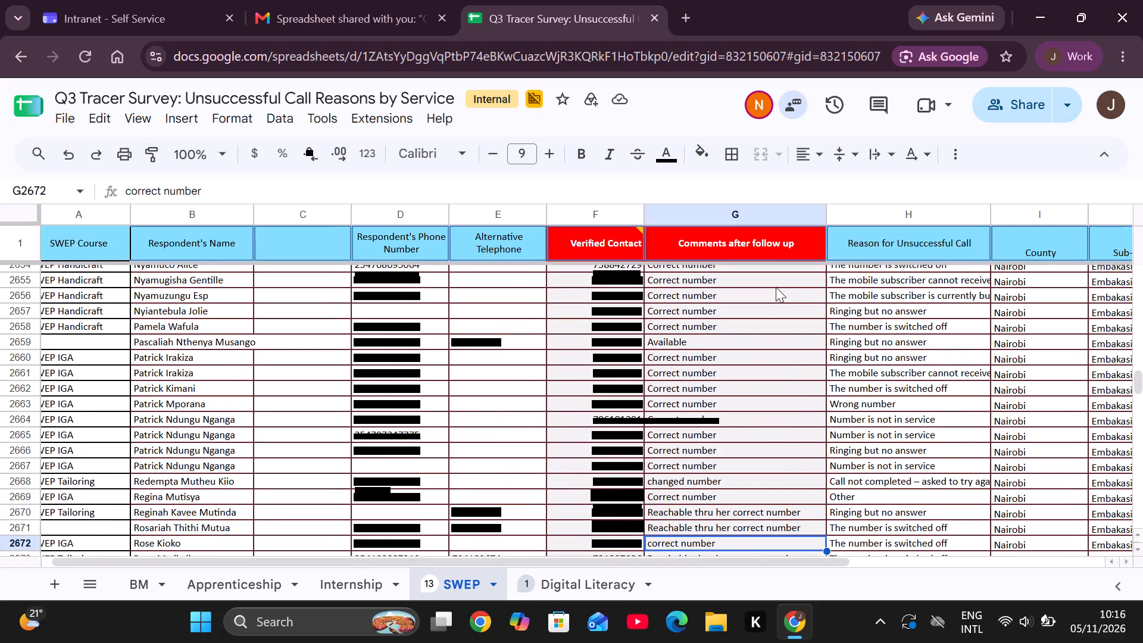
click(672, 338)
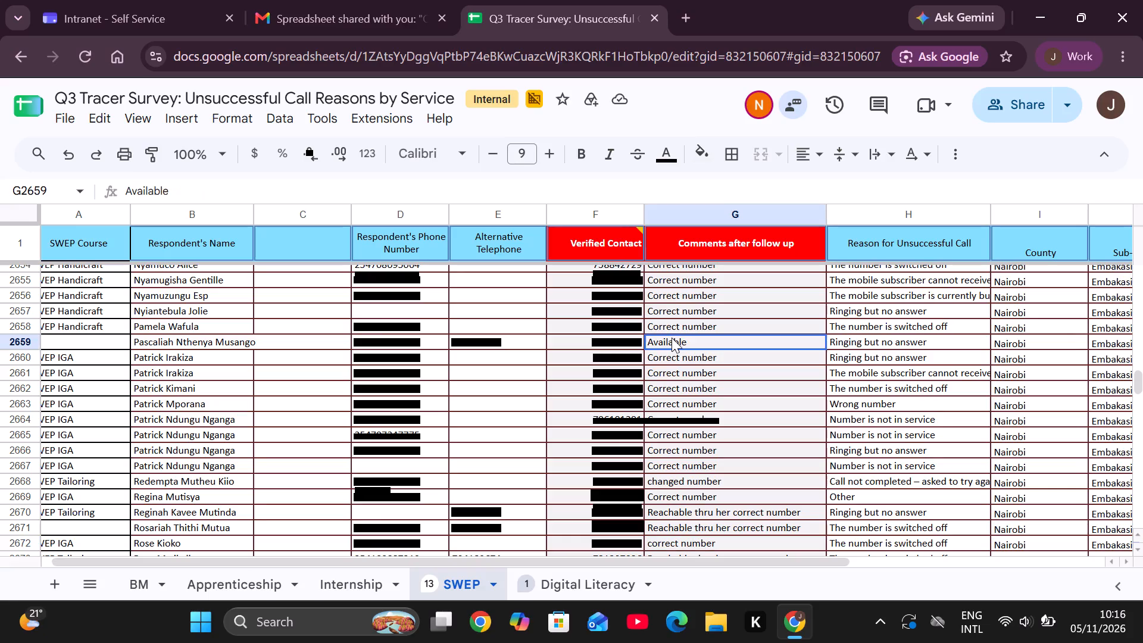
key(r)
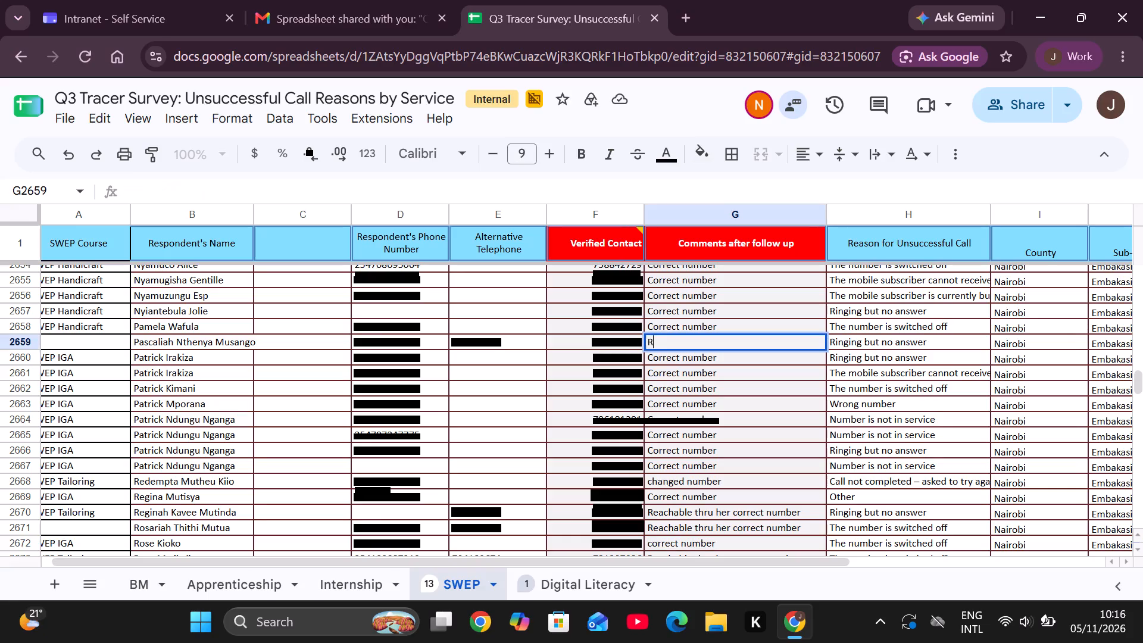
text(eacha)
text(ble)
key(space)
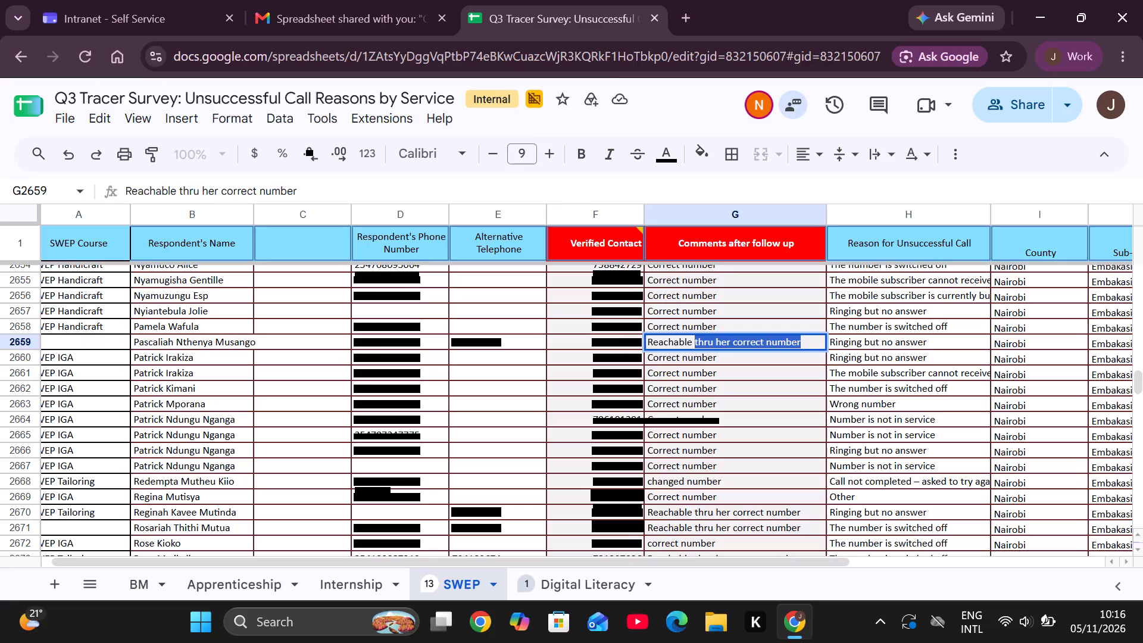
key(Return)
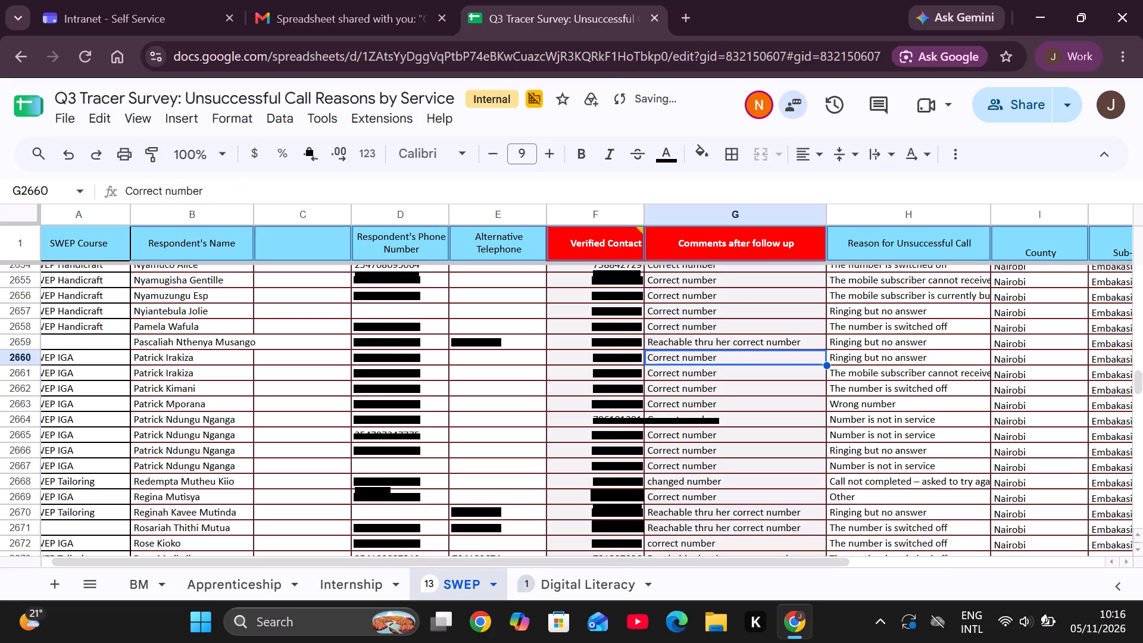
scroll(672, 338, up, 2)
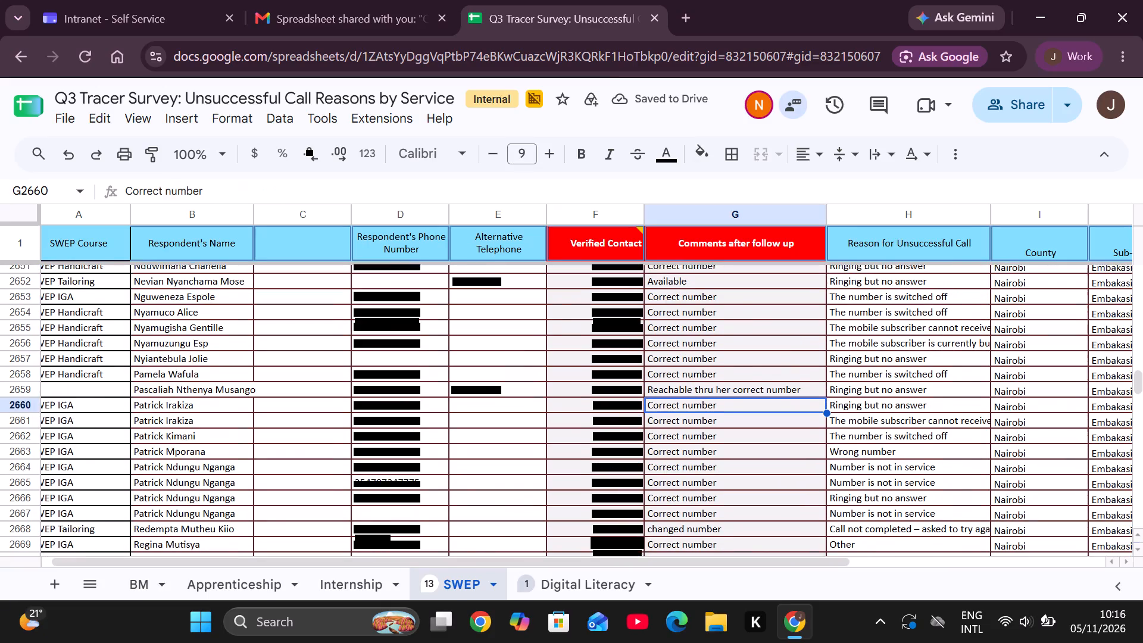
scroll(672, 338, up, 2)
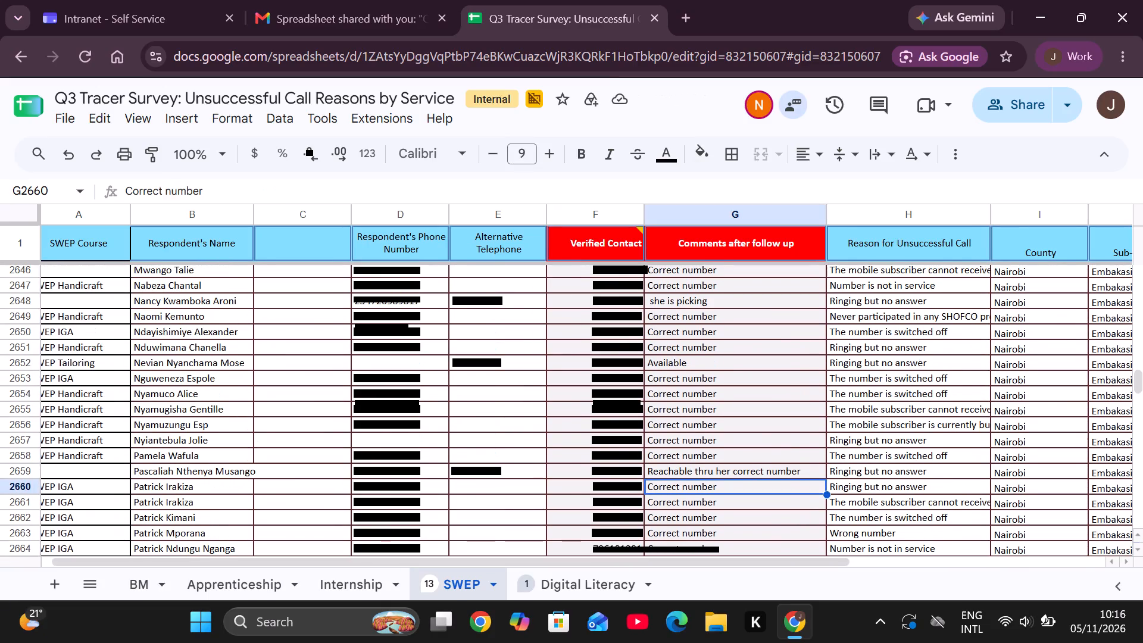
click(685, 298)
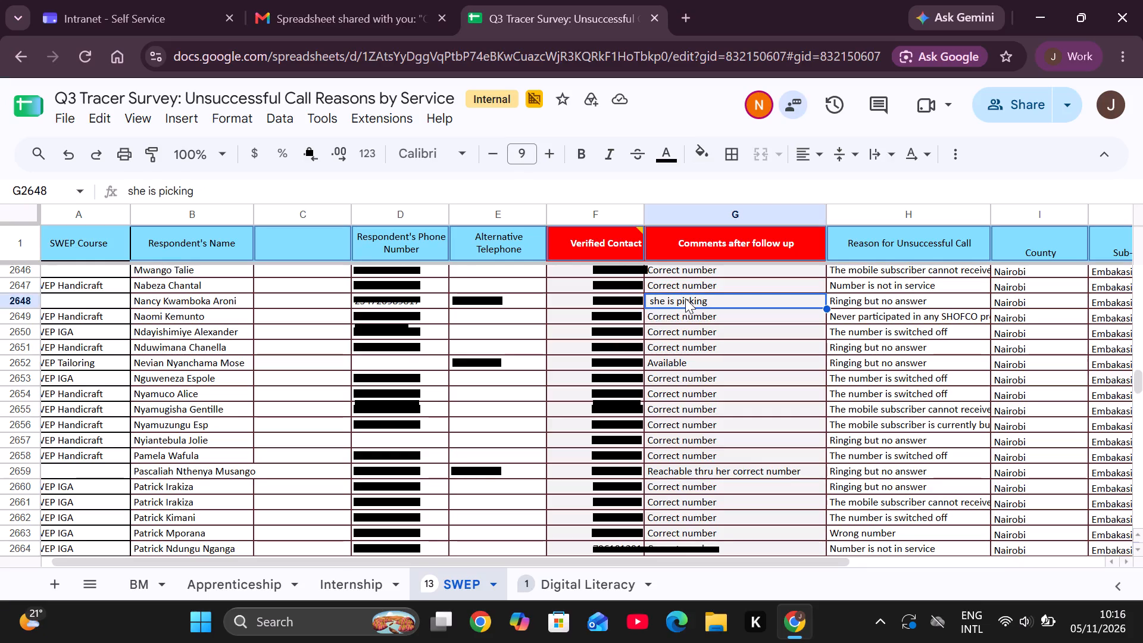
key(r)
text(eac)
text(hable t)
key(Return)
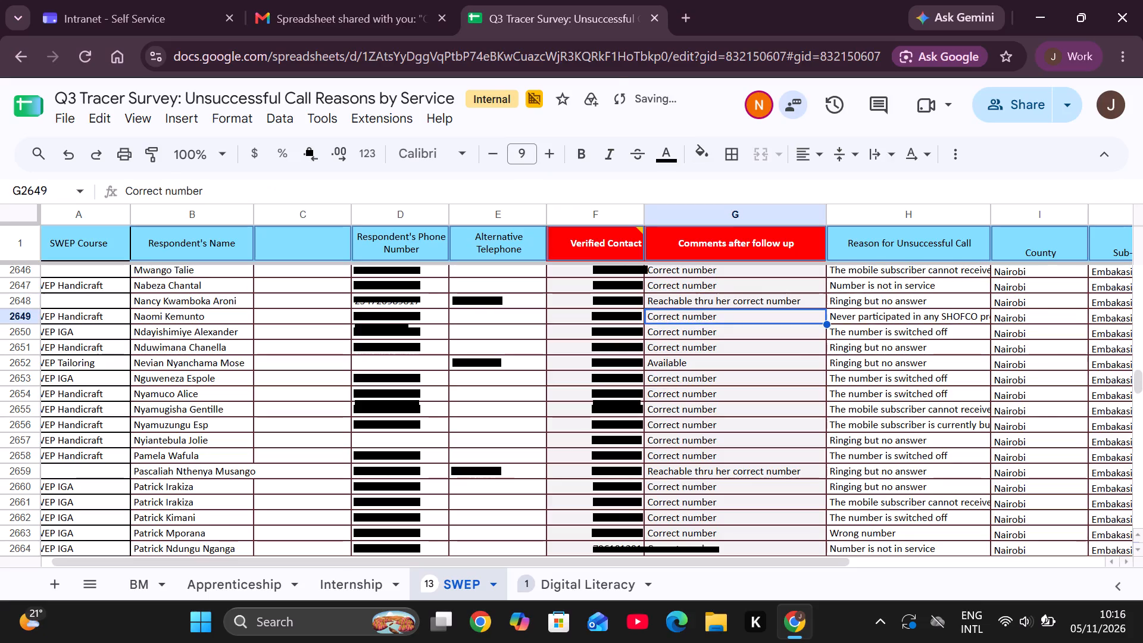
Replace the follow-up comment in row 2652, a SWEP Tailoring respondent, with "Reachable thru her correct number".
scroll(685, 298, up, 1)
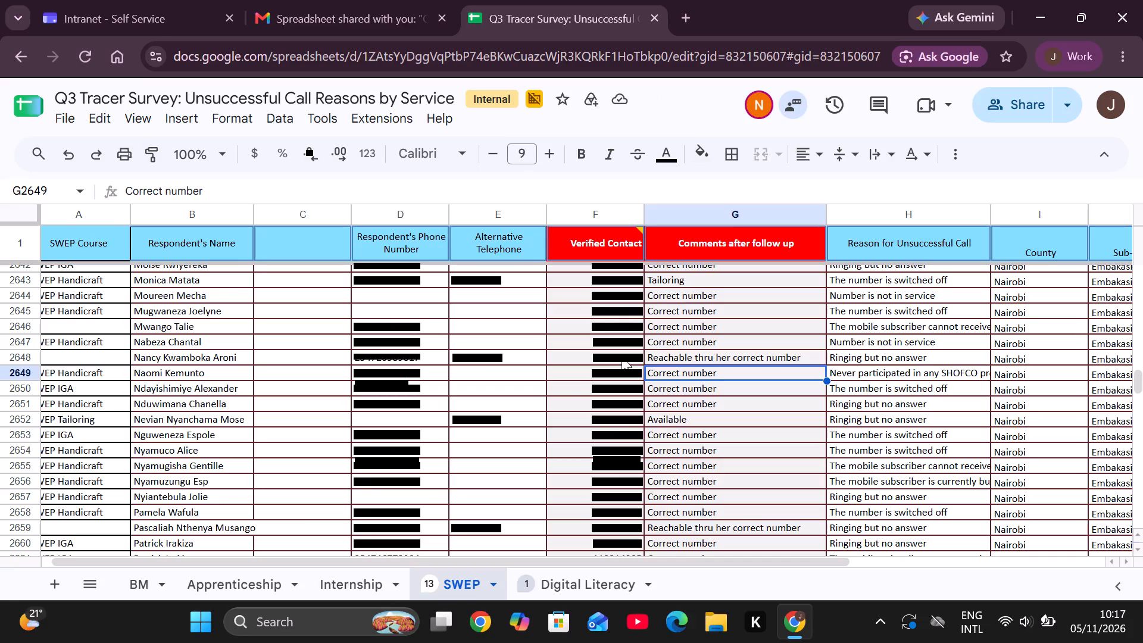
click(686, 414)
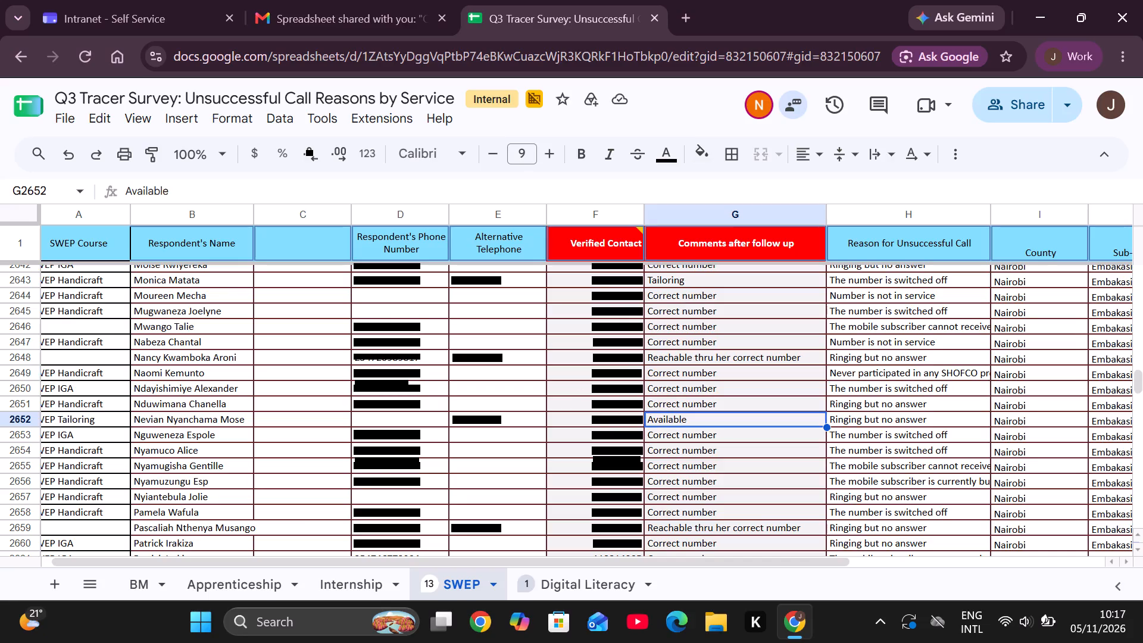
key(r)
text(eachable)
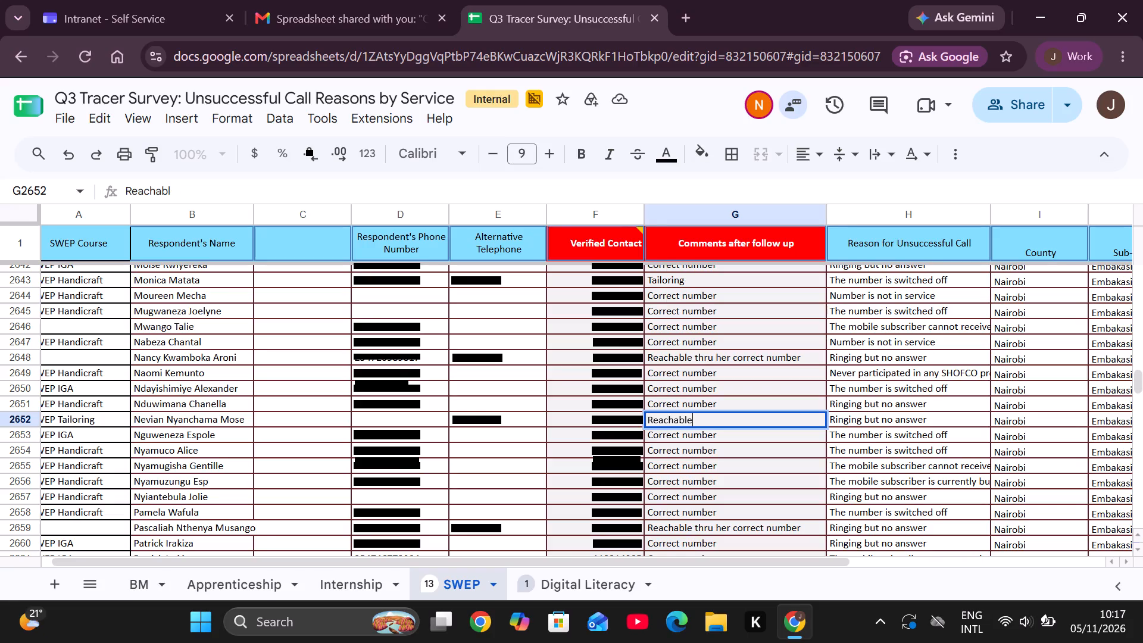
key(space)
key(Return)
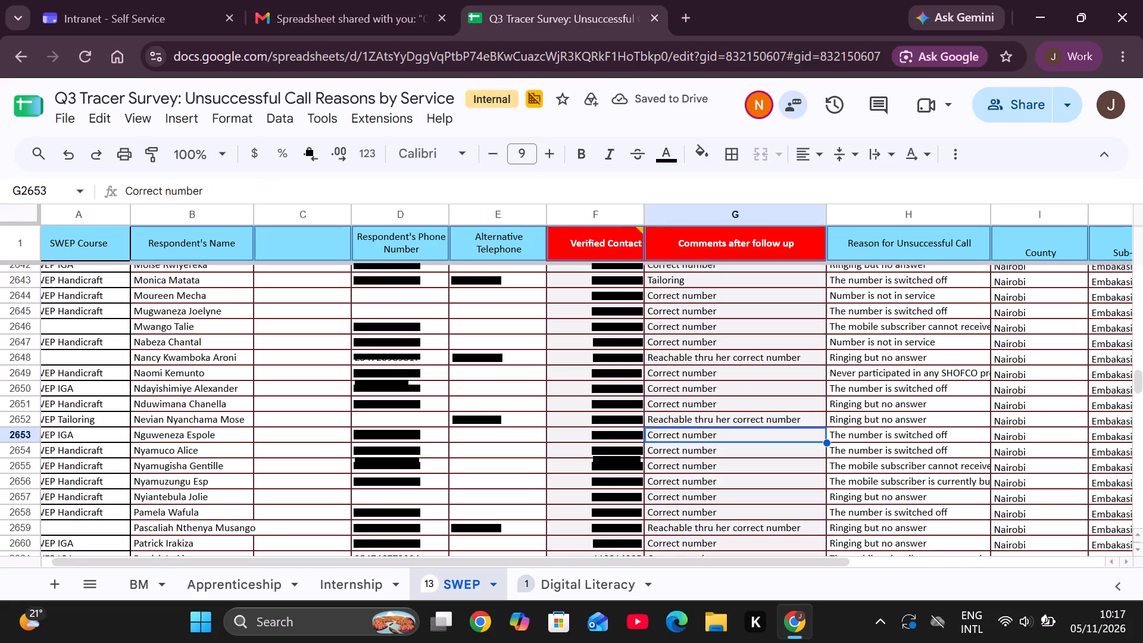
Examine the follow-up comments of the Embakasi South respondents from row 2652 up to row 2630, including row 2643, for vague wording.
scroll(686, 414, up, 2)
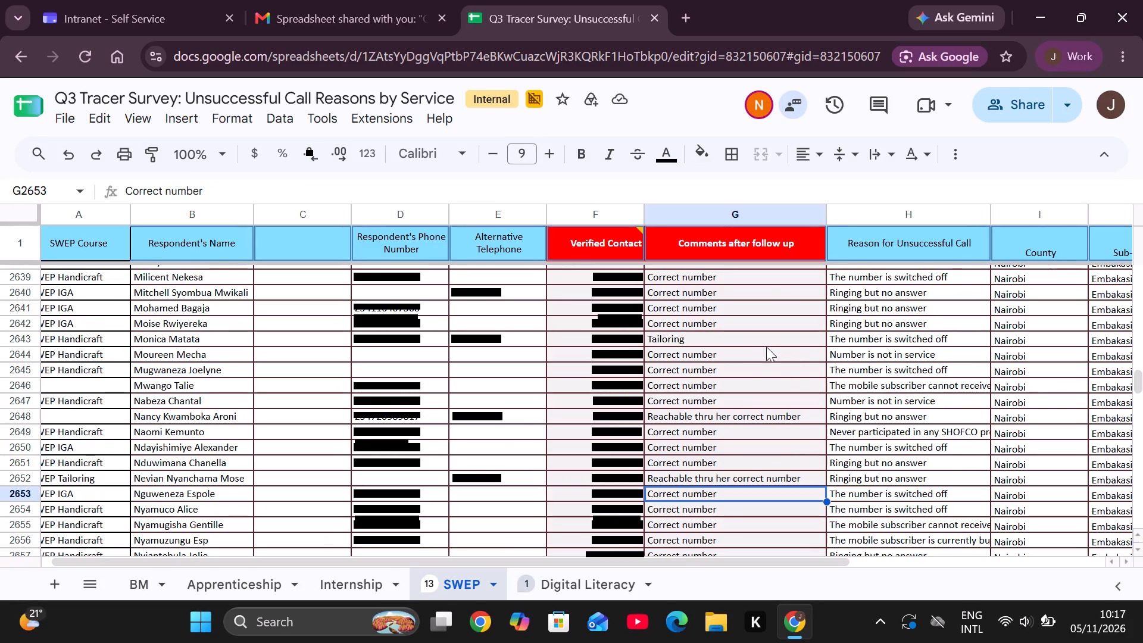
click(716, 332)
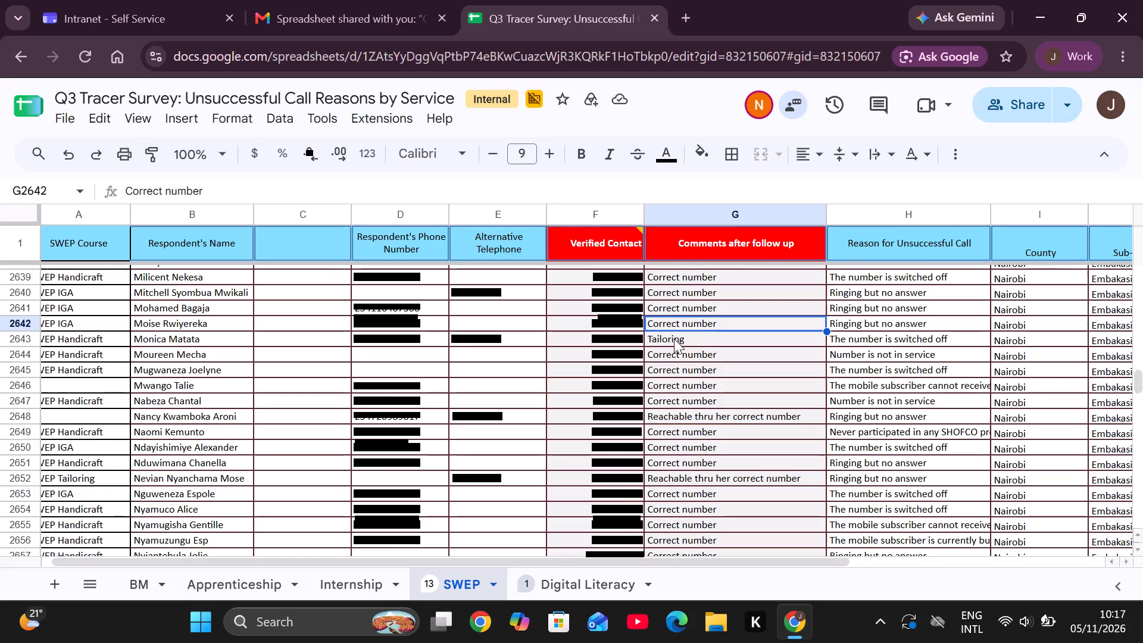
click(674, 339)
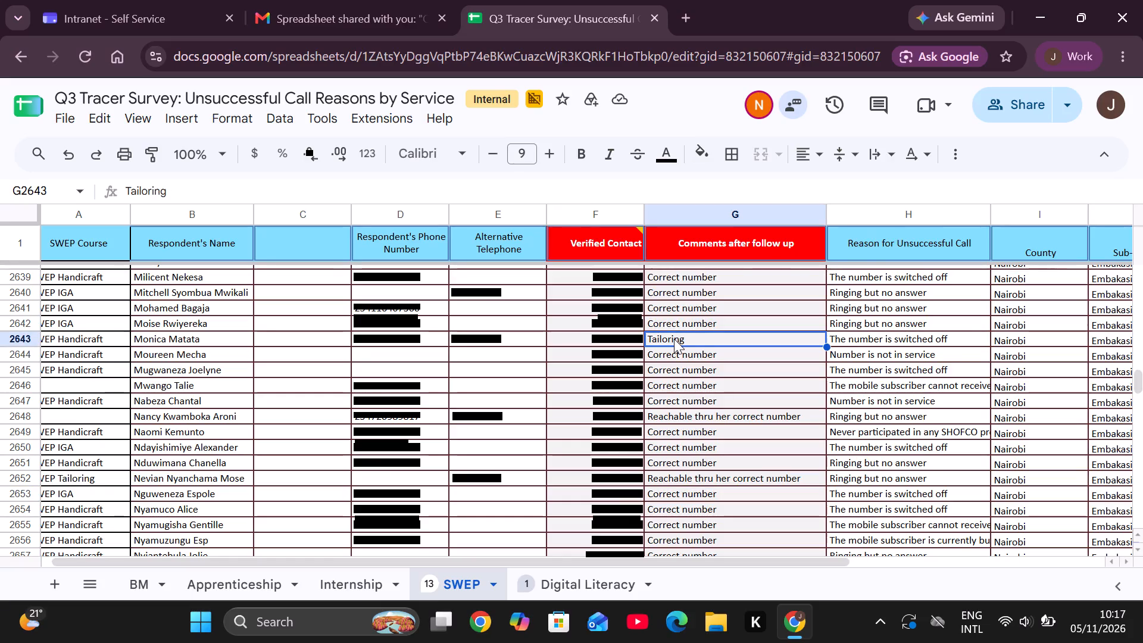
scroll(674, 339, up, 1)
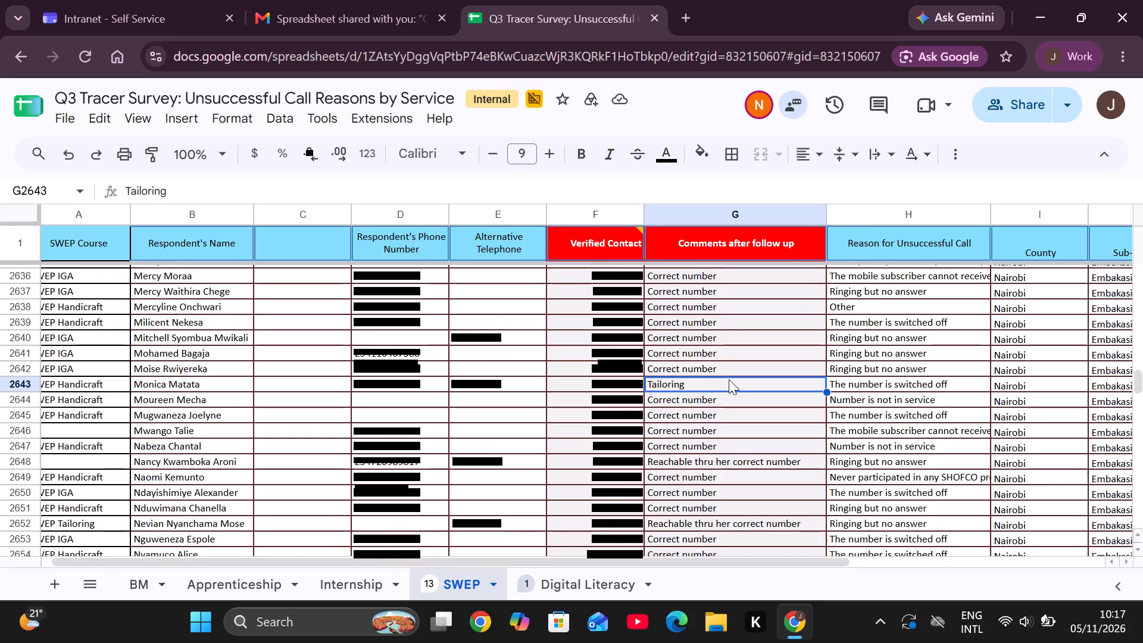
scroll(713, 308, up, 1)
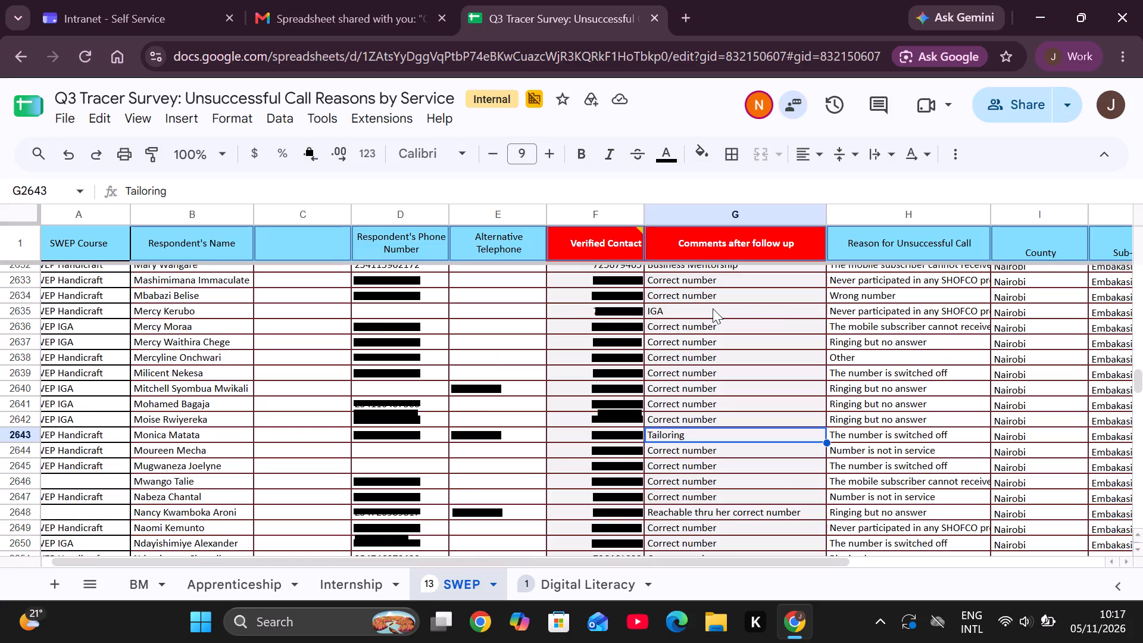
scroll(713, 308, left, 1)
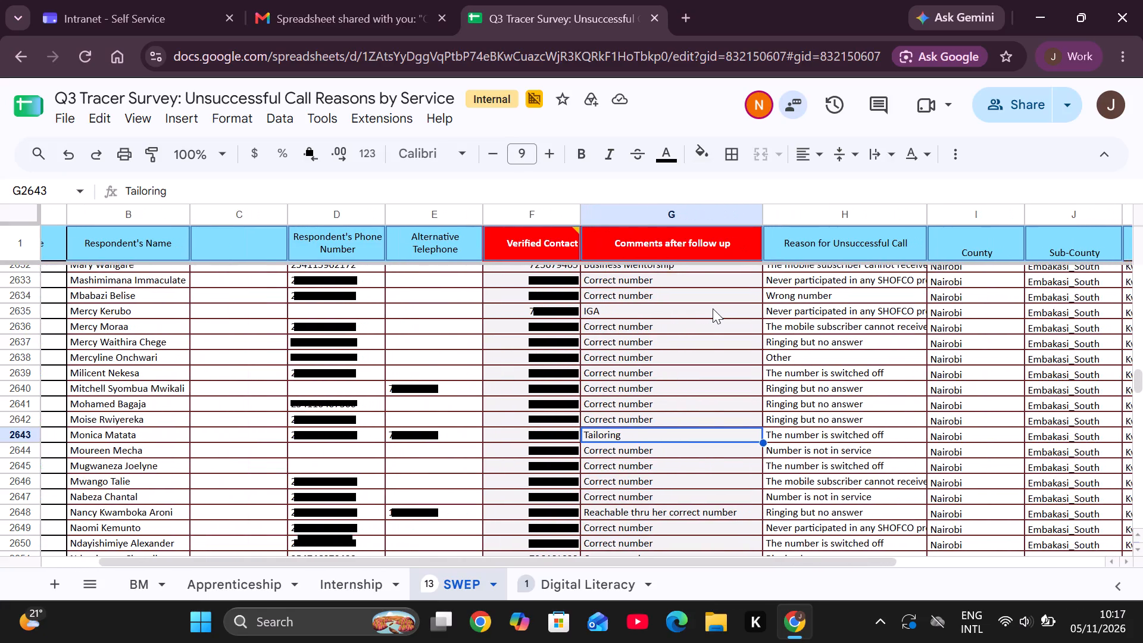
scroll(713, 308, right, 1)
scroll(713, 308, up, 1)
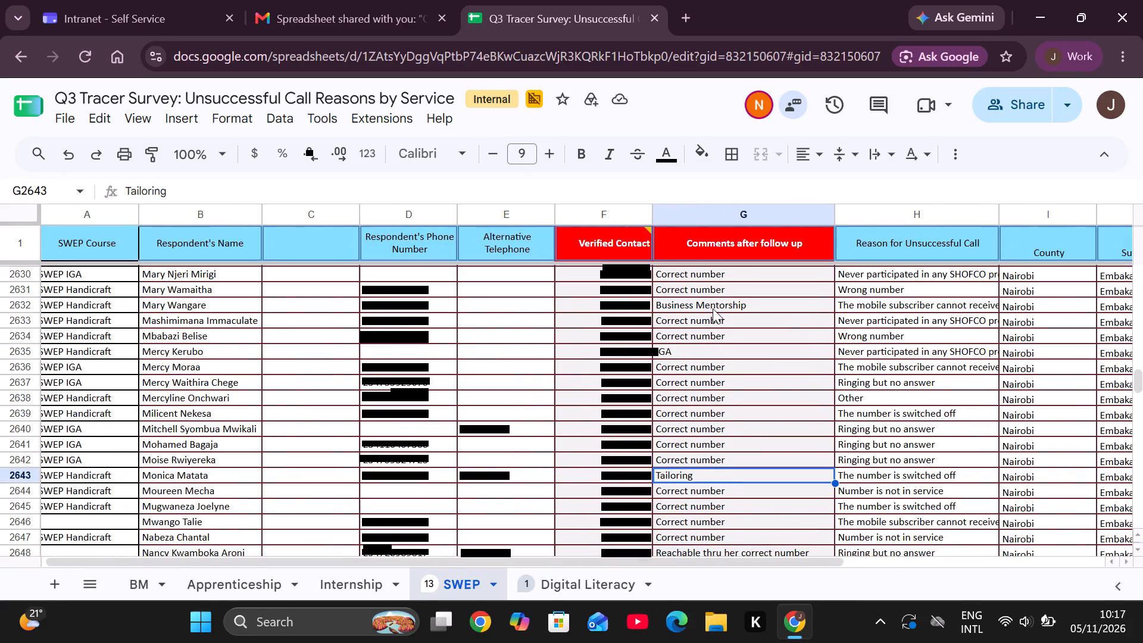
scroll(713, 308, up, 1)
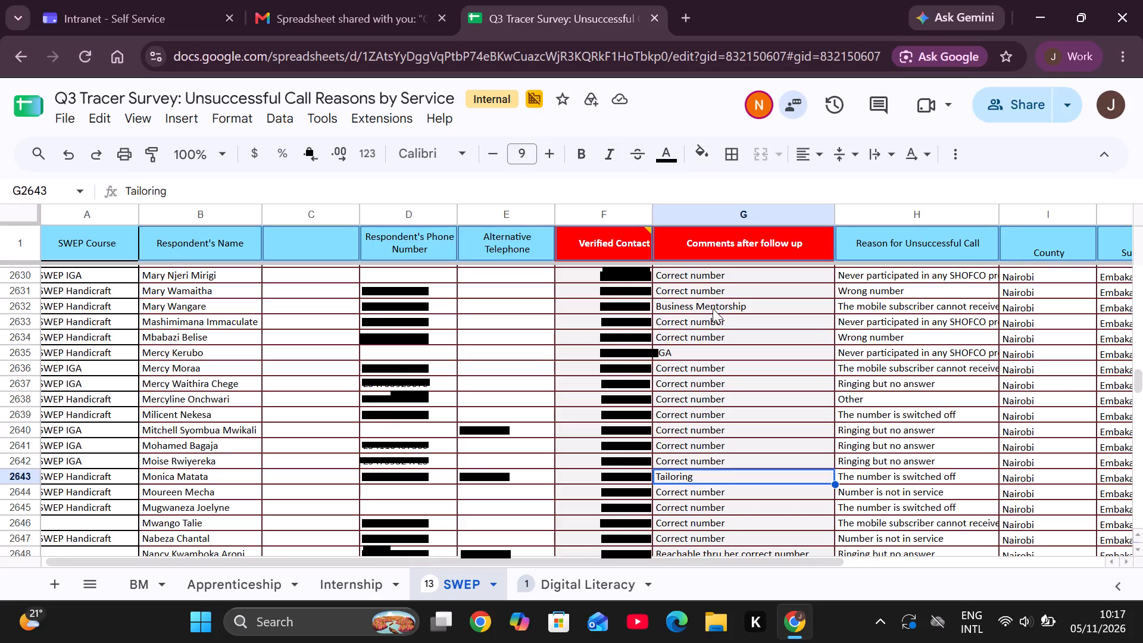
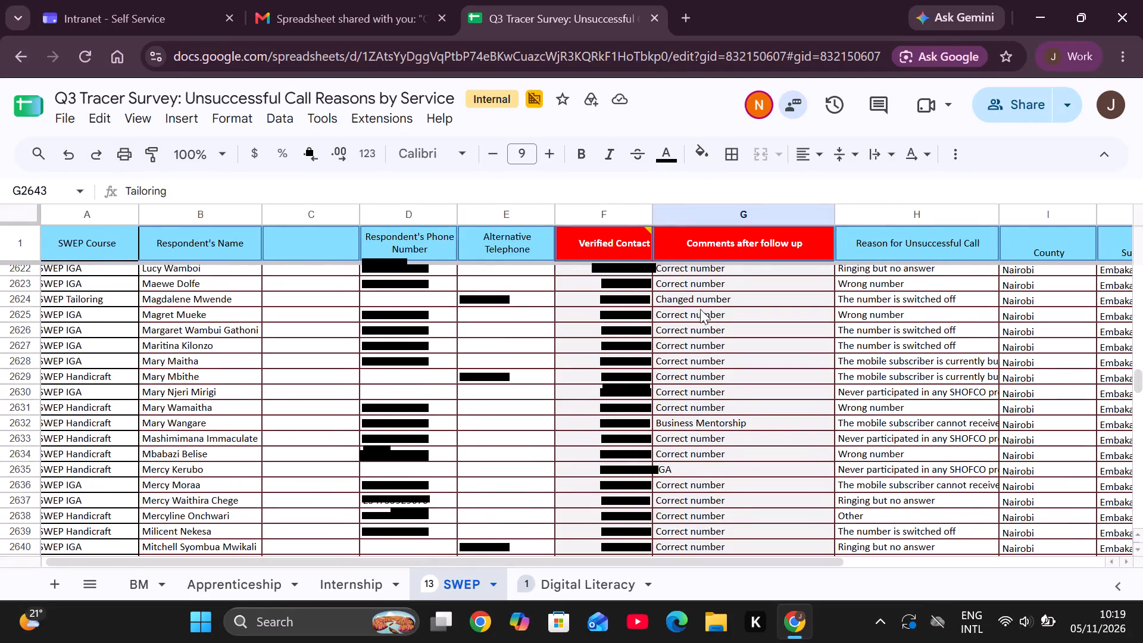
Replace the vague follow-up comment in row 2621 with "Reachable thru her correct number".
scroll(701, 275, up, 1)
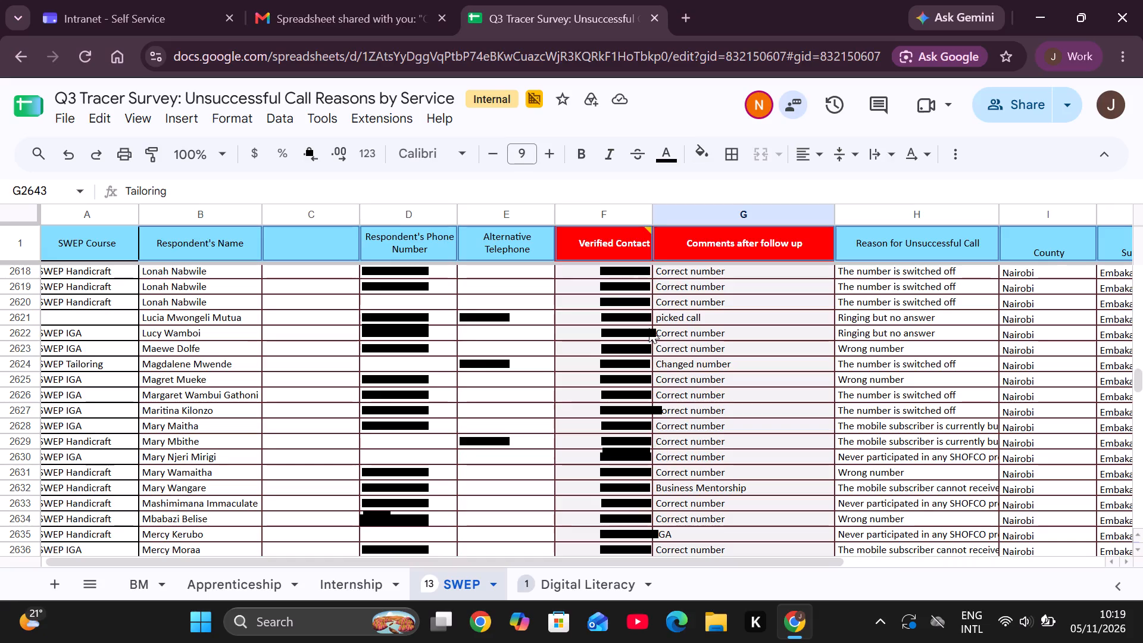
click(680, 318)
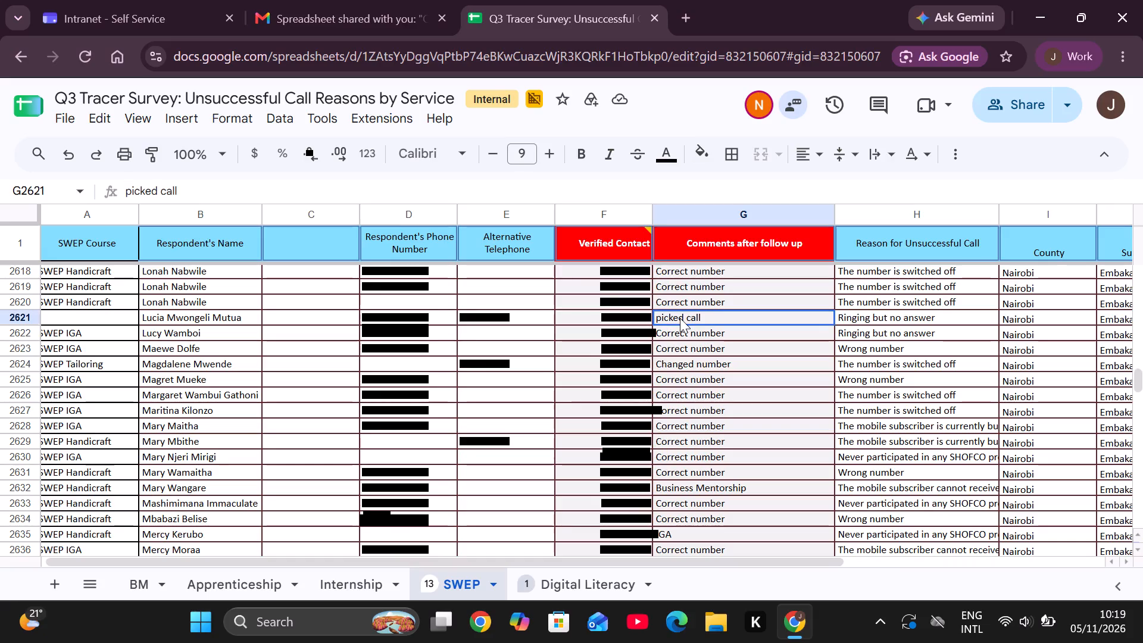
key(BackSpace)
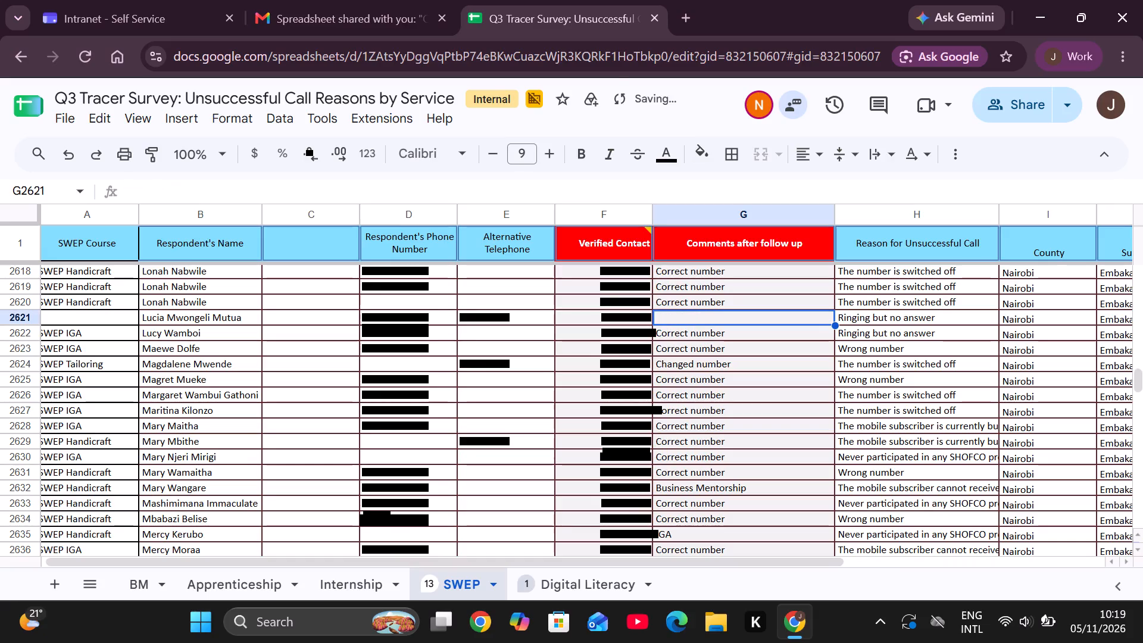
key(r)
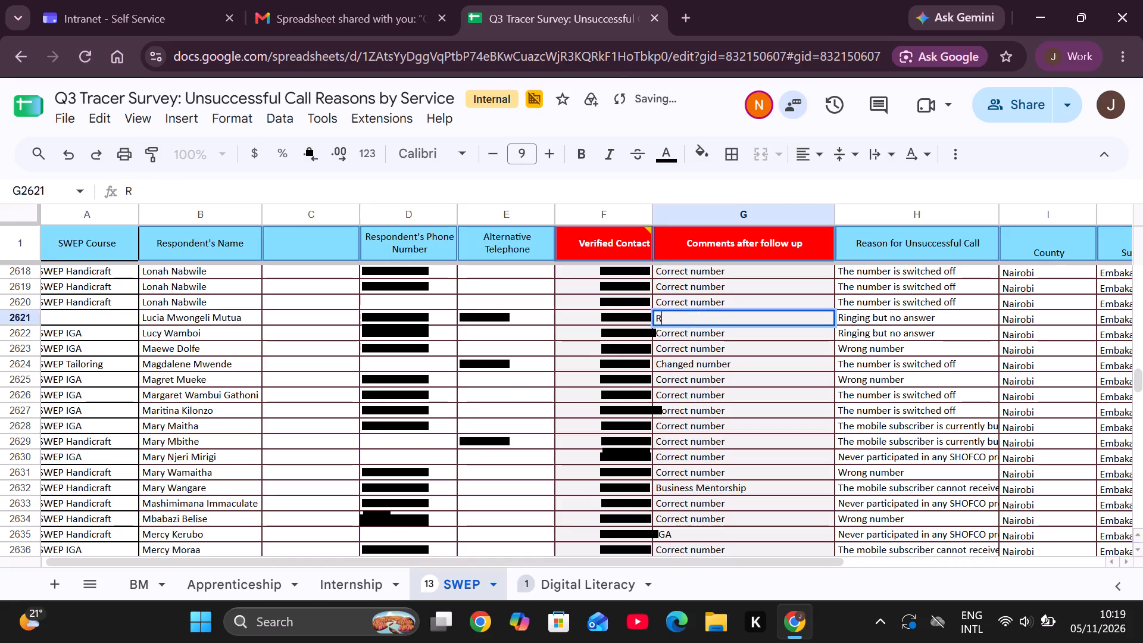
text(eachable)
key(space)
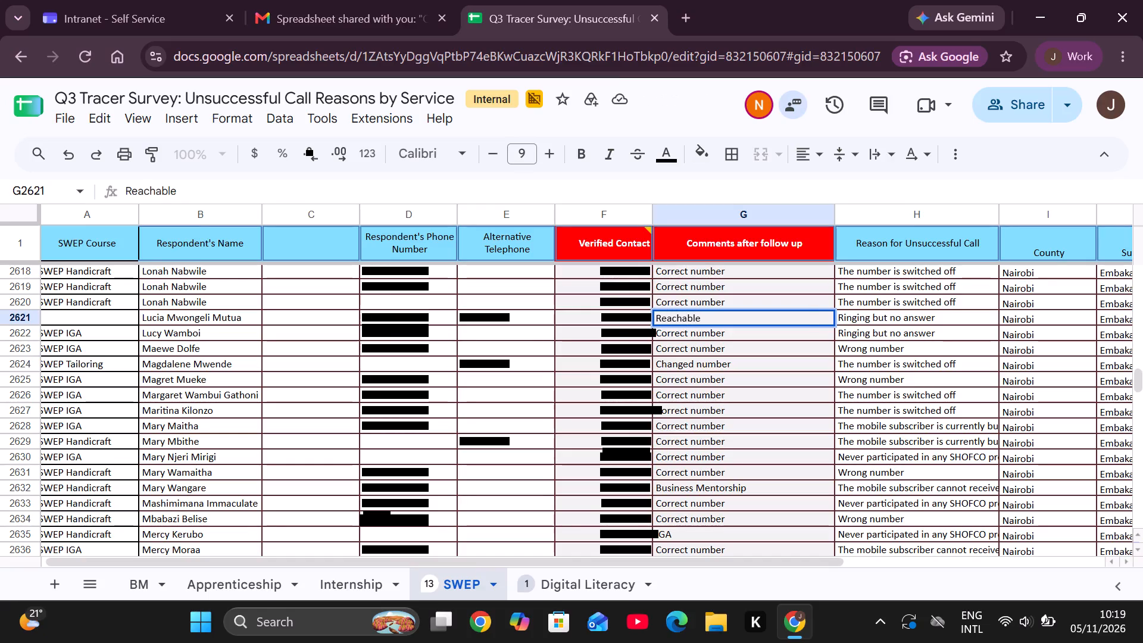
key(Return)
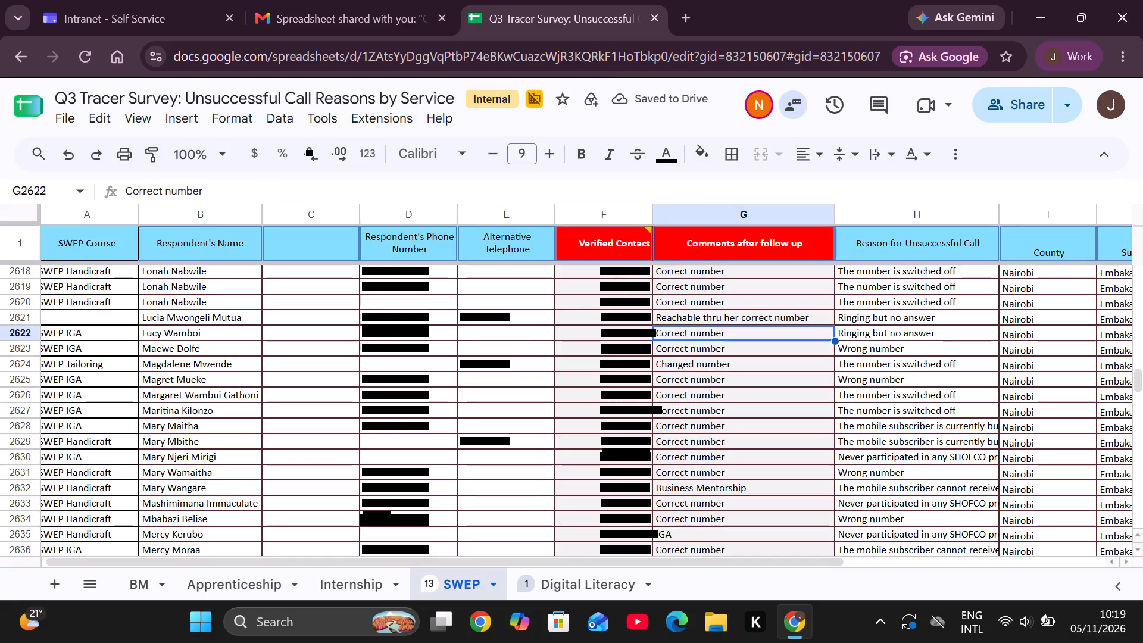
Replace the follow-up comment in row 2611 with "Available in the evening".
scroll(680, 318, up, 2)
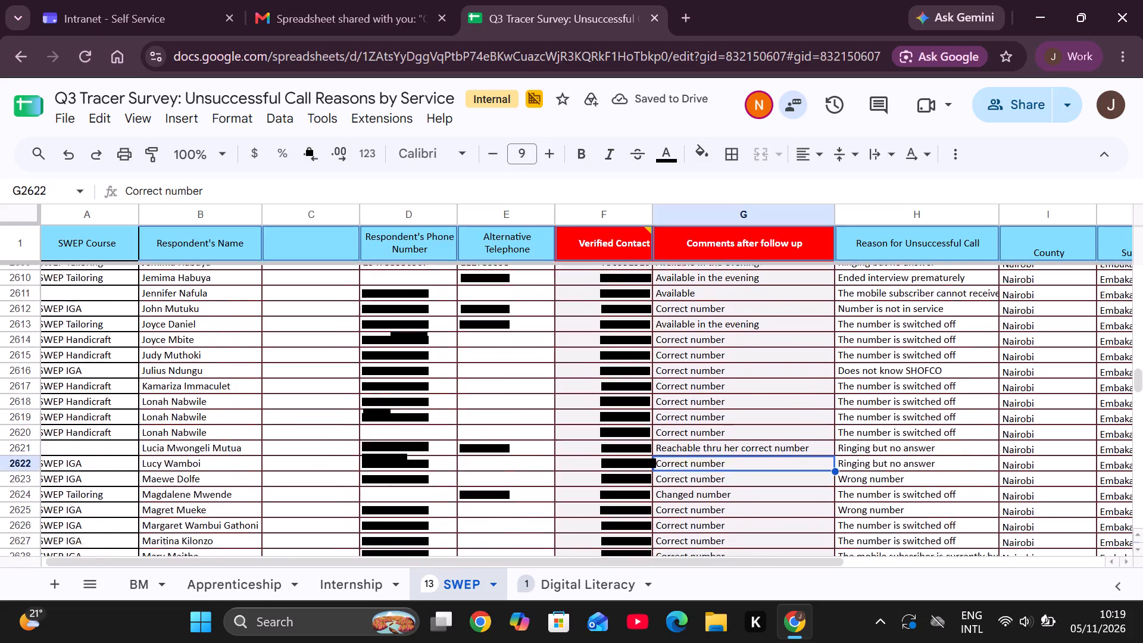
scroll(680, 318, up, 1)
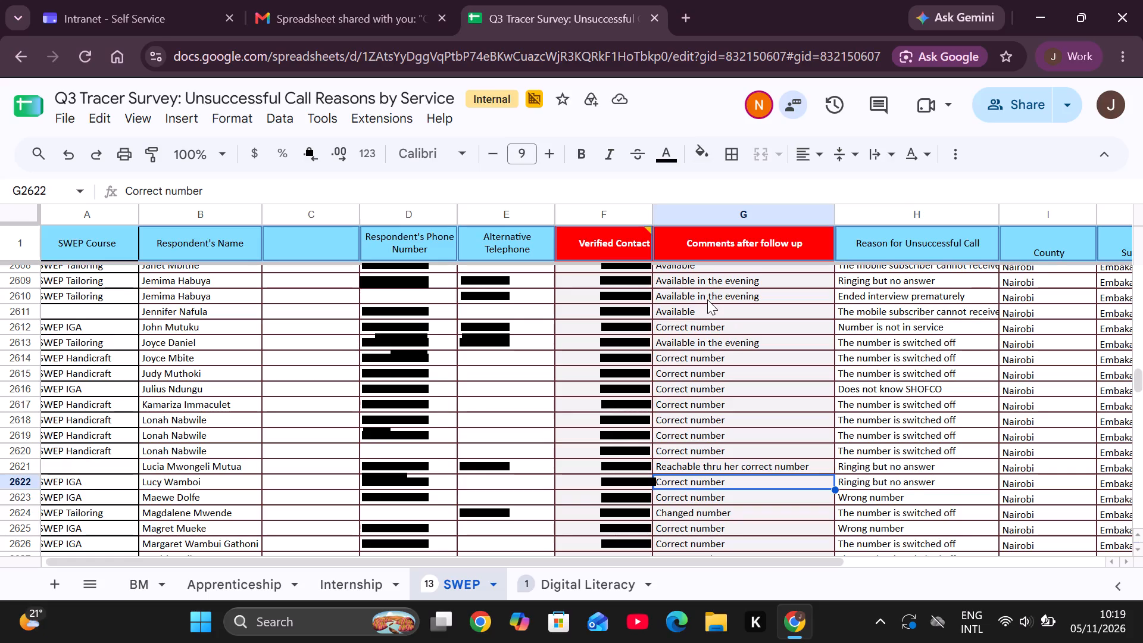
scroll(707, 299, up, 1)
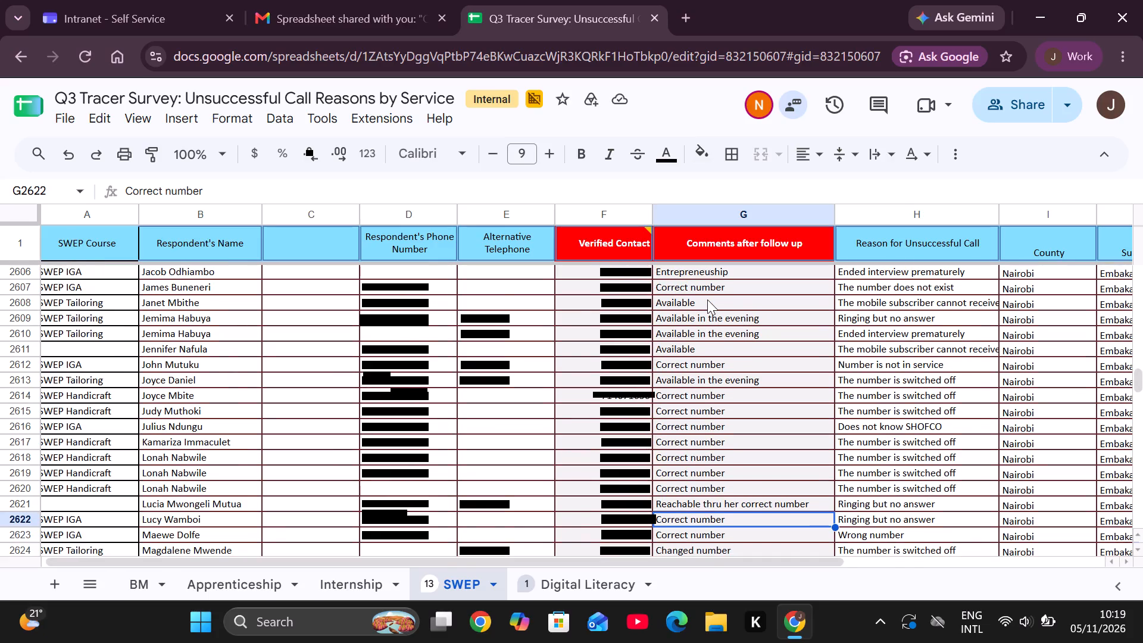
click(699, 346)
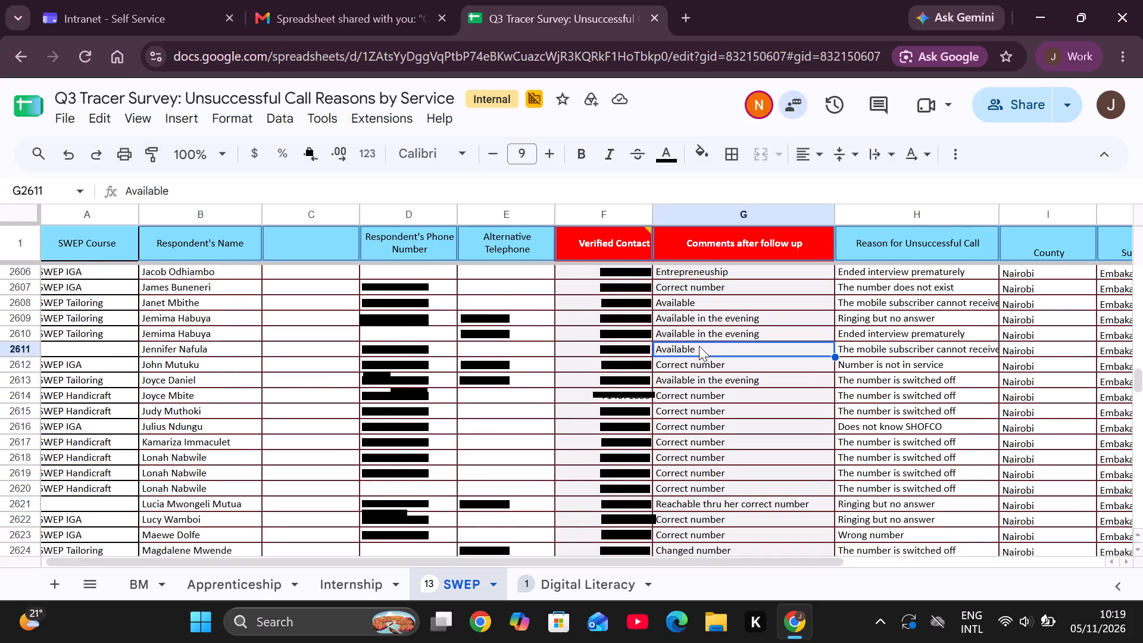
key(BackSpace)
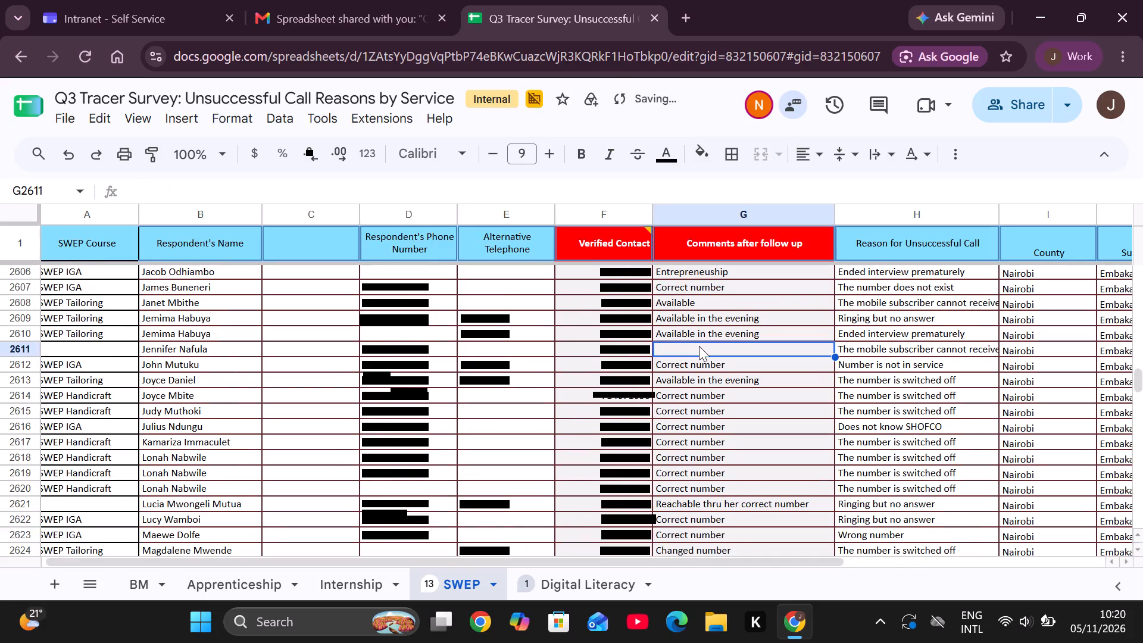
key(v)
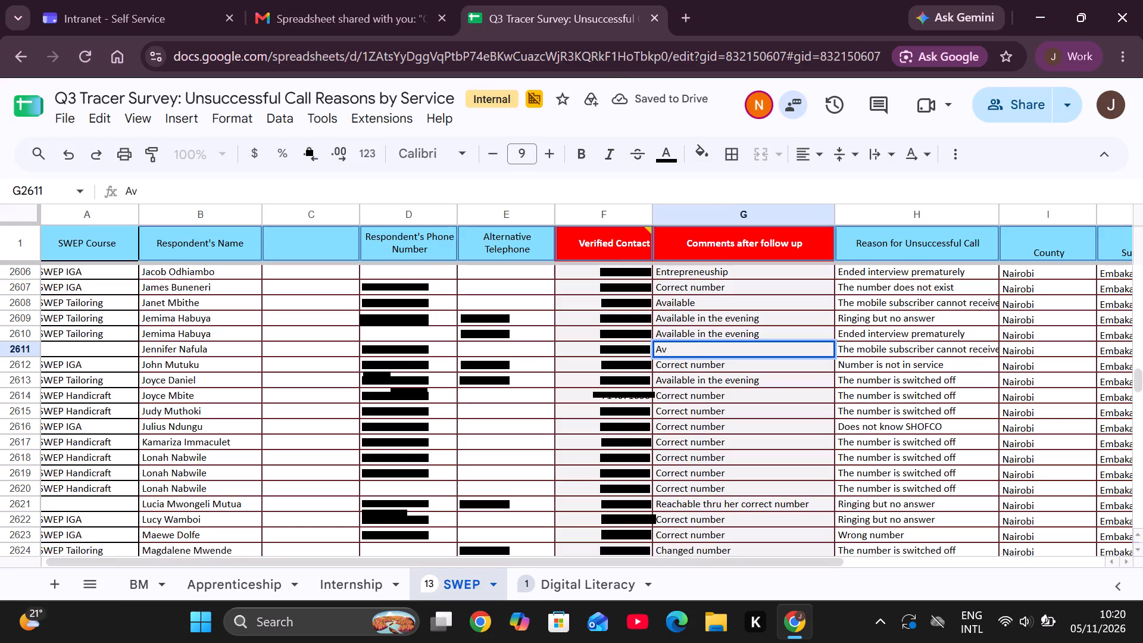
key(a)
text(ilable)
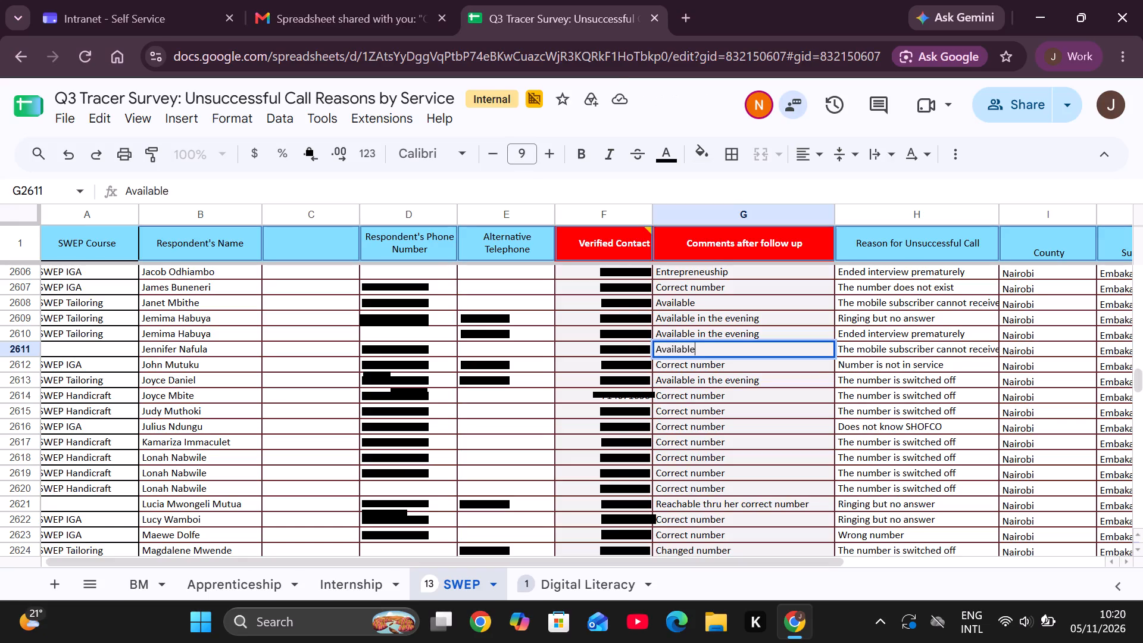
key(space)
key(i)
key(Return)
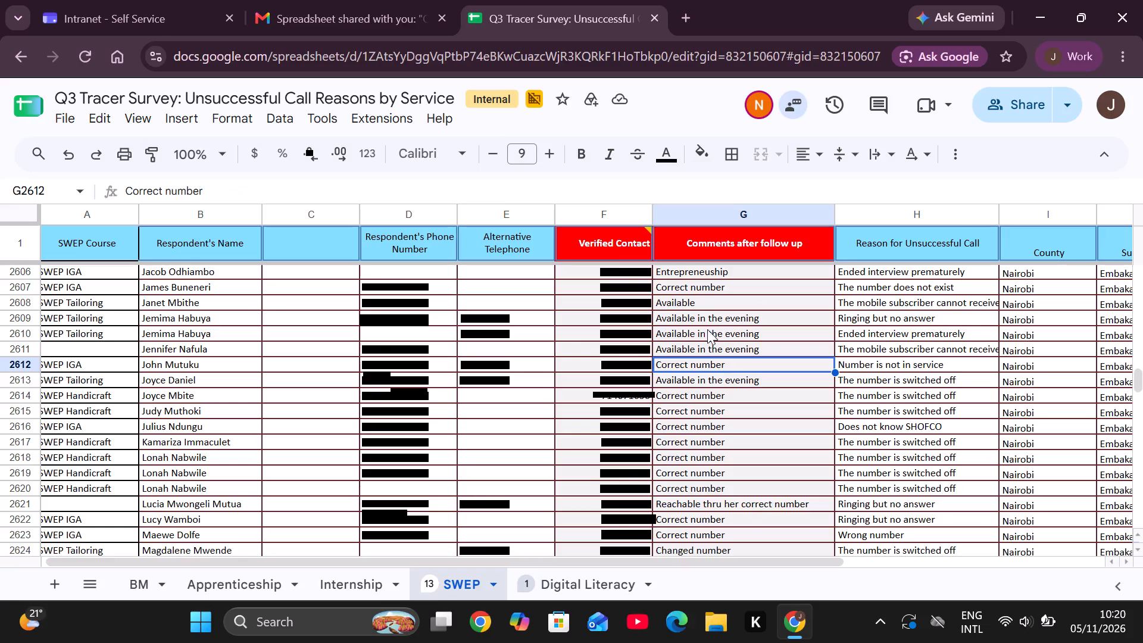
Replace the follow-up comment in row 2582, a SWEP Tailoring respondent, with "Correct number".
scroll(704, 294, up, 1)
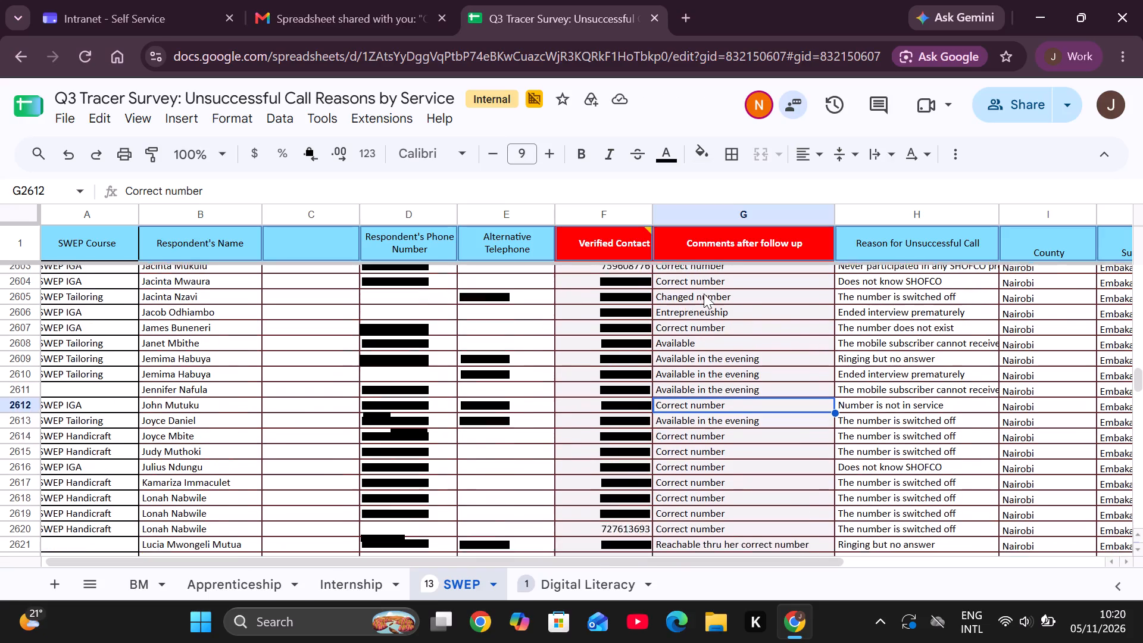
scroll(704, 294, up, 1)
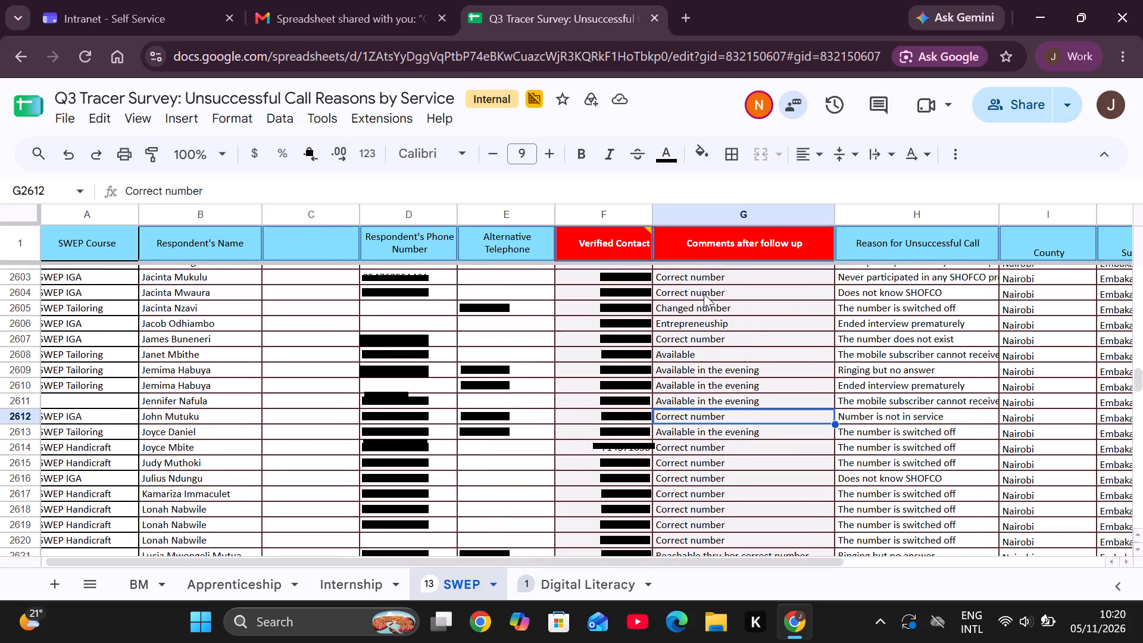
scroll(704, 294, up, 1)
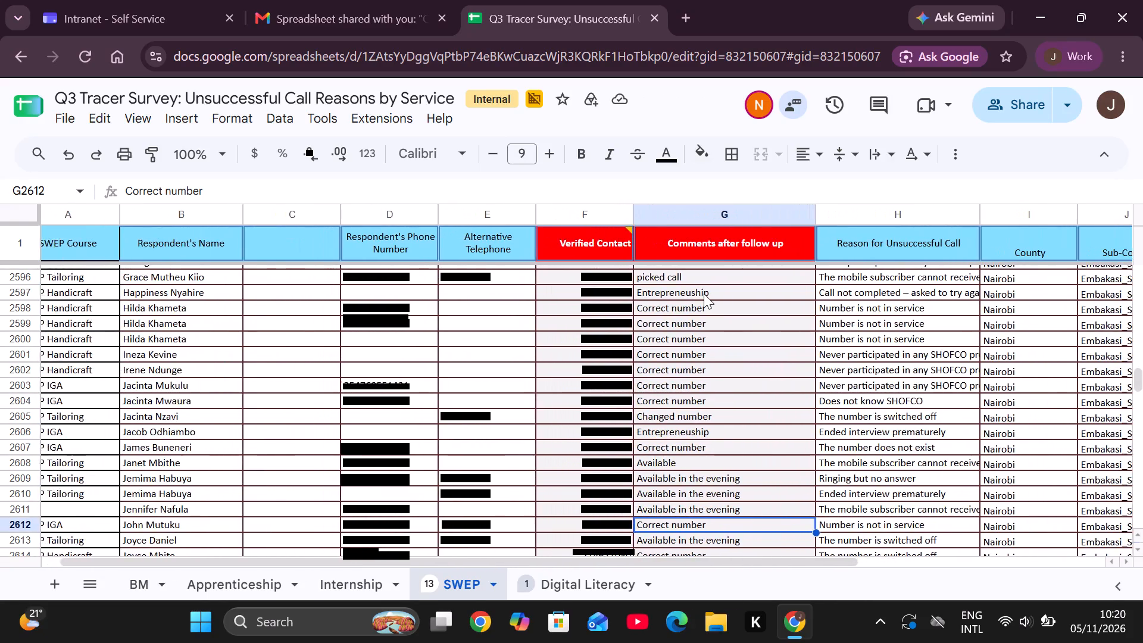
scroll(704, 294, up, 1)
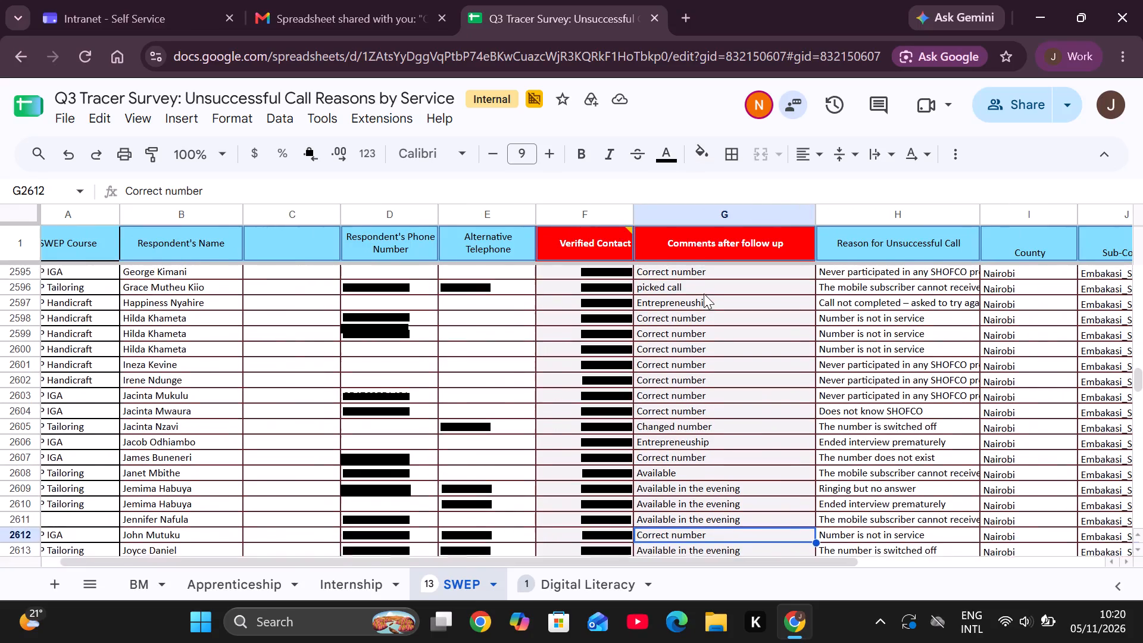
scroll(704, 294, up, 1)
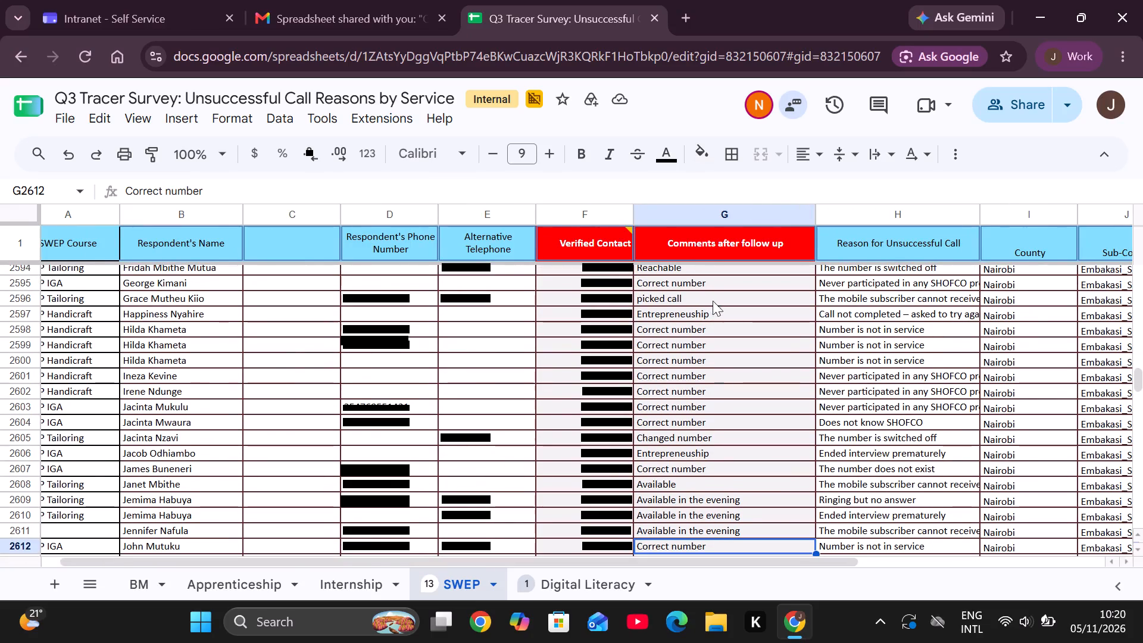
scroll(713, 286, up, 1)
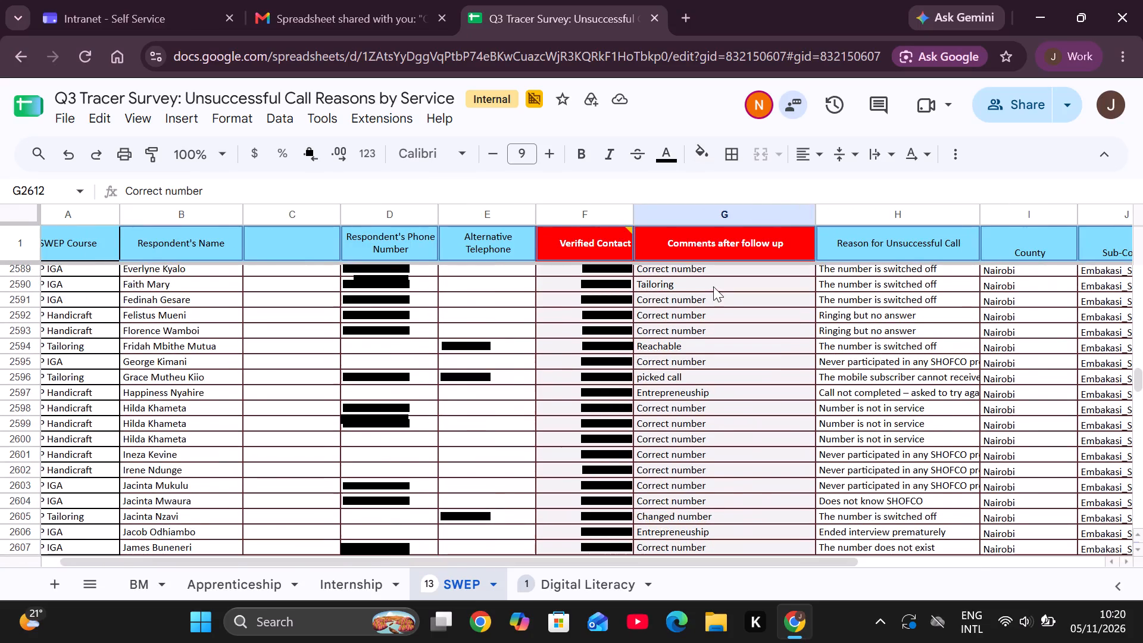
scroll(713, 286, up, 1)
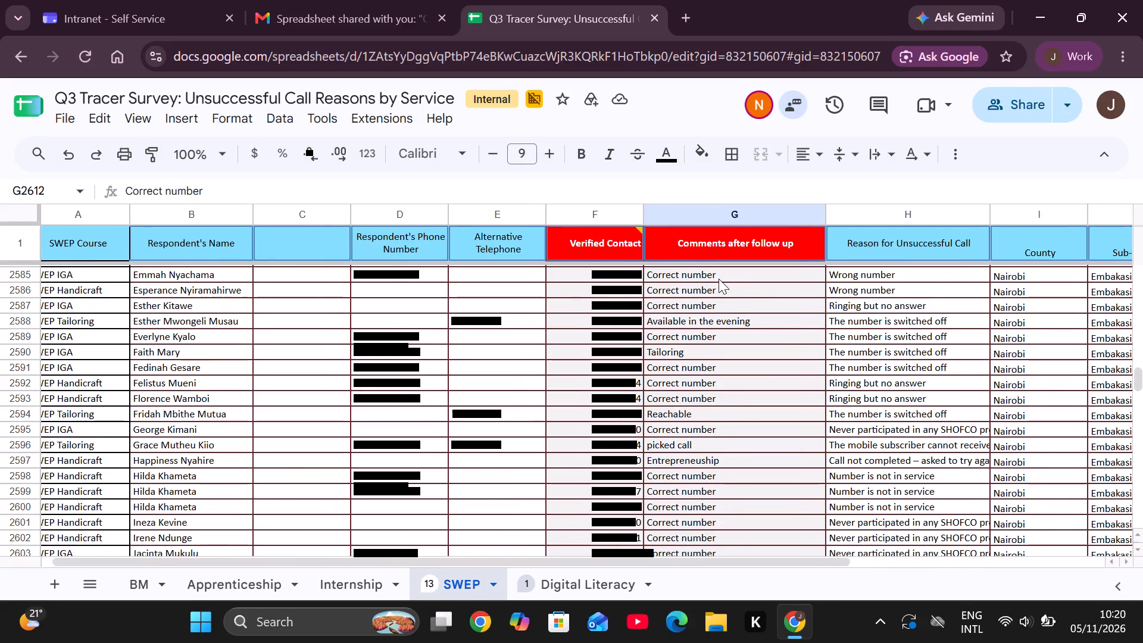
scroll(719, 279, up, 2)
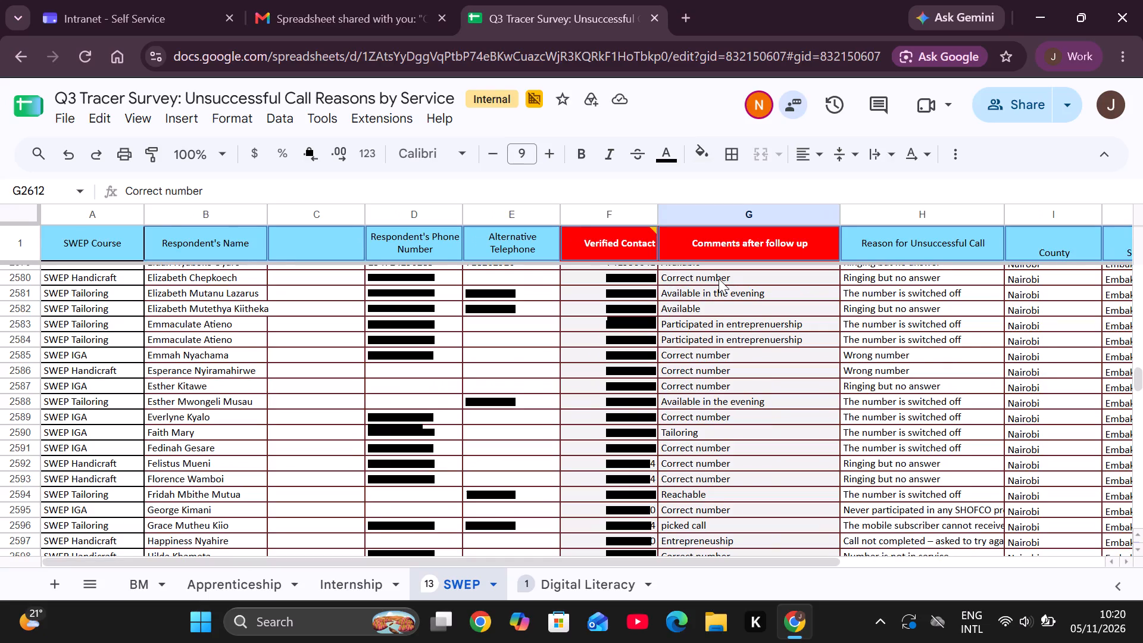
click(688, 303)
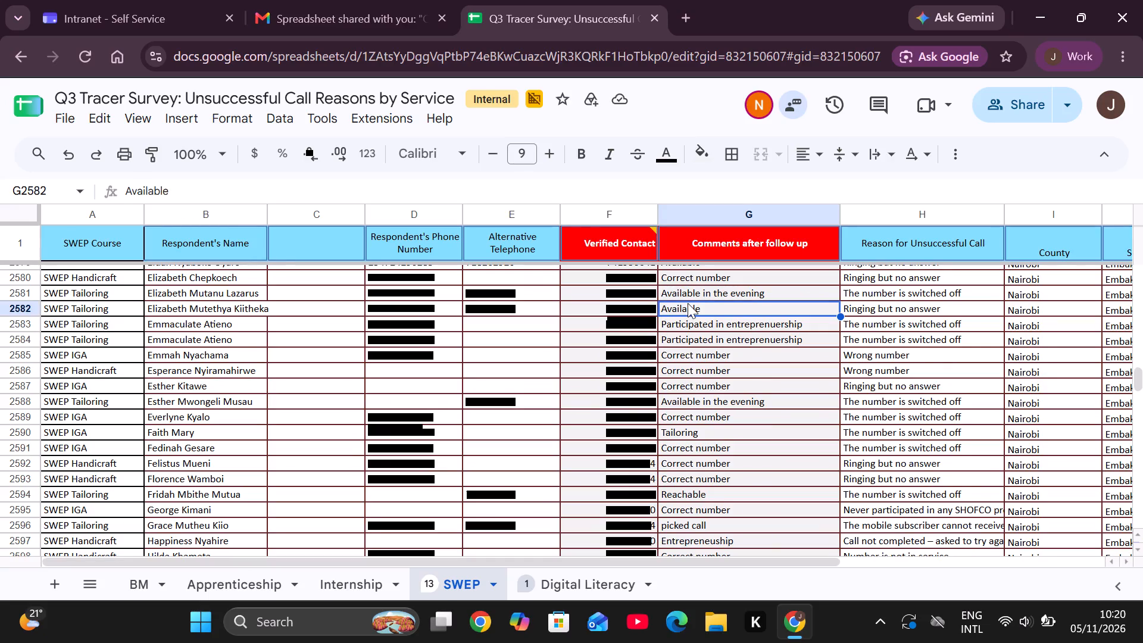
key(BackSpace)
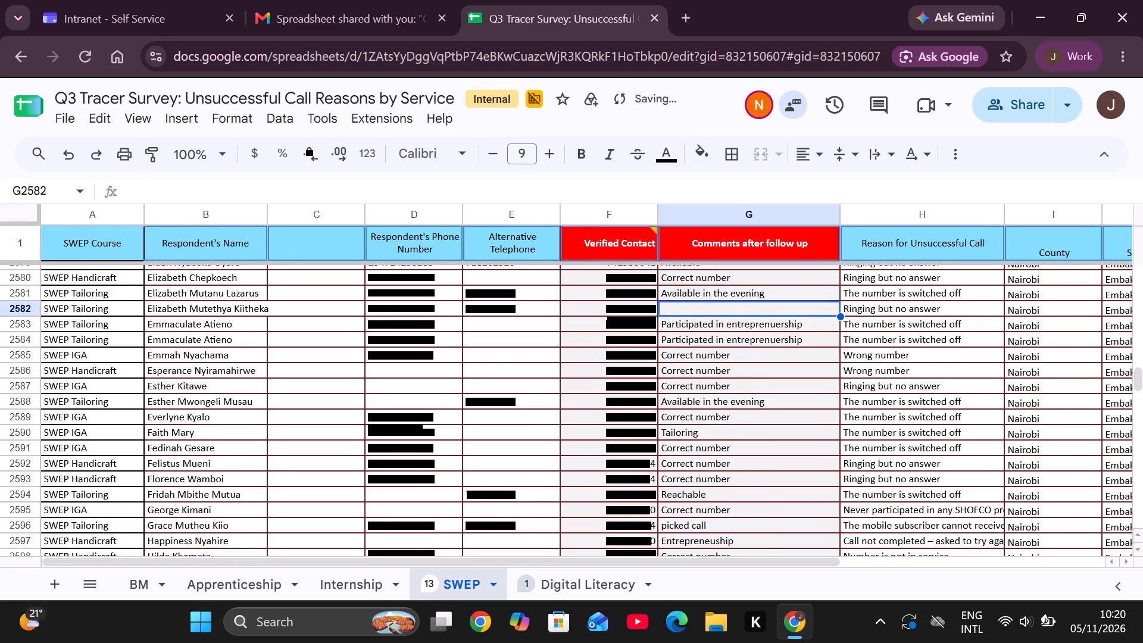
key(c)
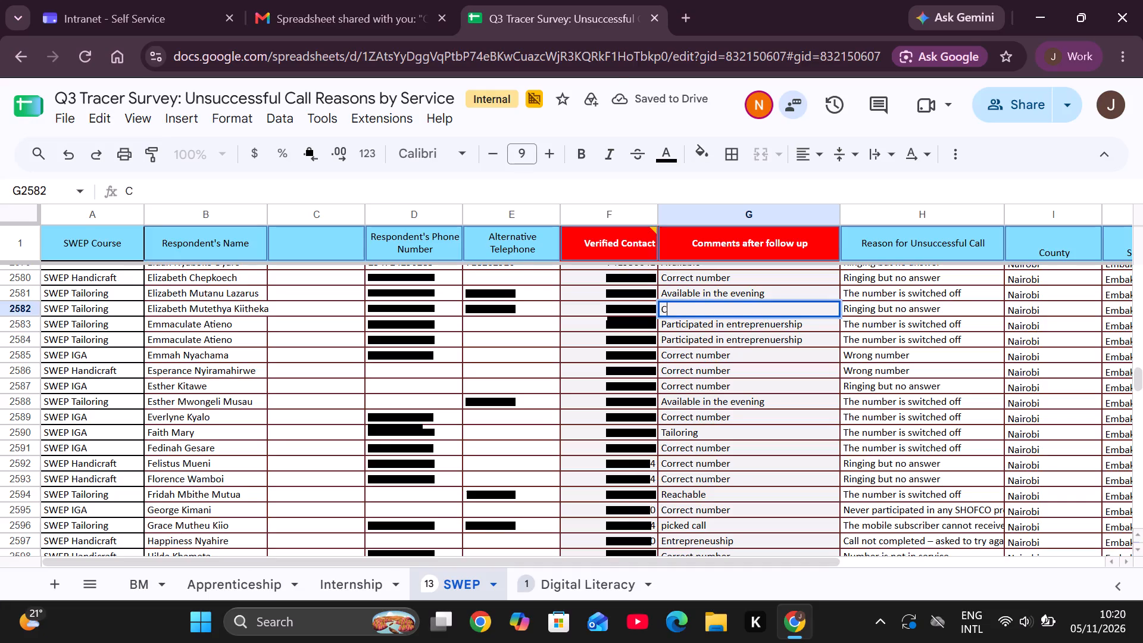
key(o)
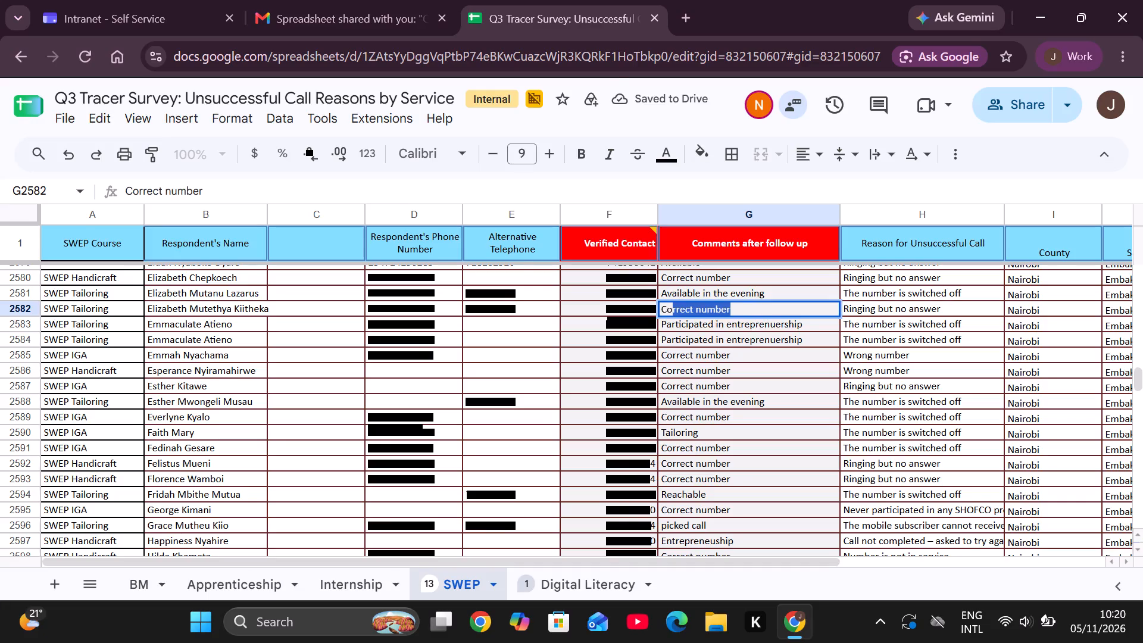
key(Return)
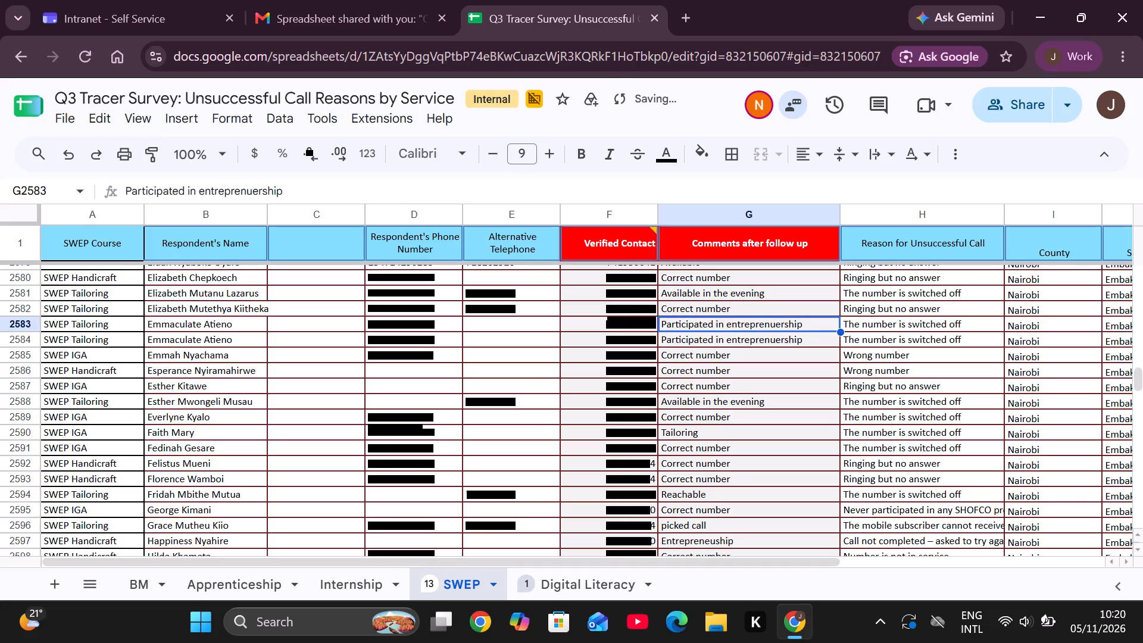
Examine the follow-up comments of the remaining Embakasi South respondents from row 2582 up to row 2546 for vague wording.
scroll(688, 303, up, 1)
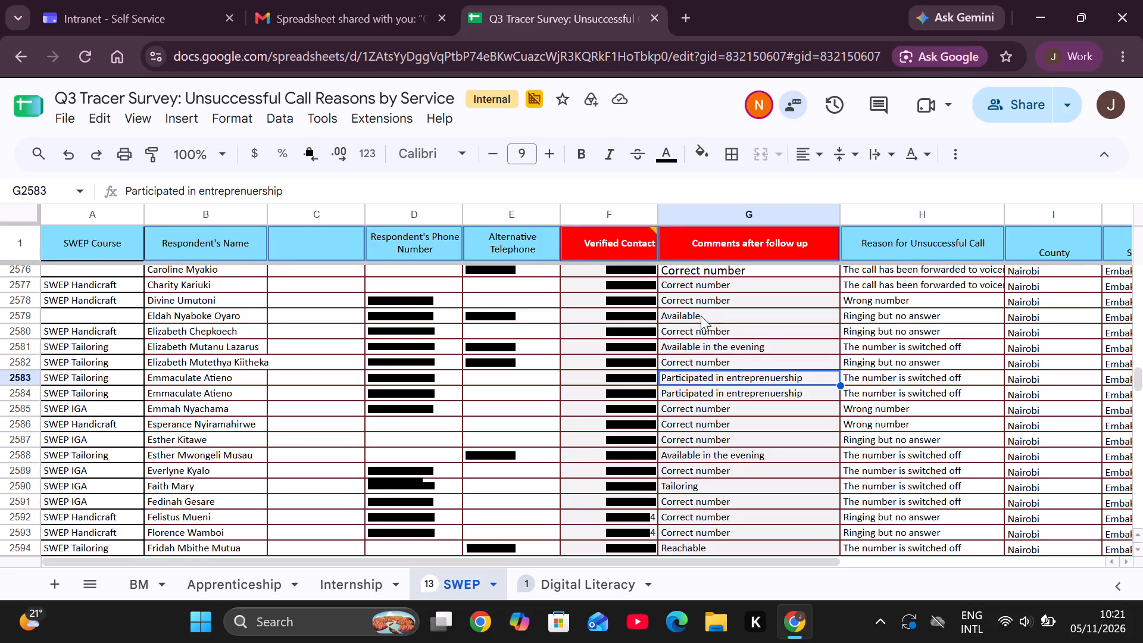
scroll(701, 316, up, 1)
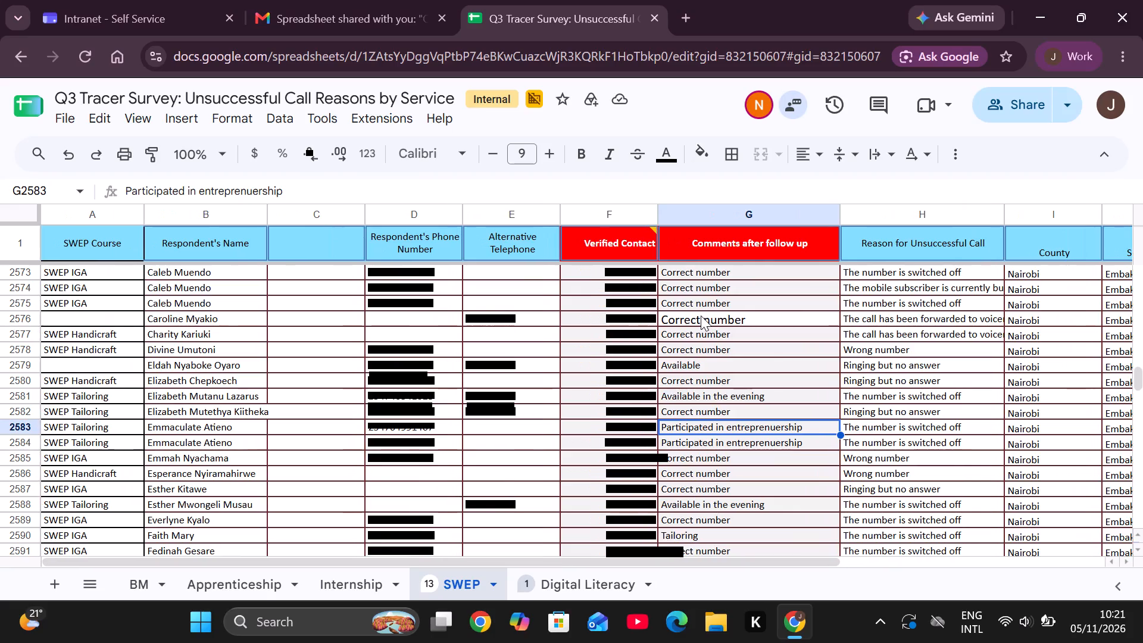
scroll(701, 316, up, 1)
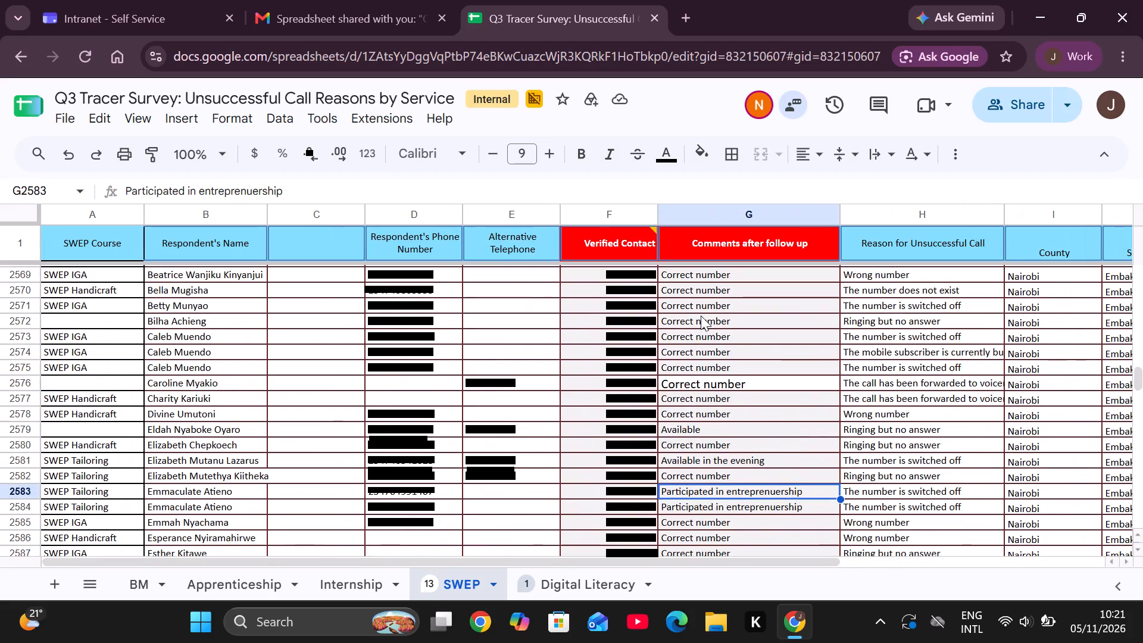
scroll(701, 316, up, 1)
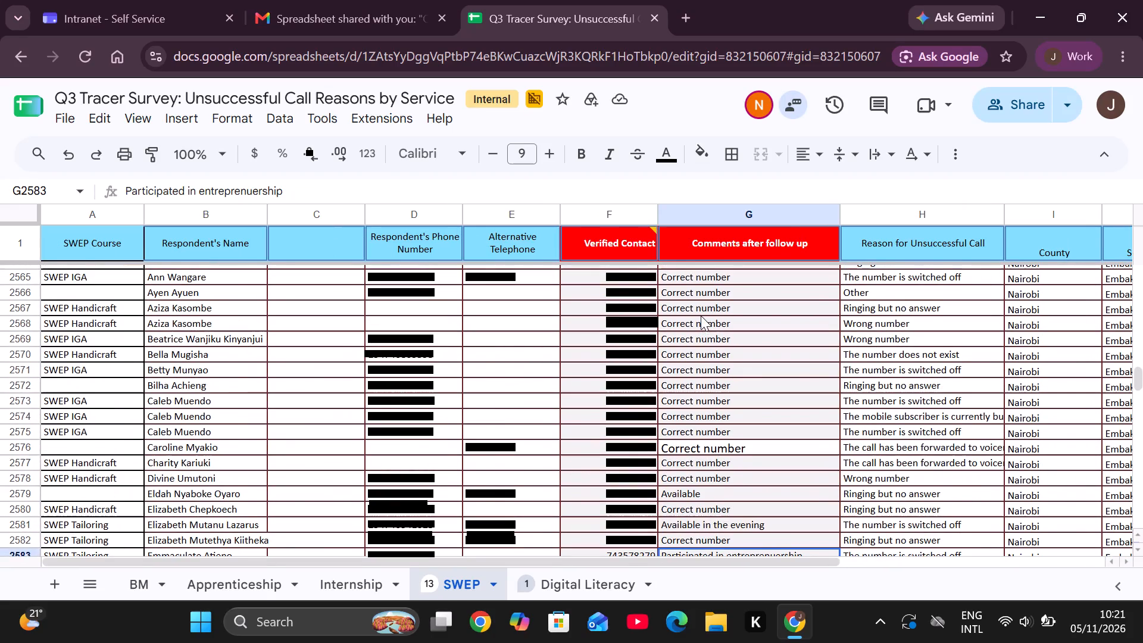
scroll(701, 316, up, 1)
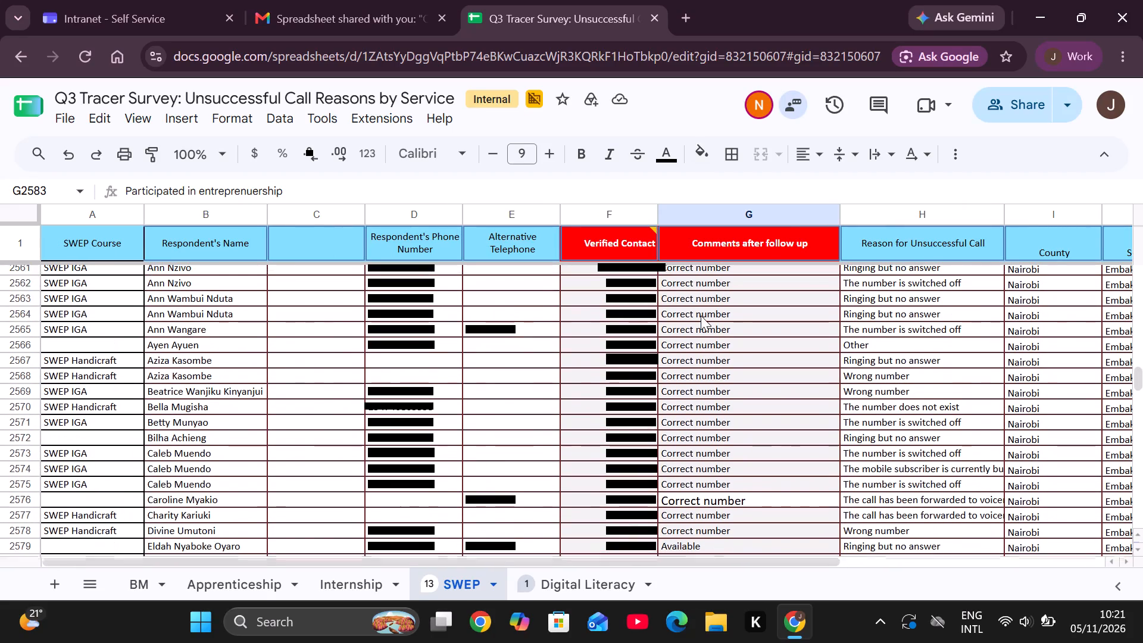
scroll(701, 316, up, 2)
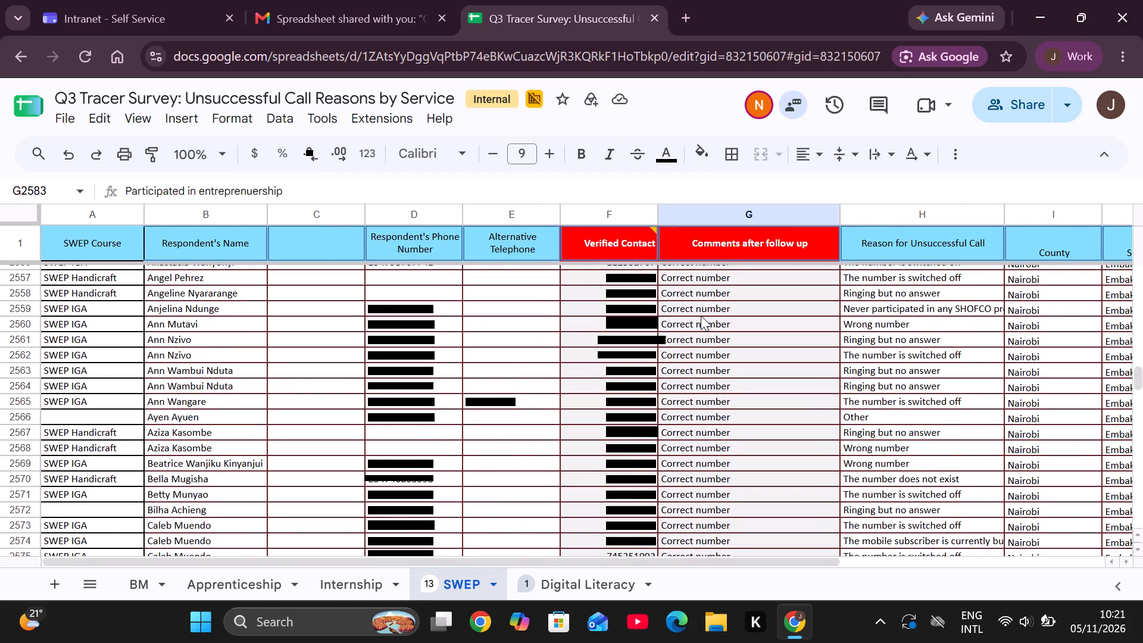
scroll(701, 316, up, 2)
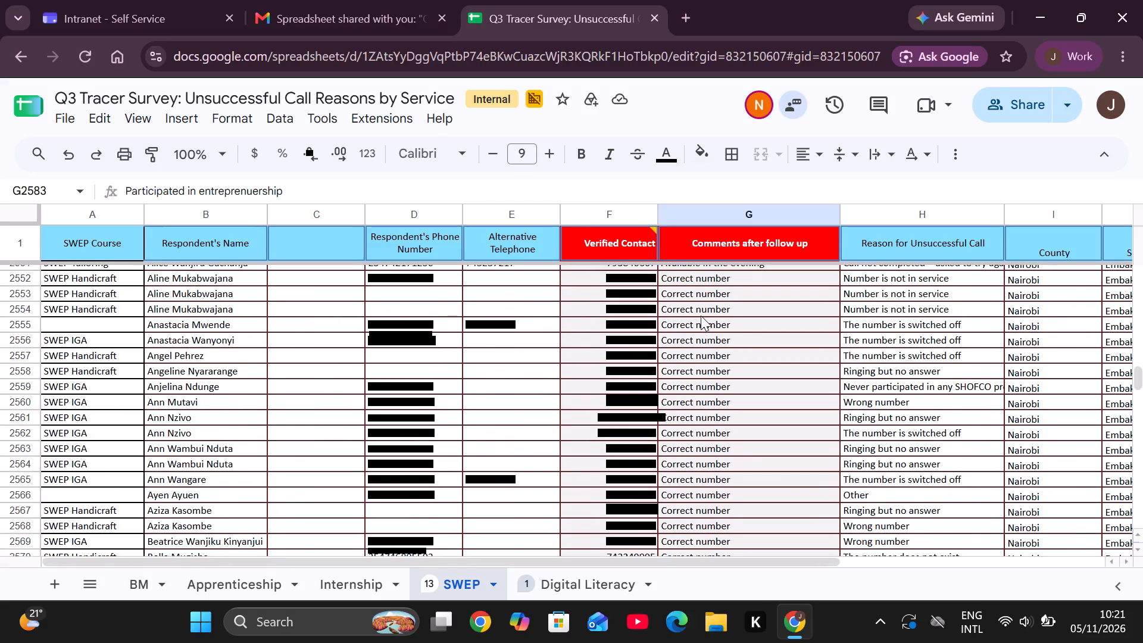
scroll(701, 316, up, 2)
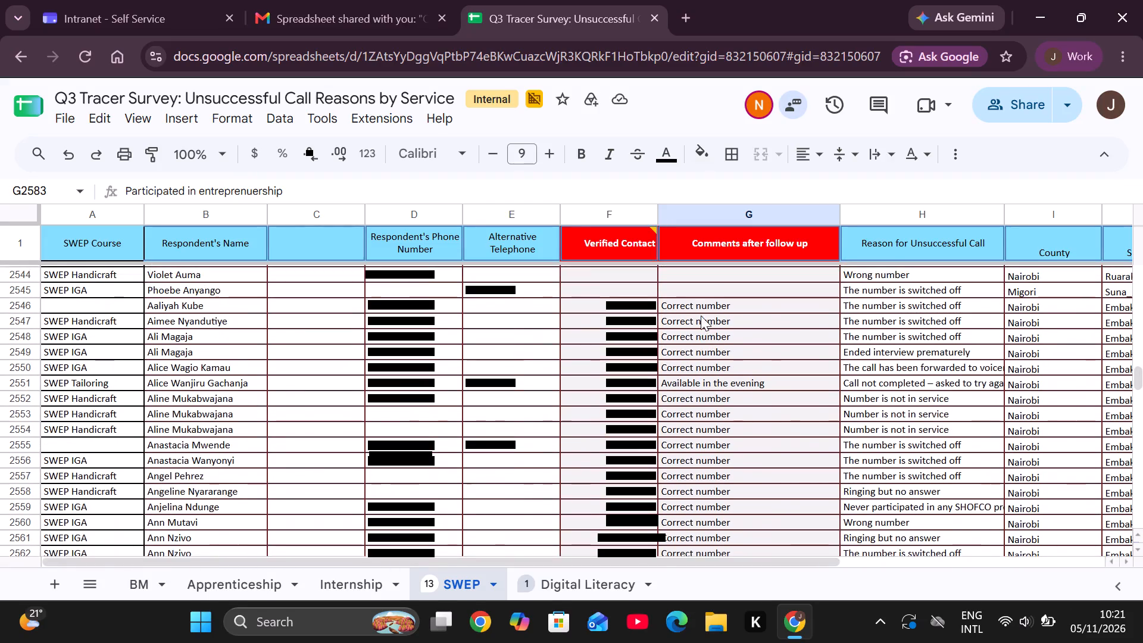
scroll(701, 316, up, 1)
scroll(701, 316, left, 1)
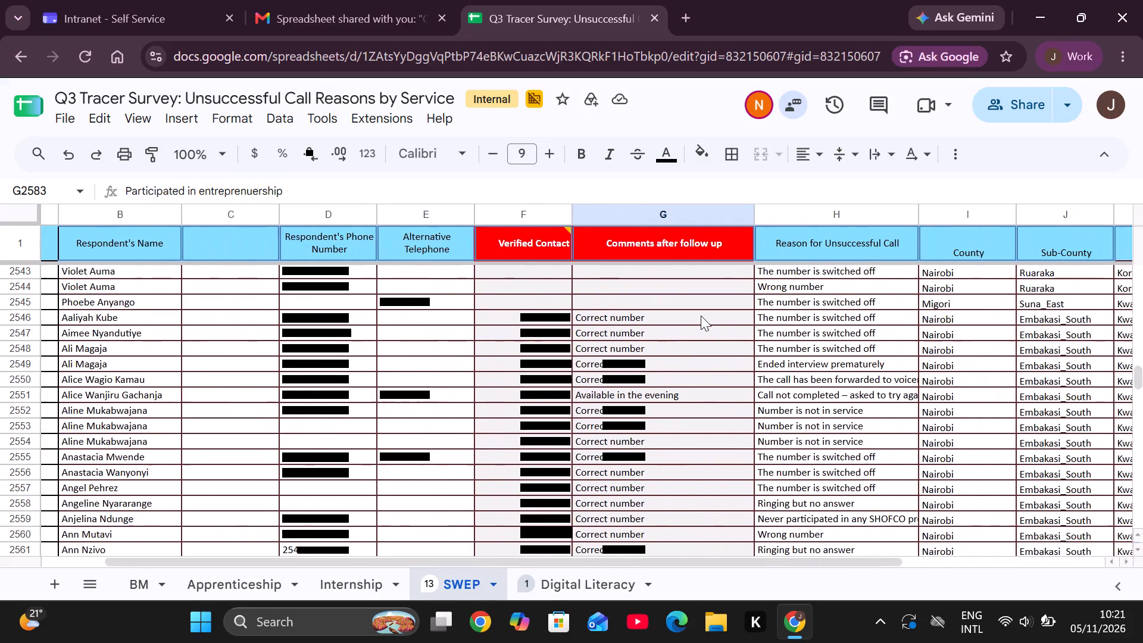
scroll(701, 316, left, 2)
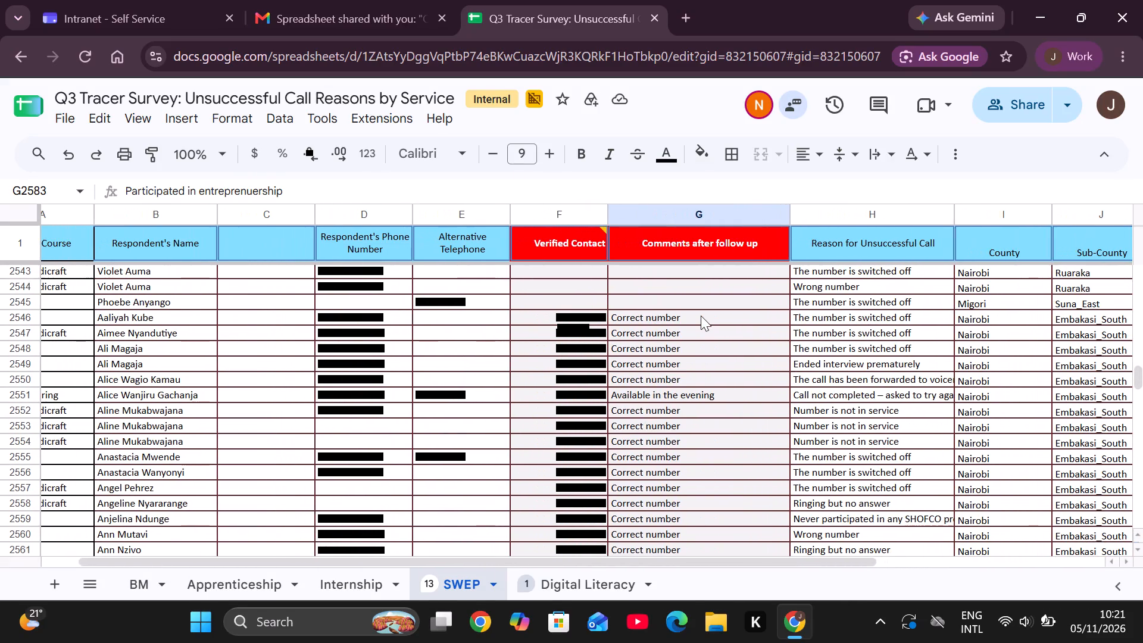
Scan the follow-up comments from row 2545 up to row 1929, including the Kilifi North, Dagoretti North, Mbita and Nakuru Town respondents.
scroll(701, 316, up, 2)
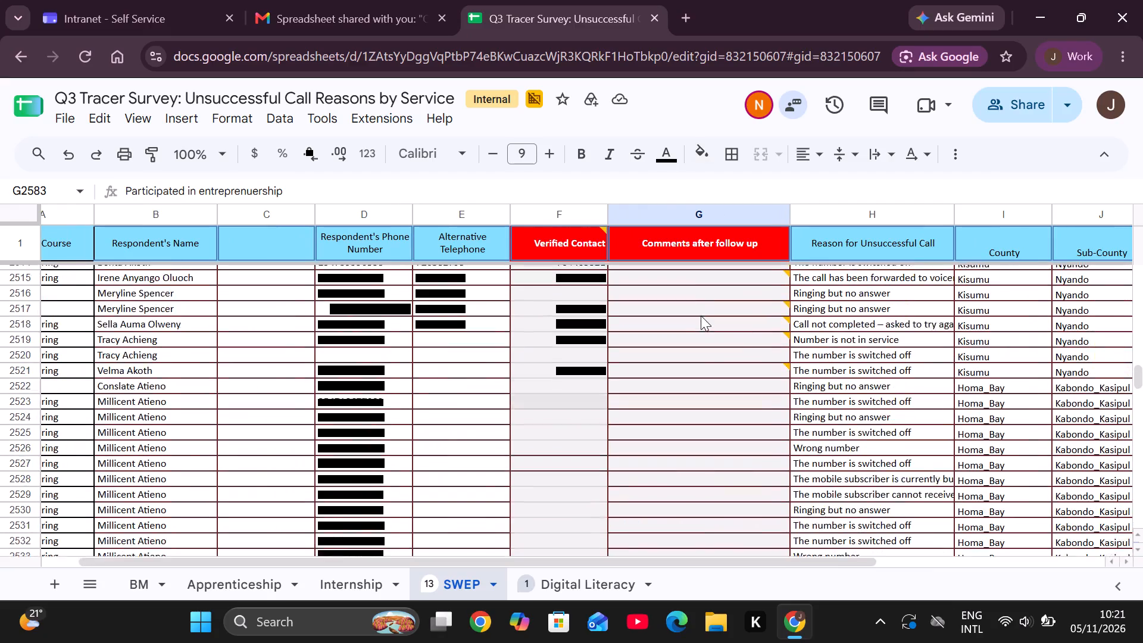
scroll(701, 316, up, 5)
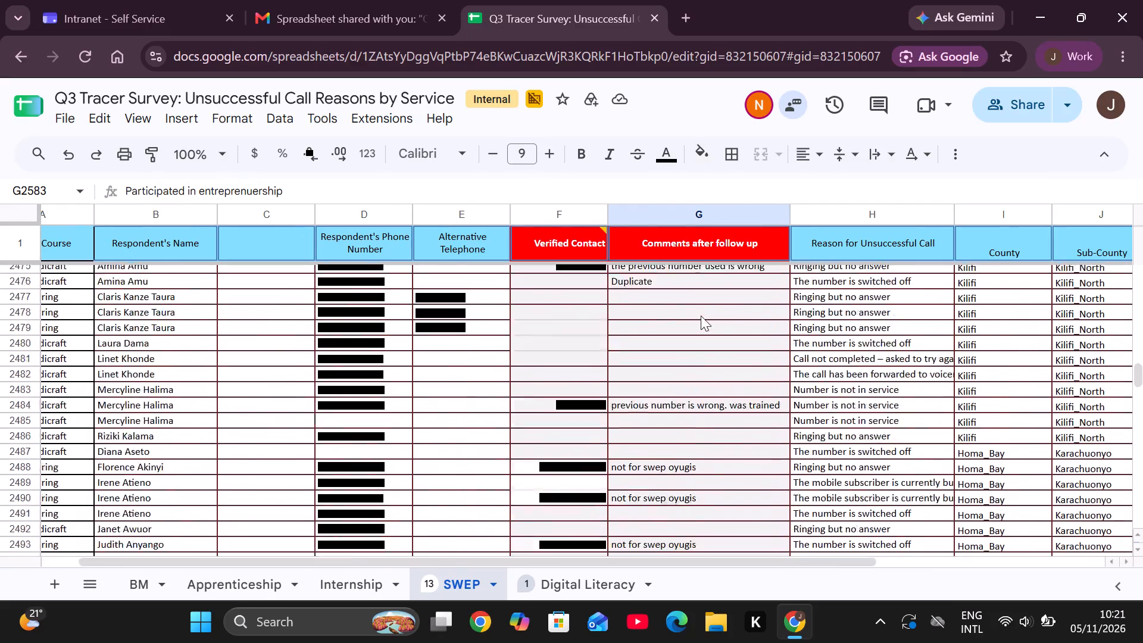
scroll(701, 316, up, 8)
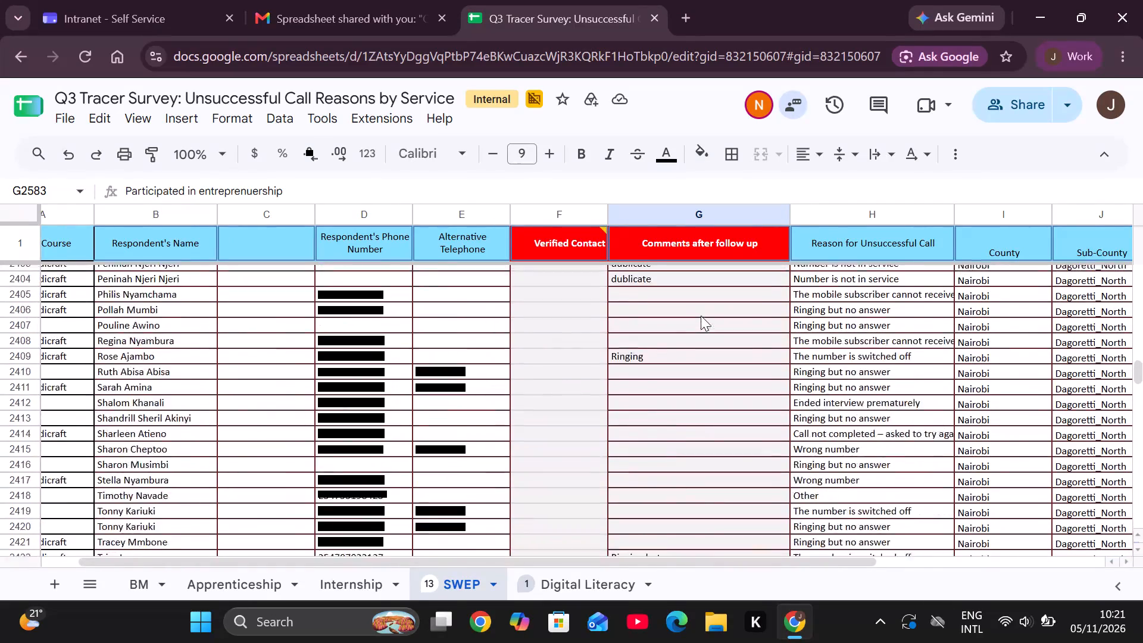
scroll(701, 316, up, 7)
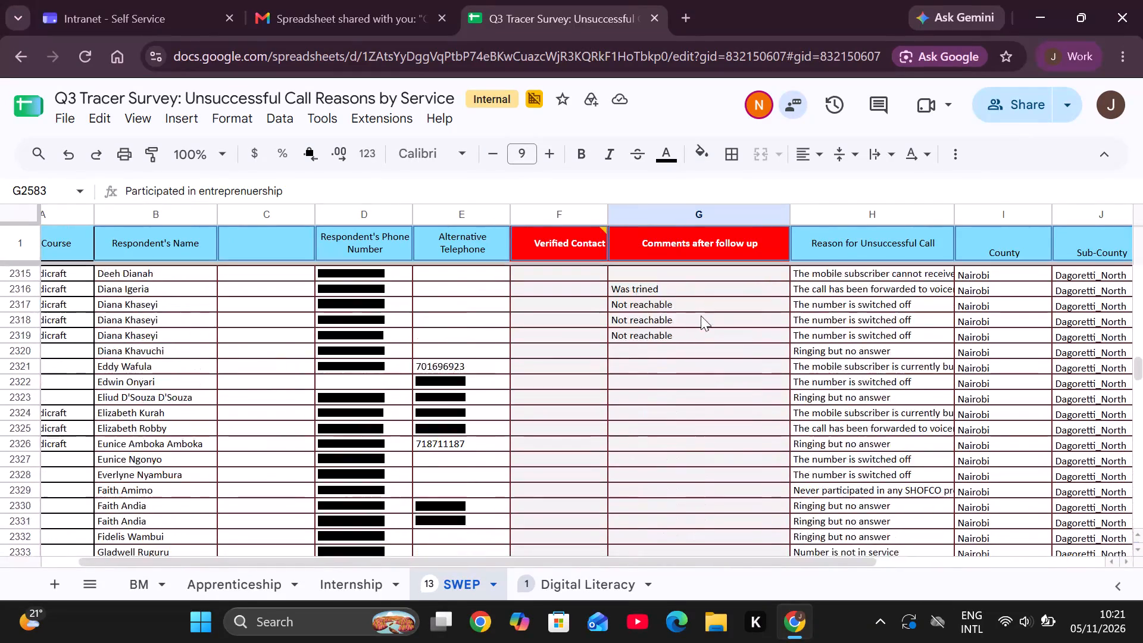
scroll(701, 316, up, 5)
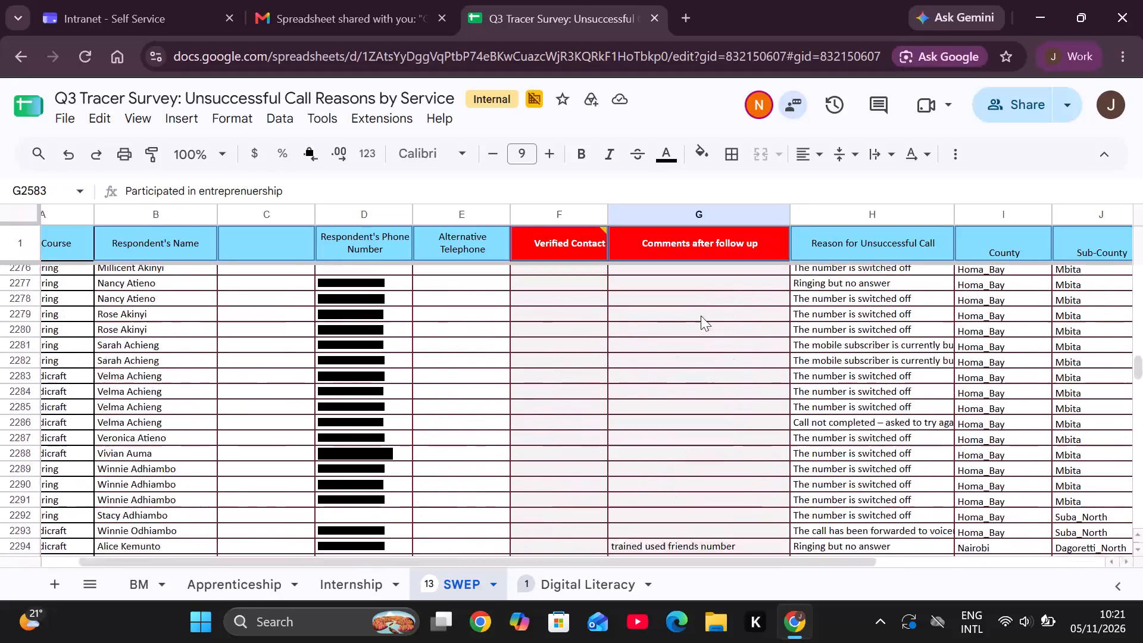
scroll(701, 316, up, 4)
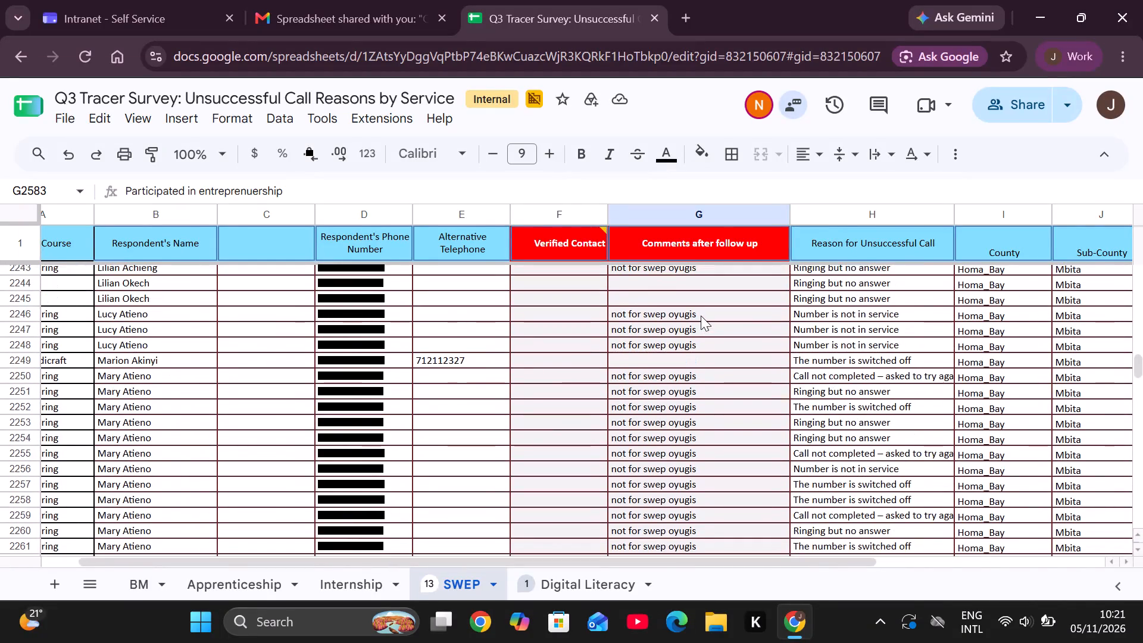
scroll(701, 316, up, 2)
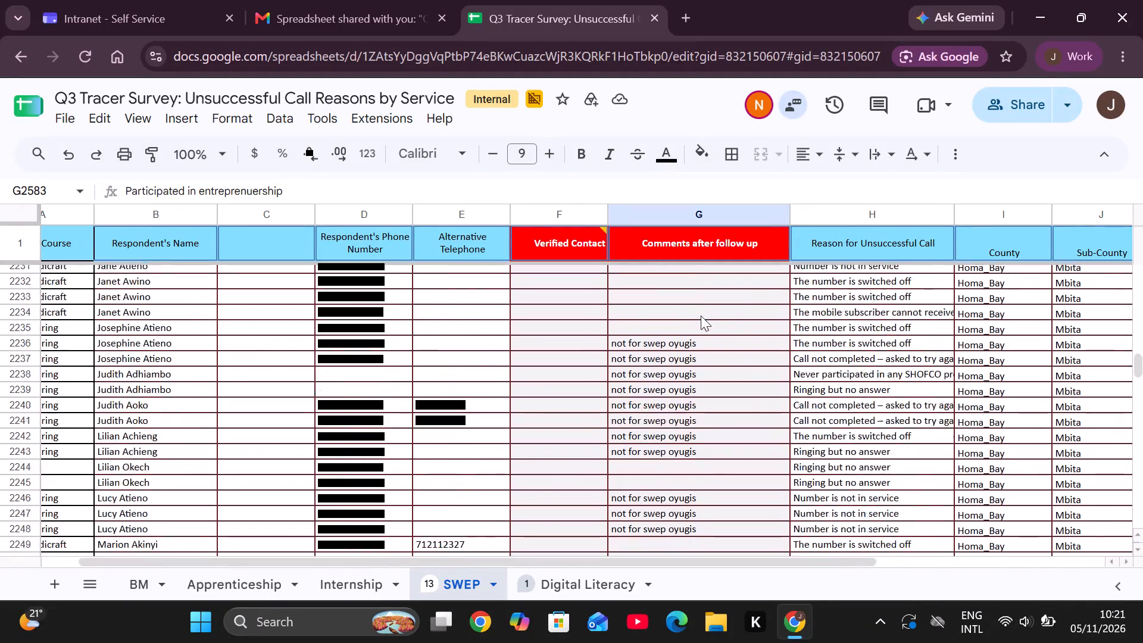
scroll(701, 316, up, 5)
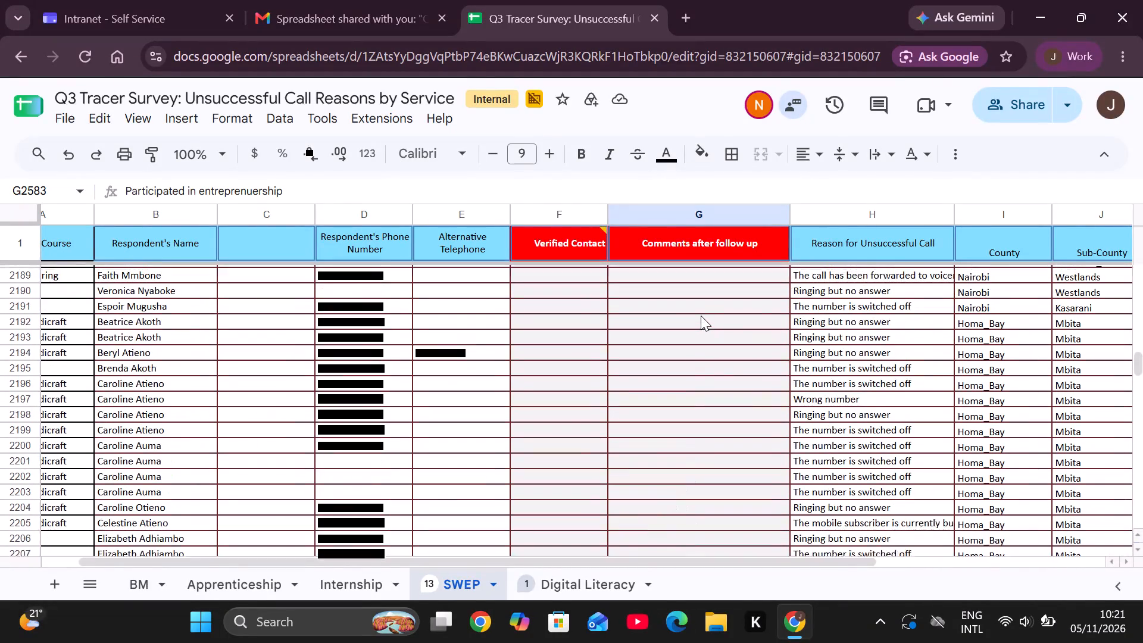
scroll(701, 316, up, 4)
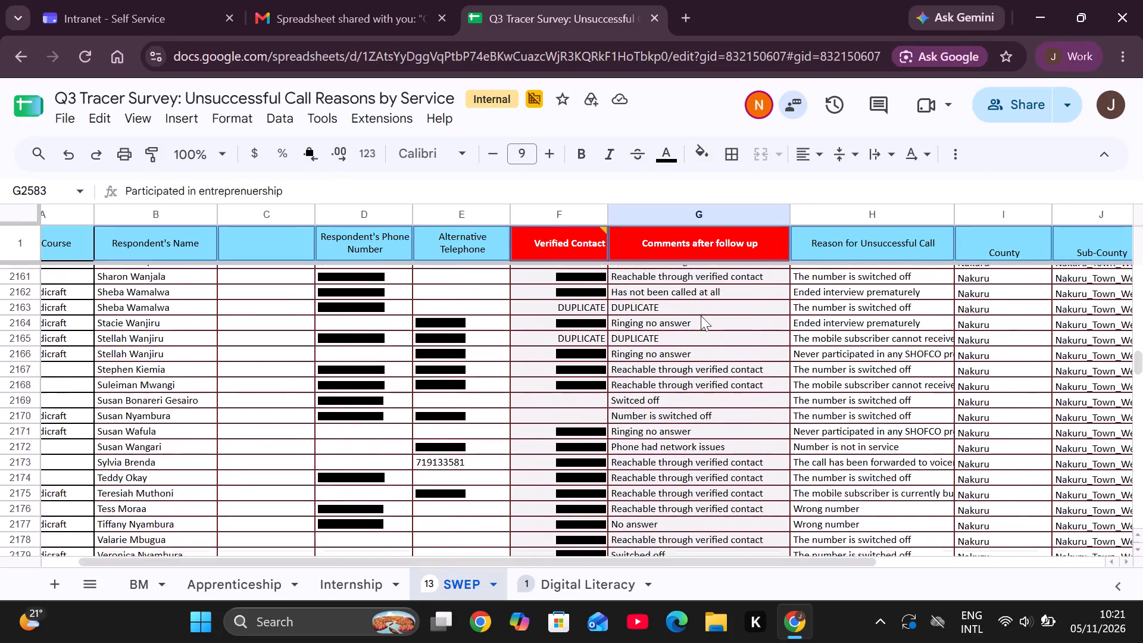
scroll(701, 316, up, 11)
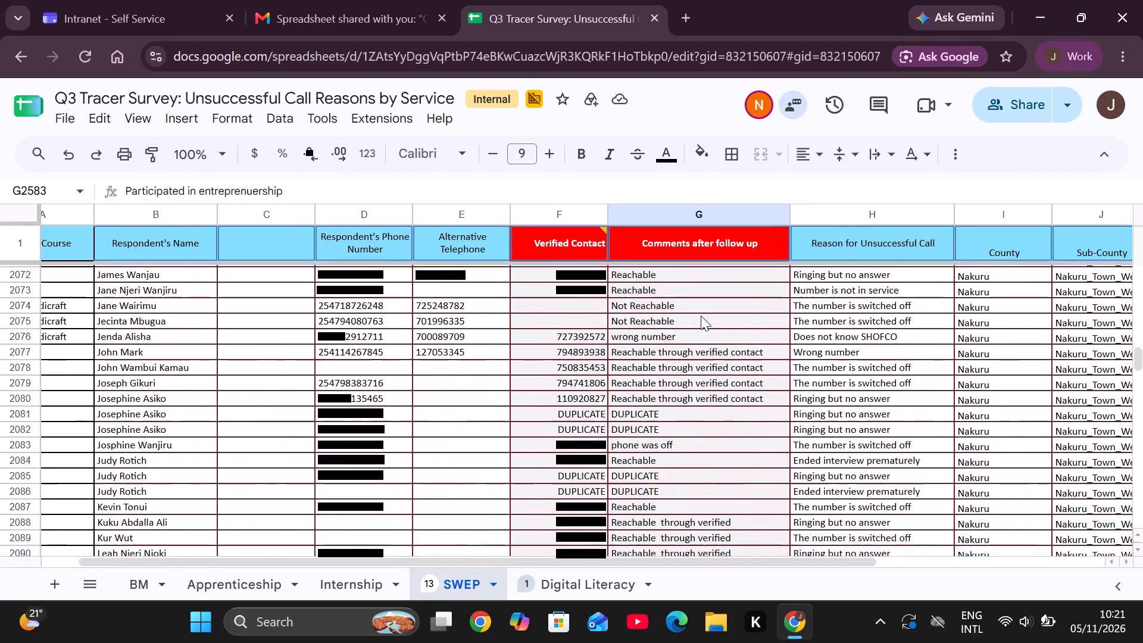
scroll(701, 316, up, 8)
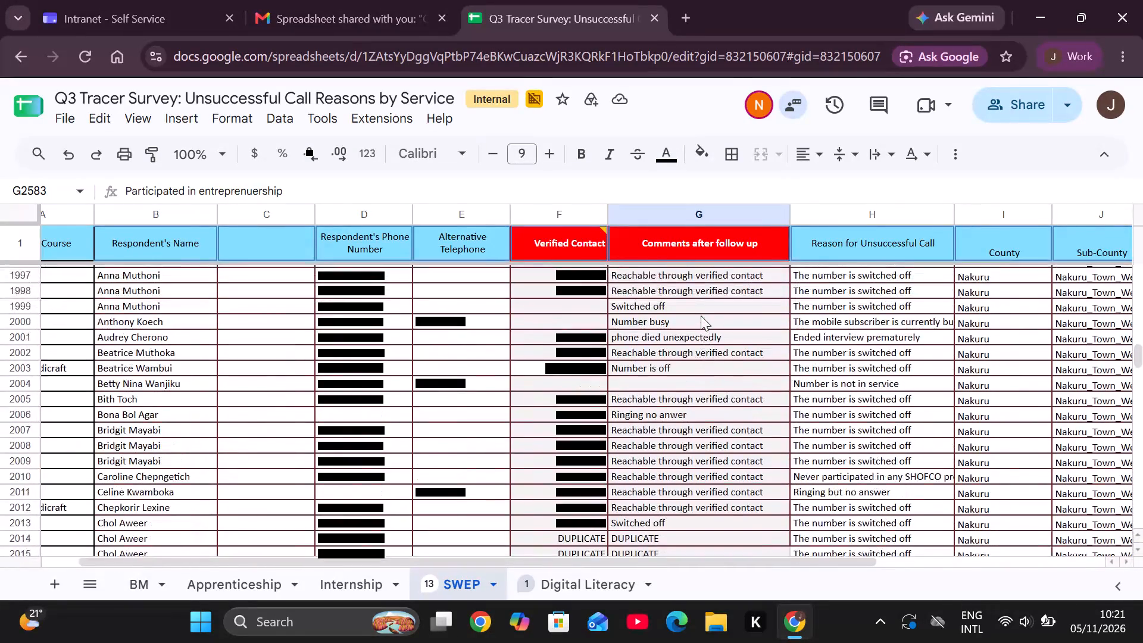
scroll(701, 316, up, 8)
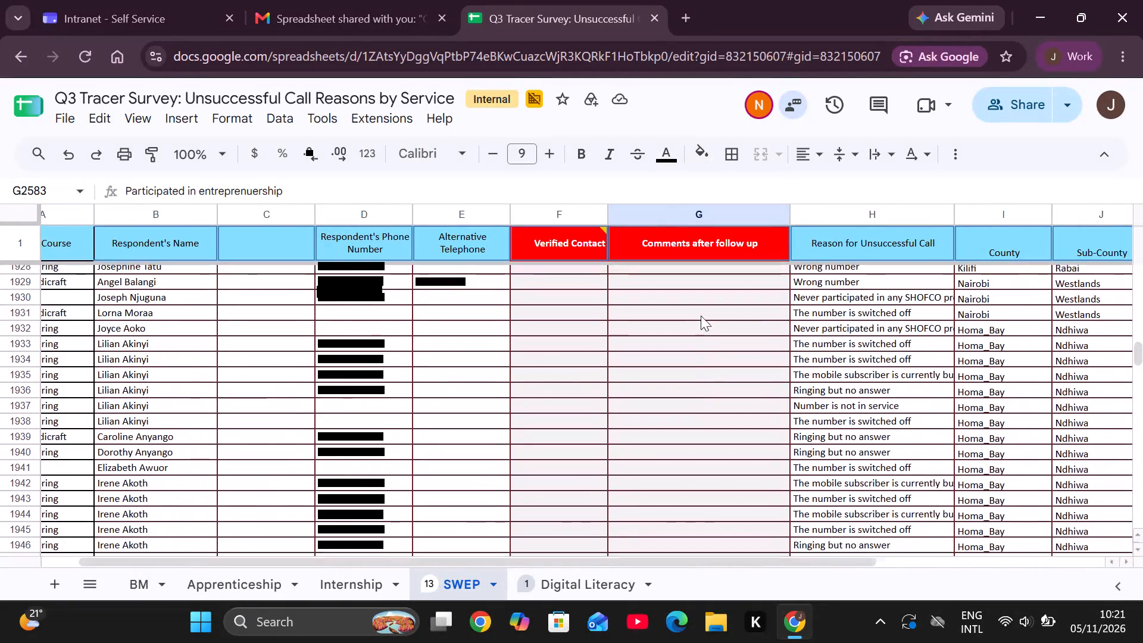
Scan the follow-up comments from row 1928 up to row 1328, including the Kisumu East, Ikolomani, Mathare and Roysambu respondents.
scroll(701, 316, up, 3)
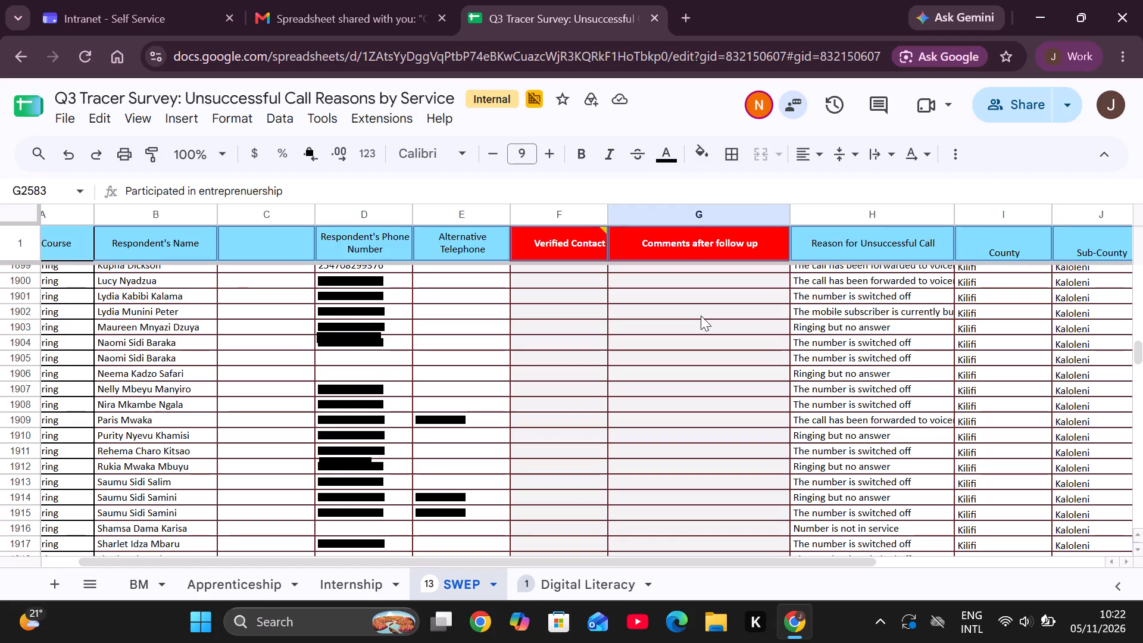
scroll(701, 316, up, 3)
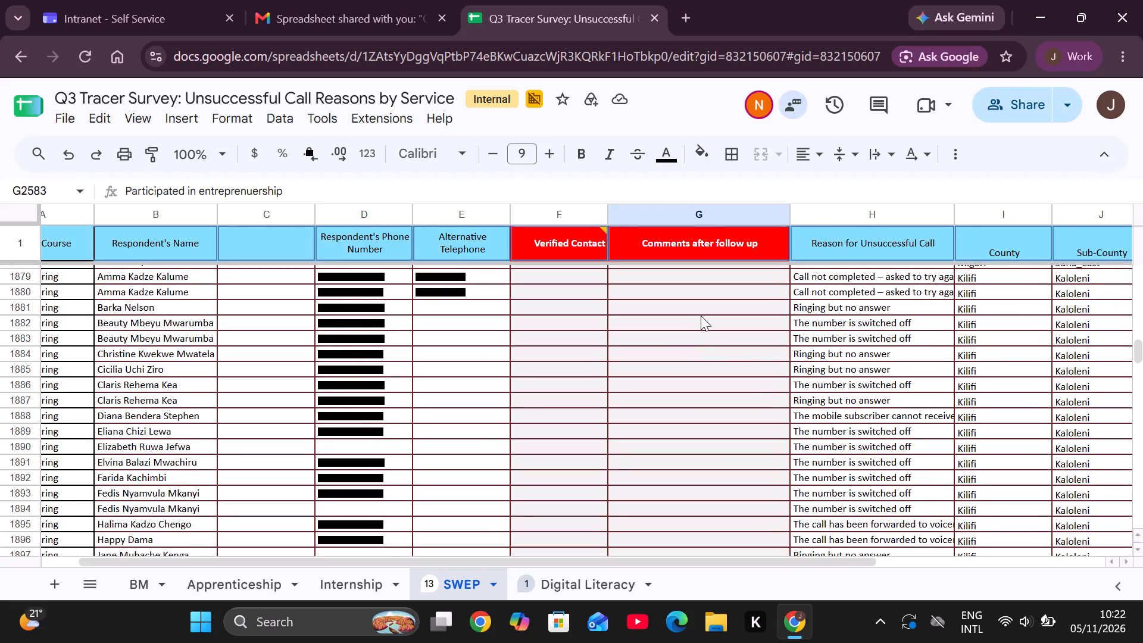
scroll(701, 316, up, 3)
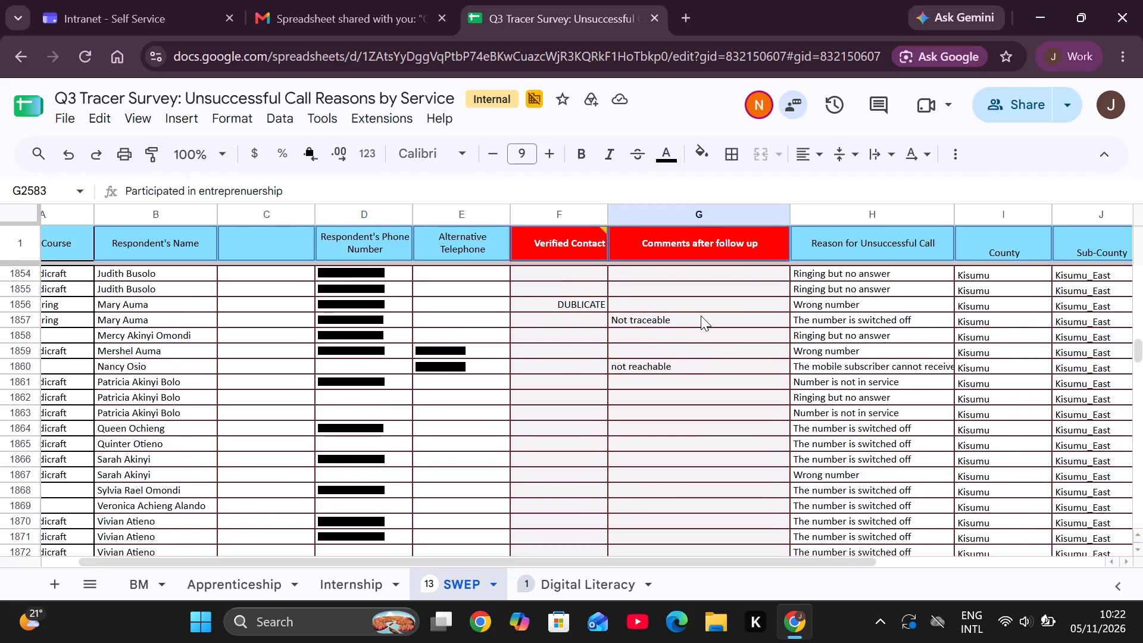
scroll(701, 316, up, 10)
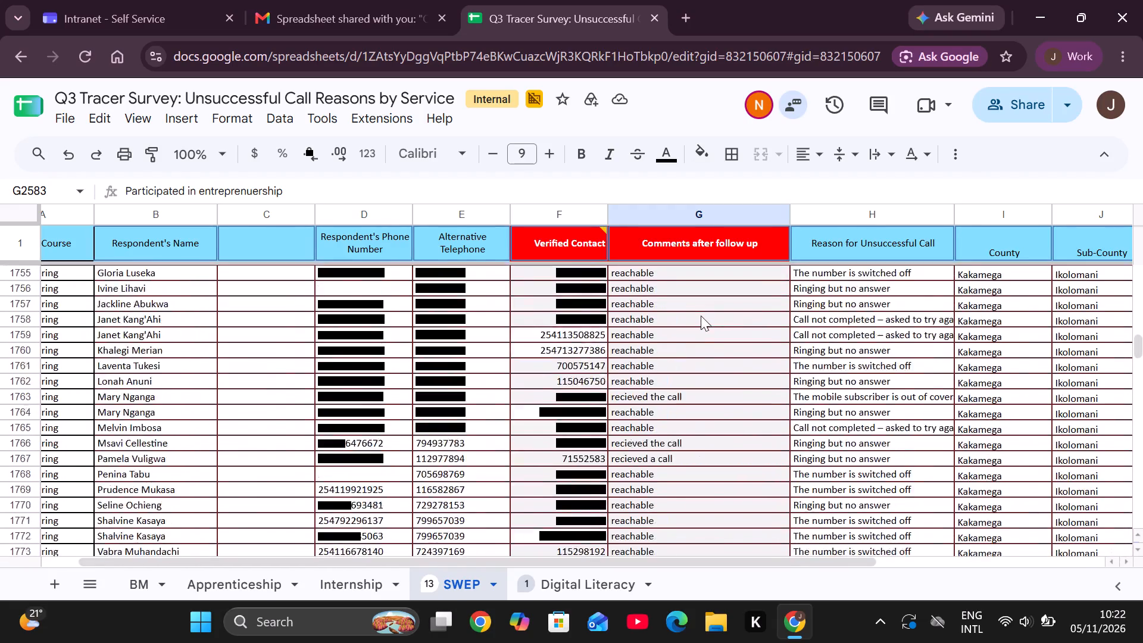
scroll(701, 316, up, 6)
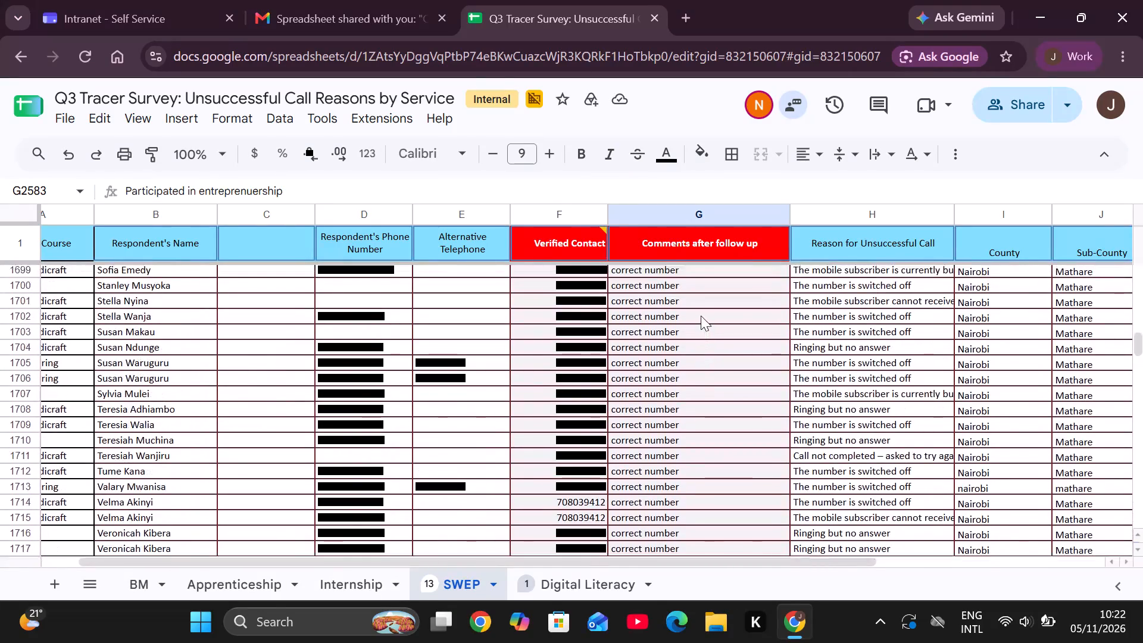
scroll(701, 316, up, 8)
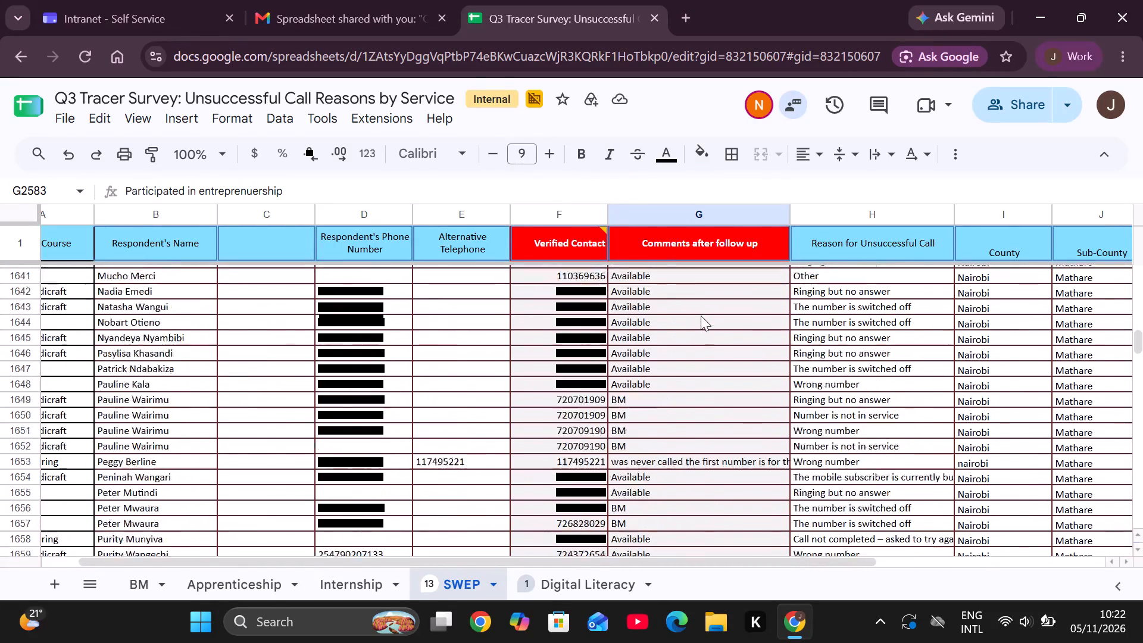
scroll(701, 316, up, 16)
scroll(701, 316, up, 9)
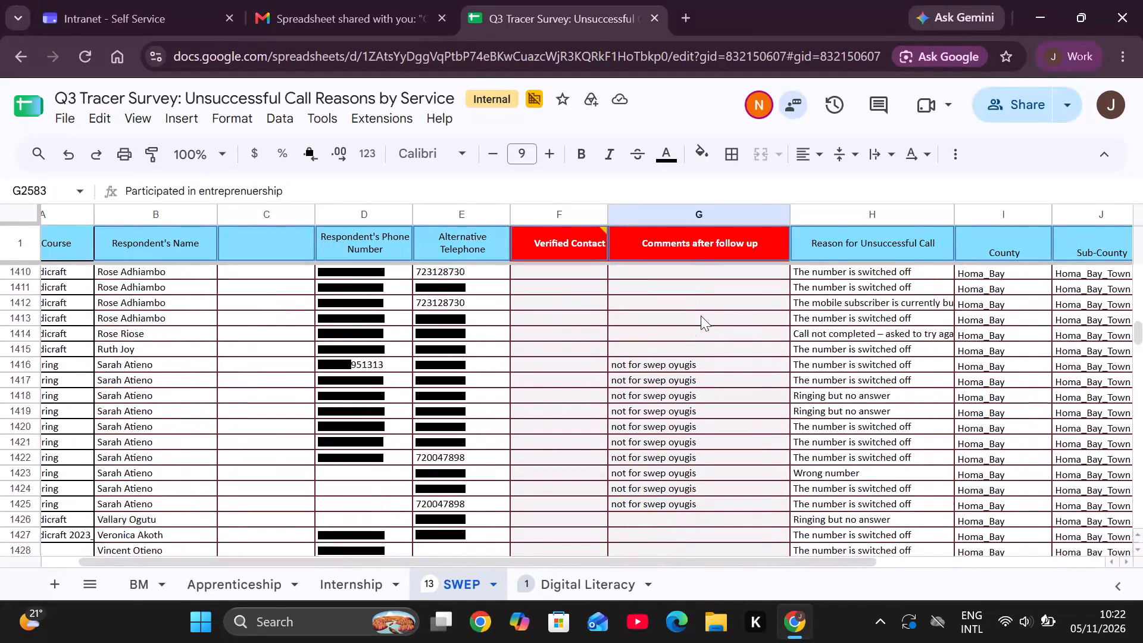
scroll(701, 316, up, 9)
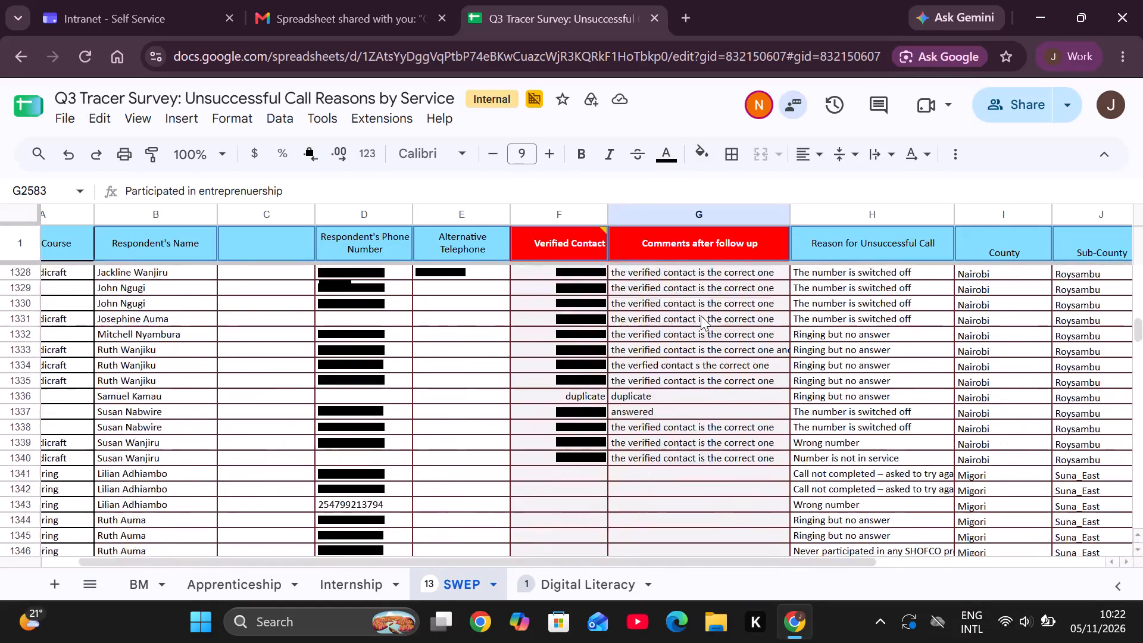
Scan the follow-up comments from row 1328 up to row 1092, covering the Roysambu and Embakasi North respondents.
scroll(701, 316, up, 5)
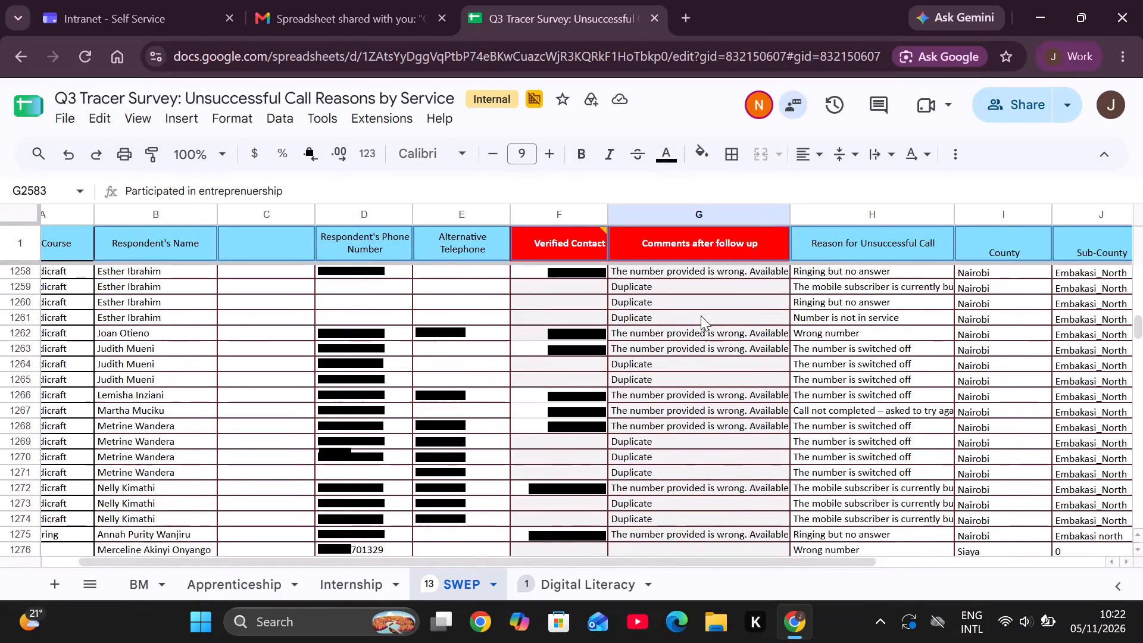
scroll(701, 316, up, 9)
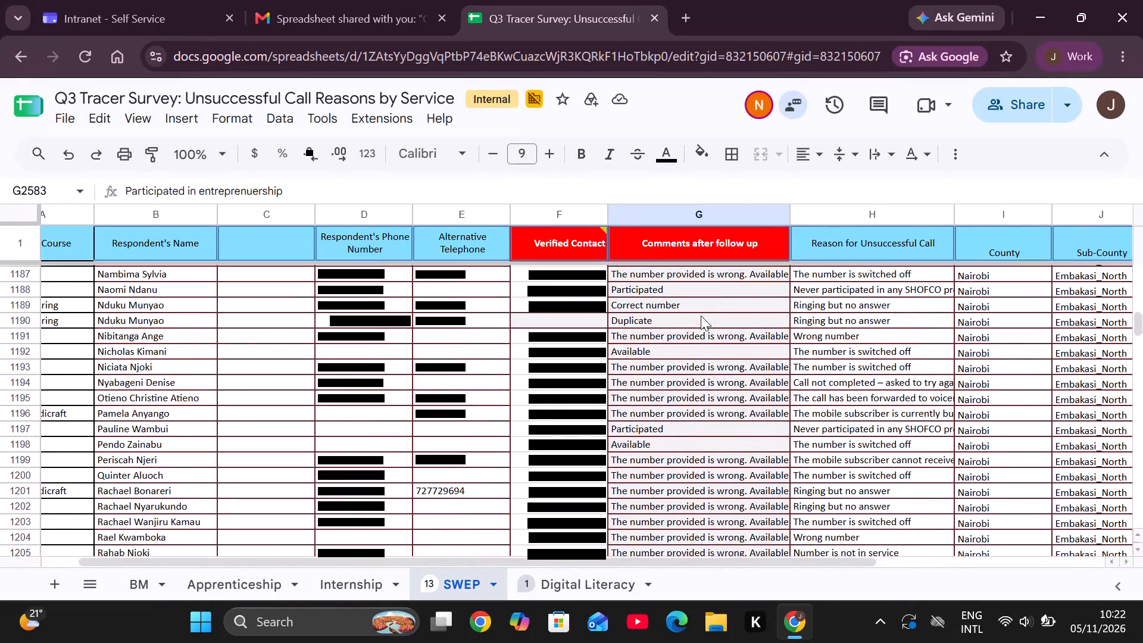
scroll(701, 316, up, 6)
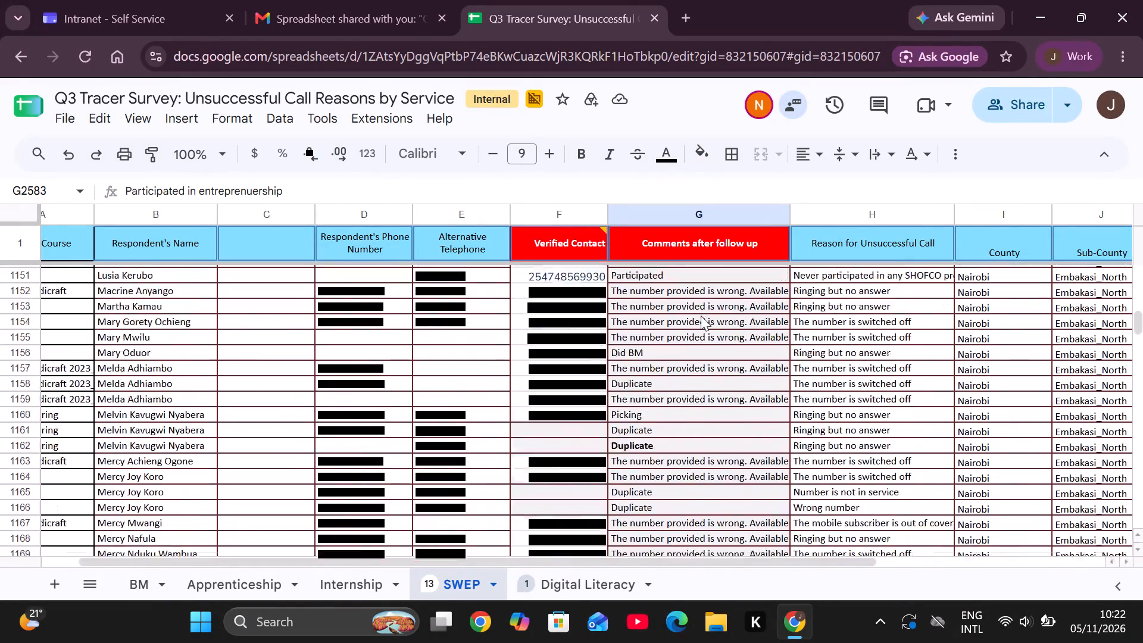
scroll(701, 316, up, 9)
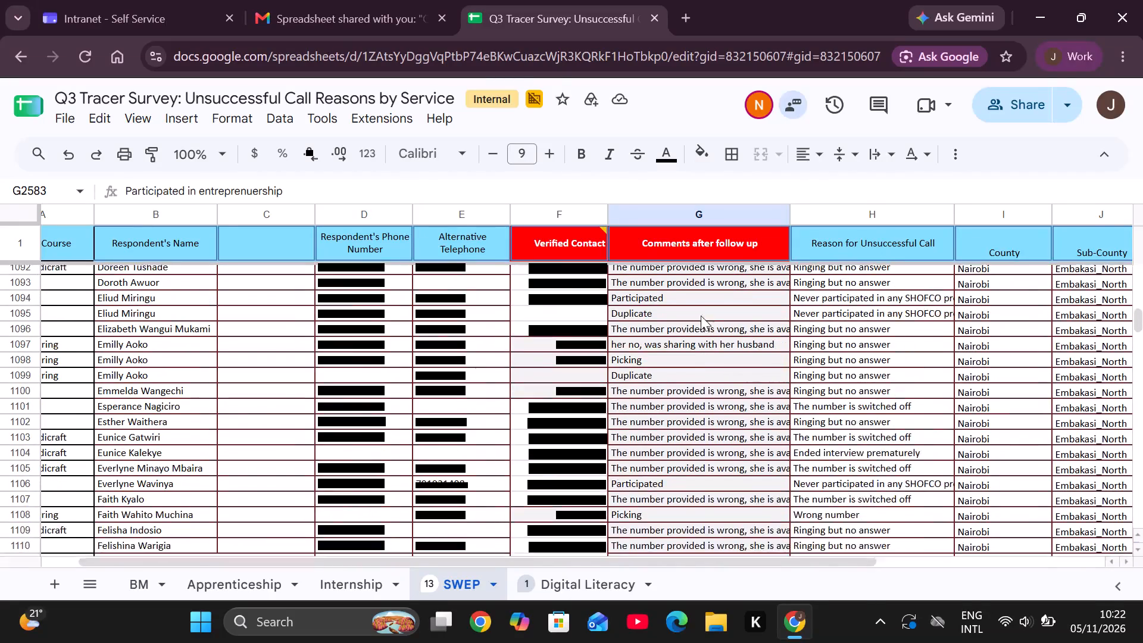
Recheck the Embakasi North follow-up comments from row 1089 down to row 1275 alongside their sub-county and ward.
scroll(701, 316, left, 1)
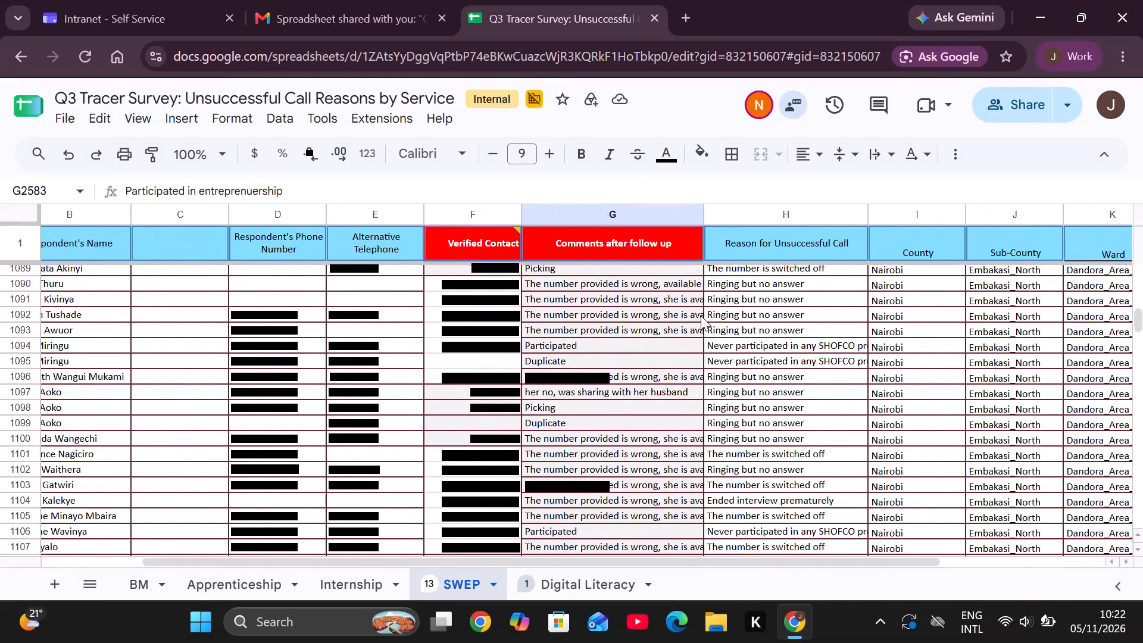
scroll(701, 316, down, 8)
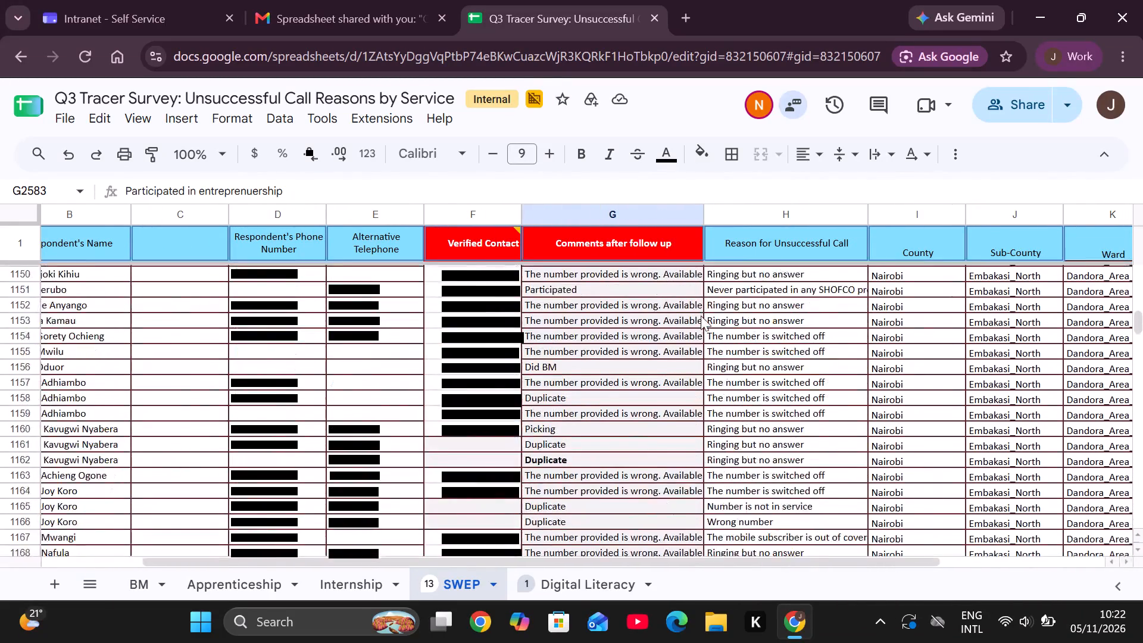
scroll(701, 316, down, 7)
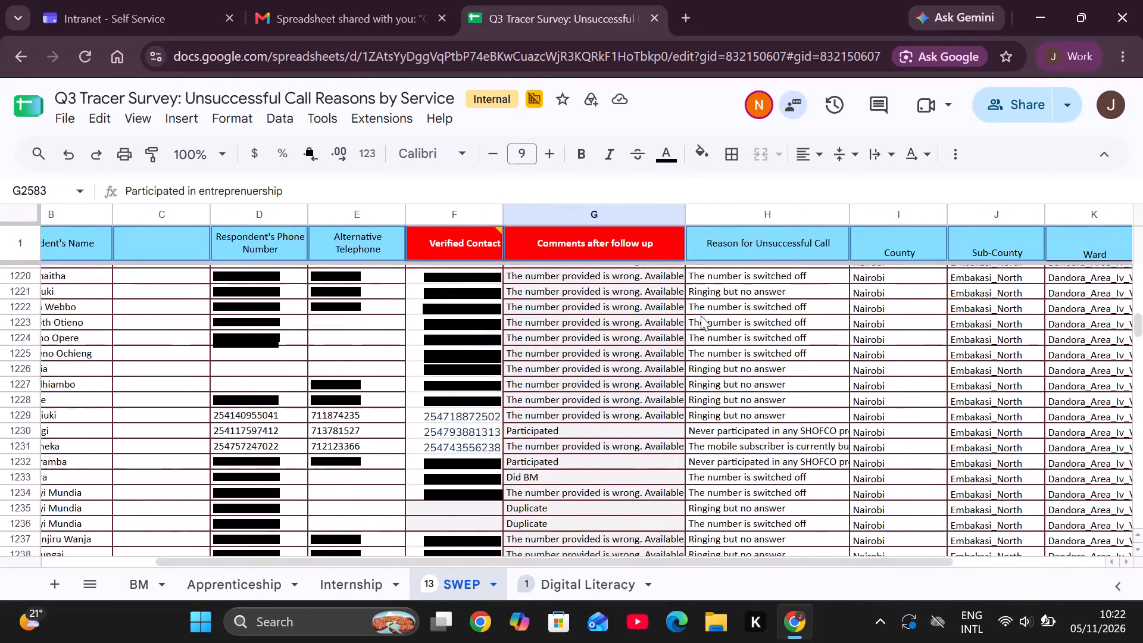
scroll(701, 316, down, 4)
Examine the Embakasi North follow-up comments again from row 1275 back up to row 1057, against the reasons for unsuccessful calls.
scroll(701, 316, up, 1)
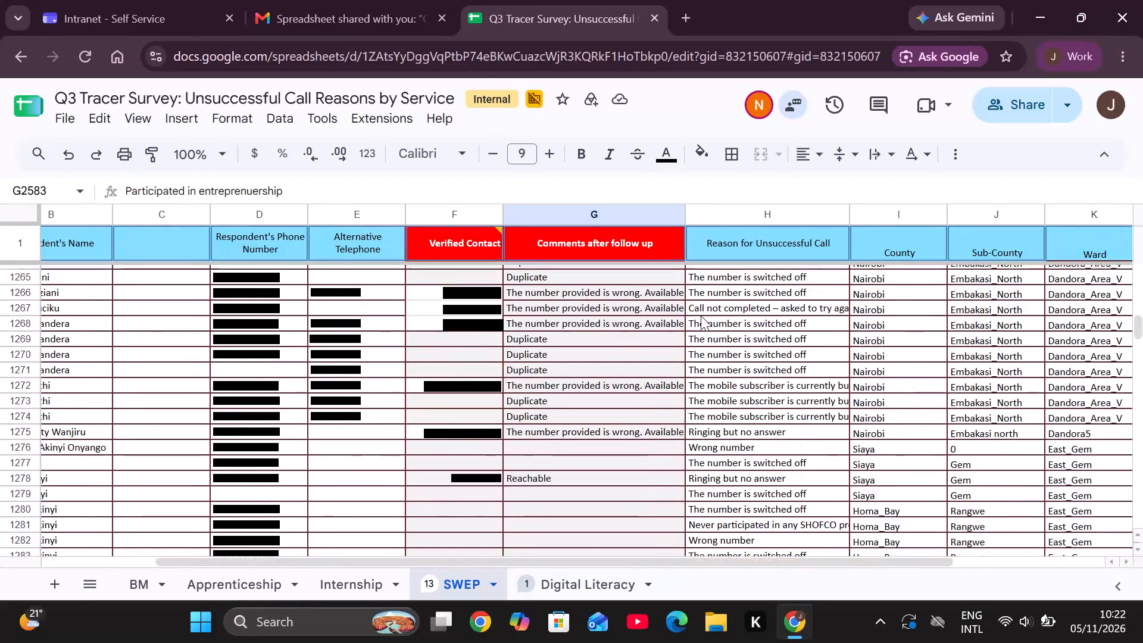
scroll(701, 316, up, 10)
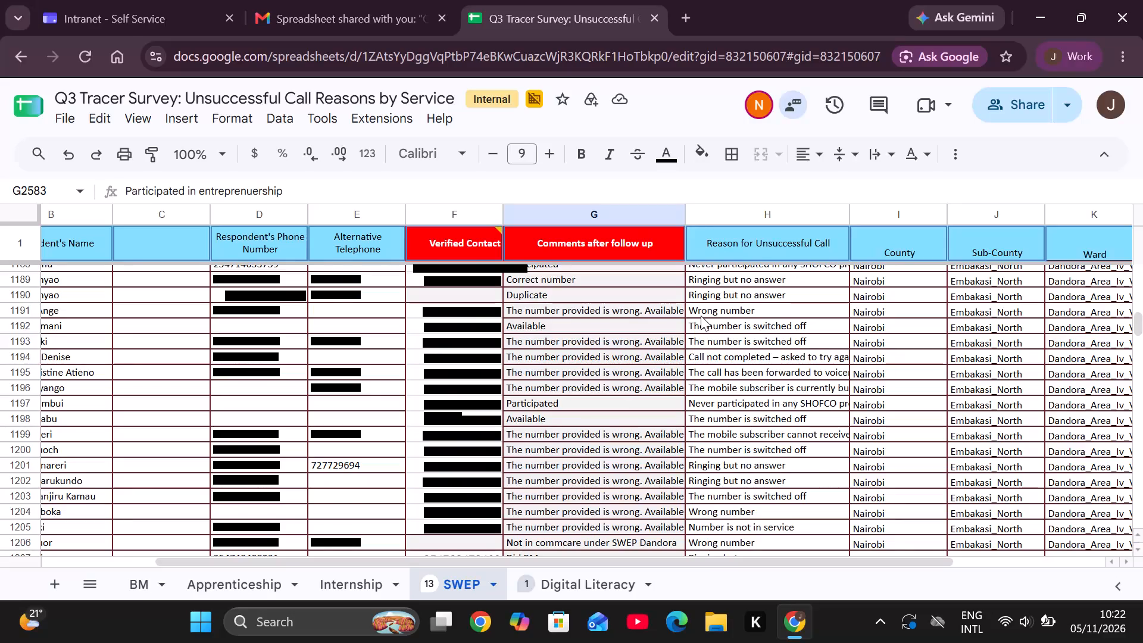
scroll(701, 316, up, 6)
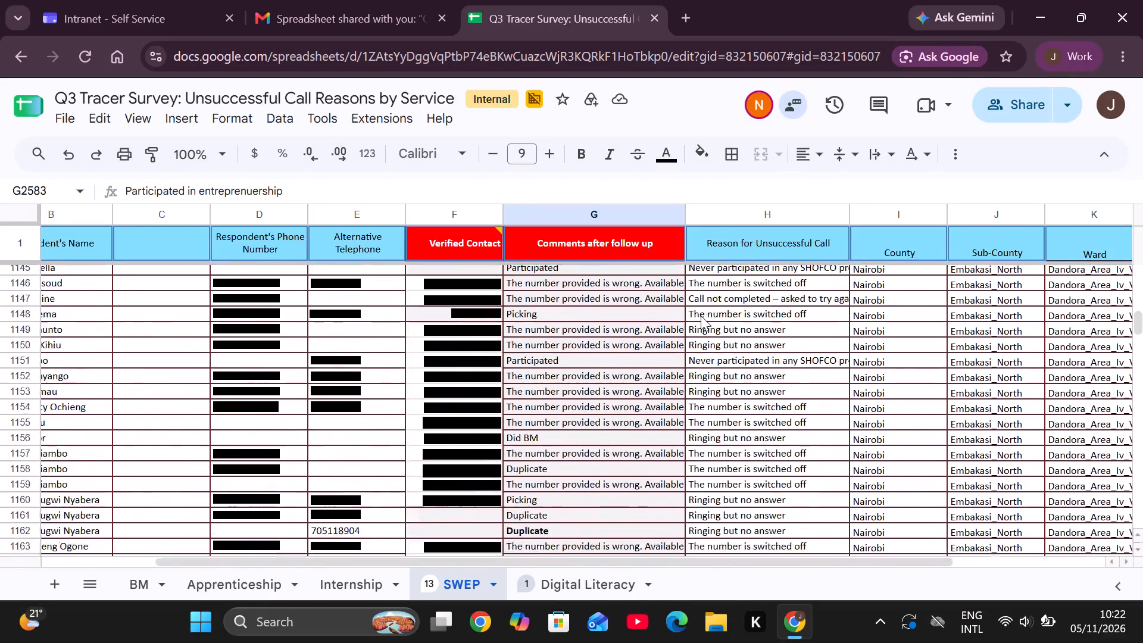
scroll(701, 316, up, 3)
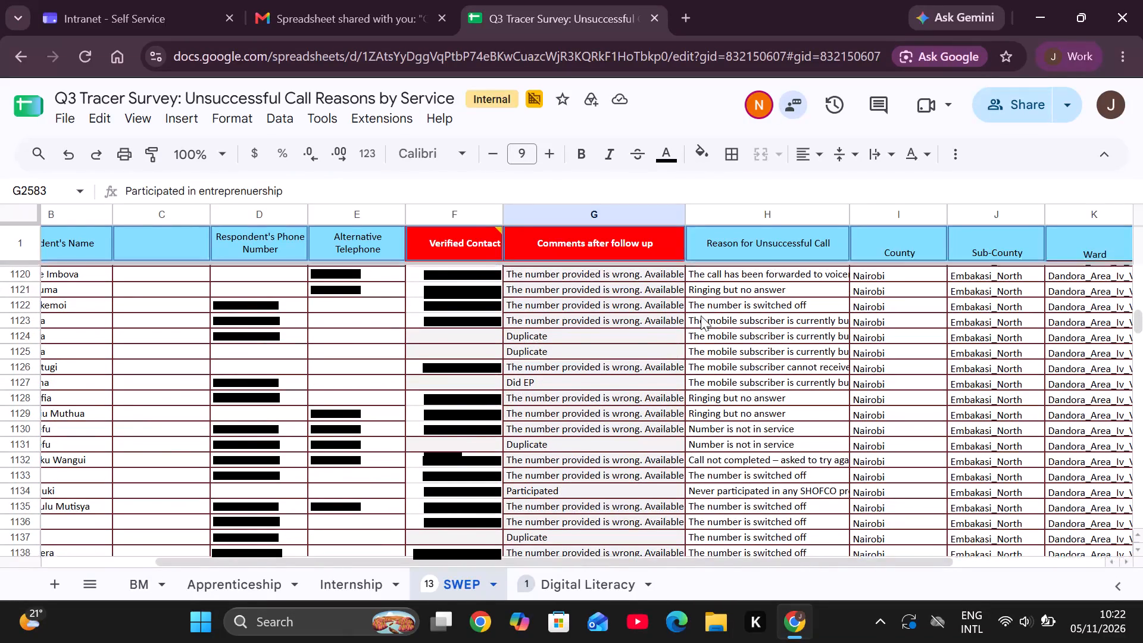
scroll(701, 316, up, 2)
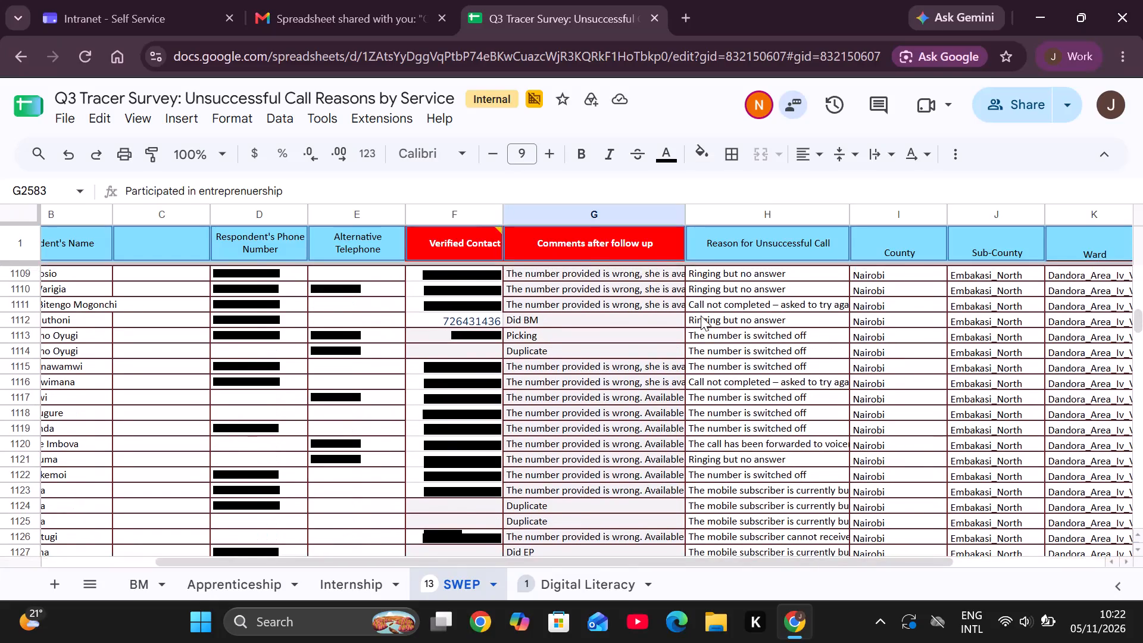
scroll(701, 316, up, 4)
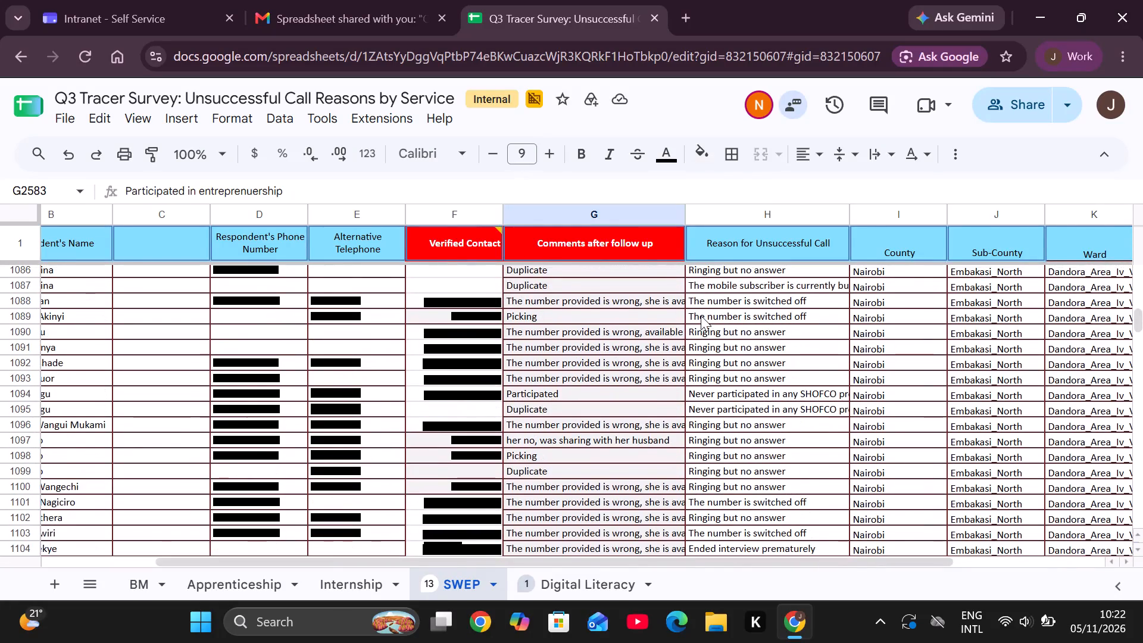
scroll(701, 316, up, 5)
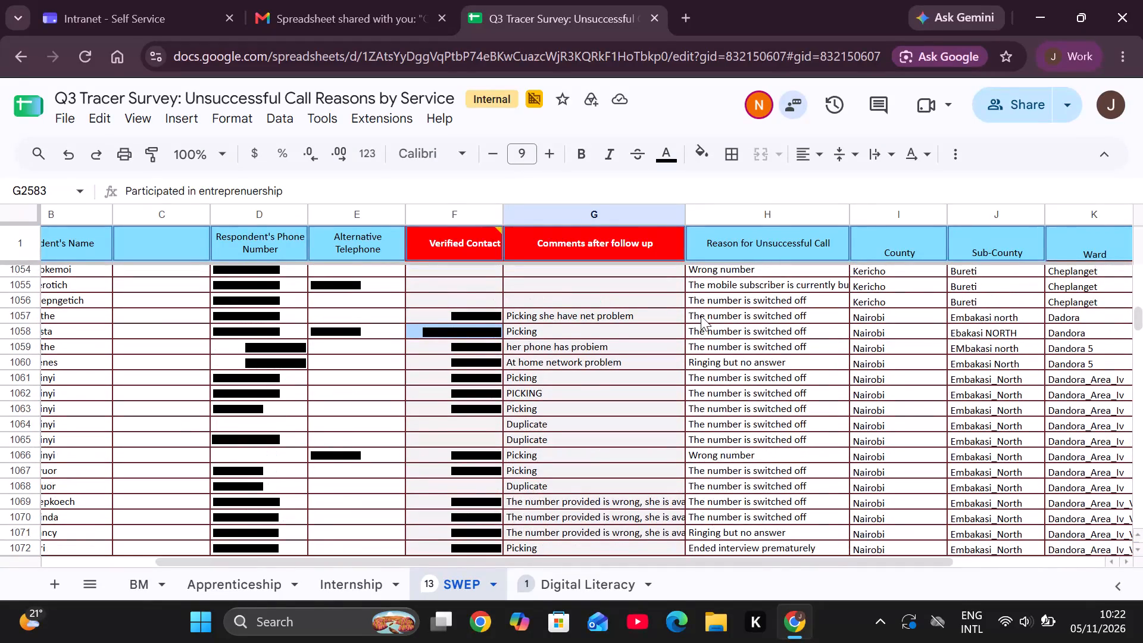
Scan the follow-up comments from row 1056 up to row 724, including the Bureti, Bobasi, Kamukunji, Changamwe and Kibra respondents.
scroll(701, 316, up, 2)
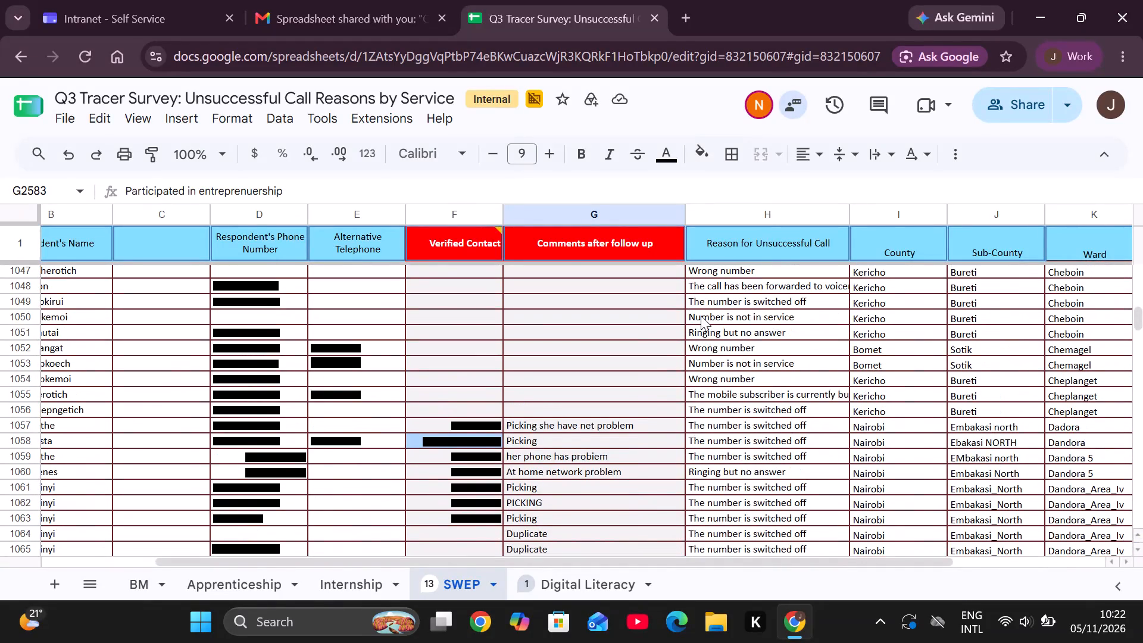
scroll(701, 316, up, 8)
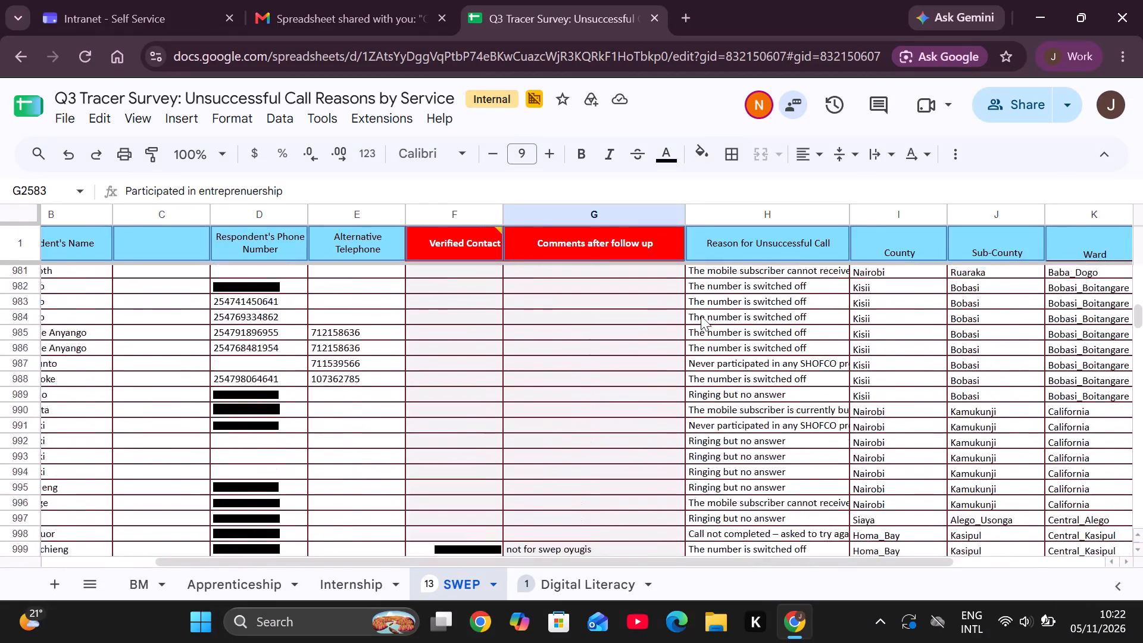
scroll(701, 316, up, 7)
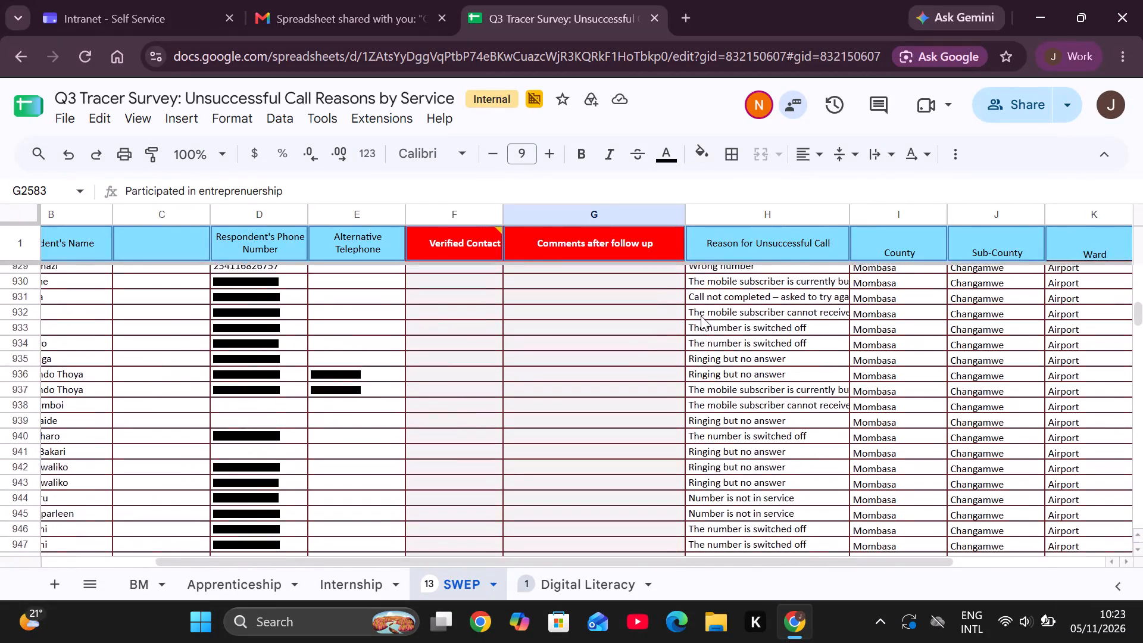
scroll(701, 316, up, 8)
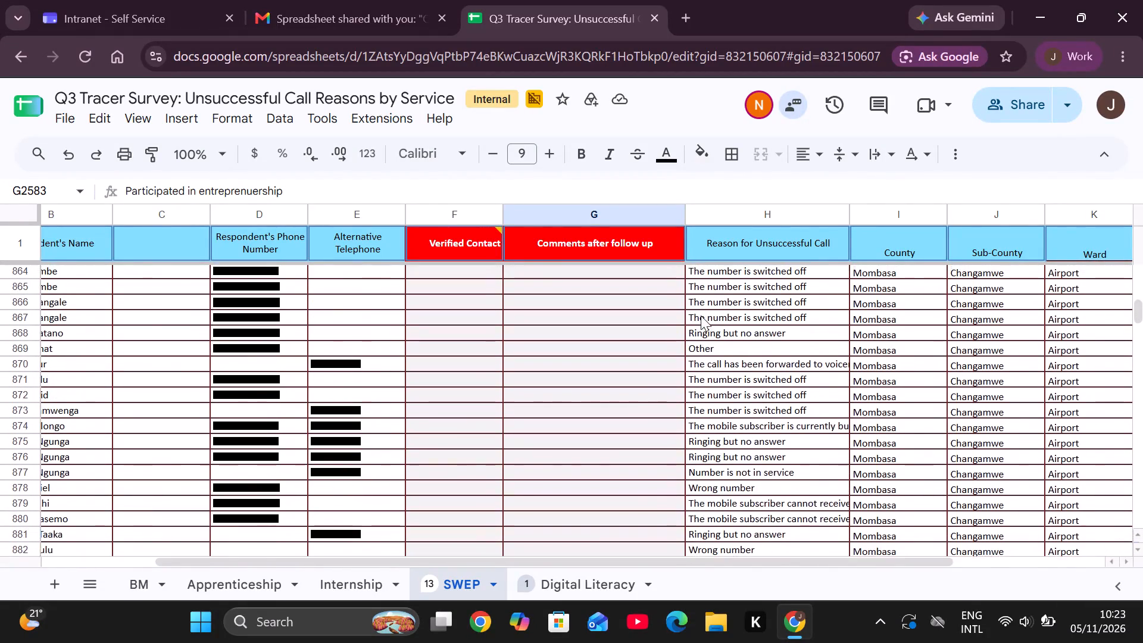
scroll(701, 316, up, 16)
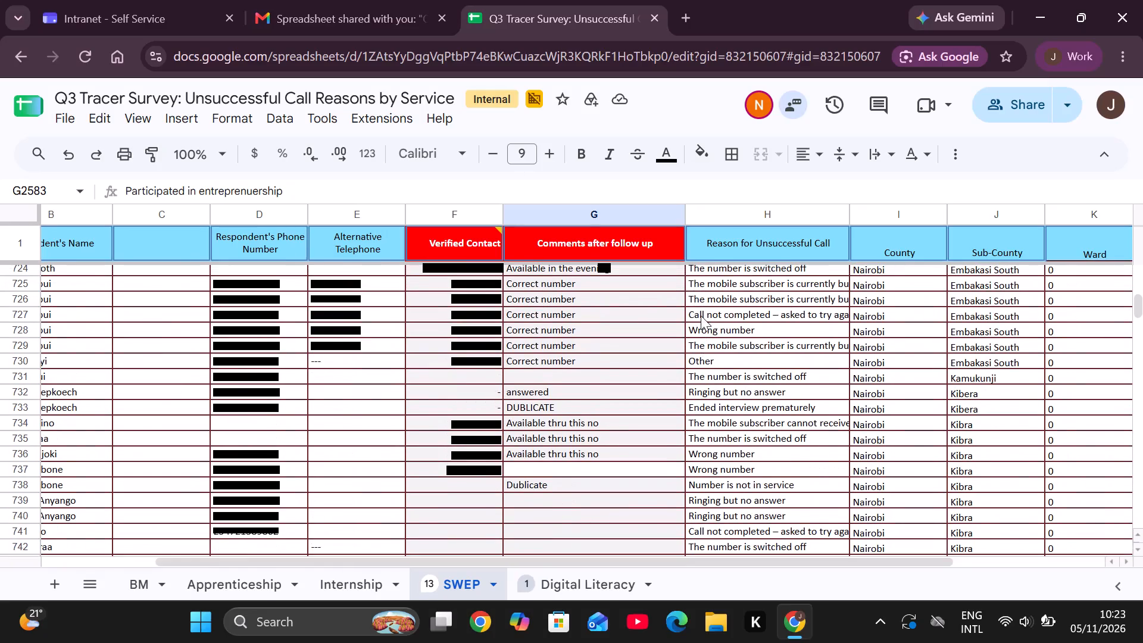
Examine the Embakasi South, Embakasi Central and Bondo follow-up comments around rows 742 to 708, continuing up to row 485.
scroll(701, 316, right, 2)
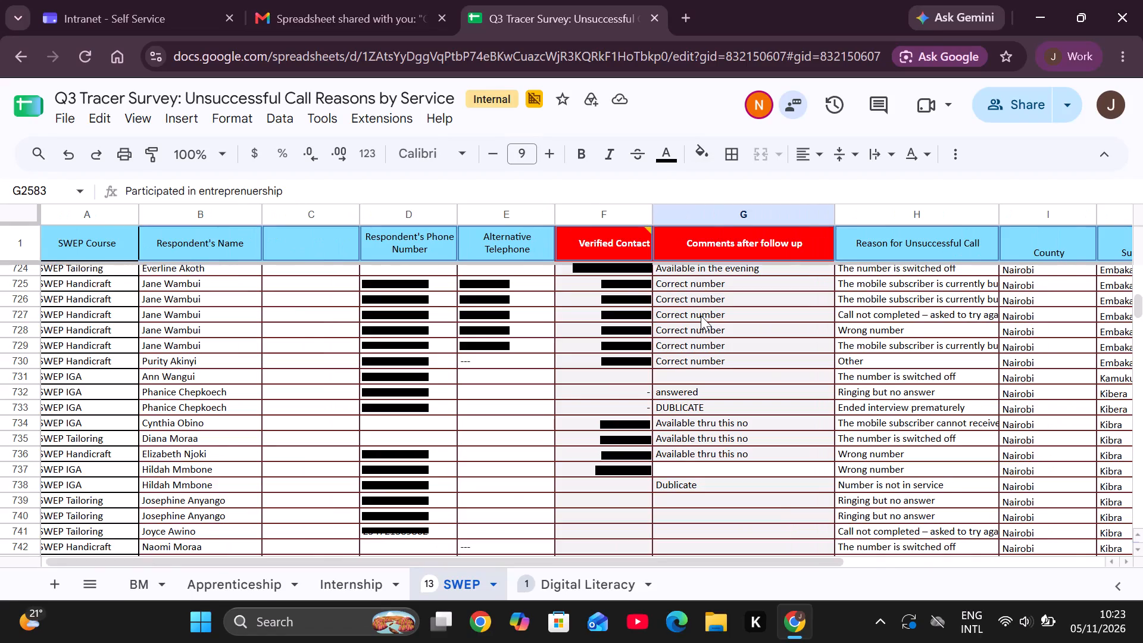
scroll(701, 316, left, 1)
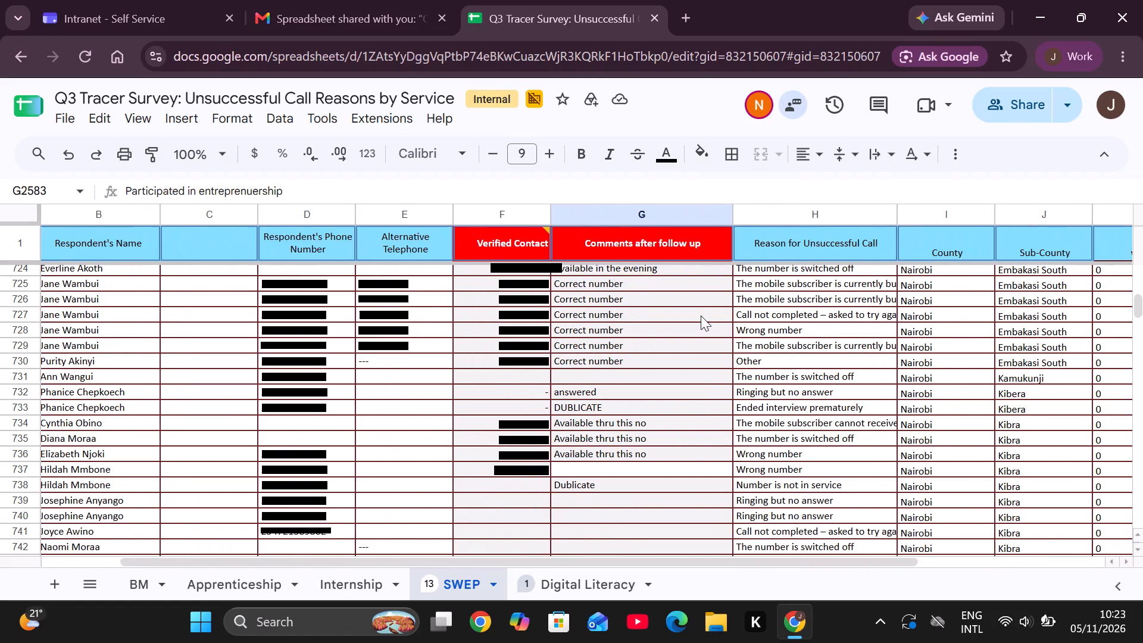
scroll(701, 316, up, 1)
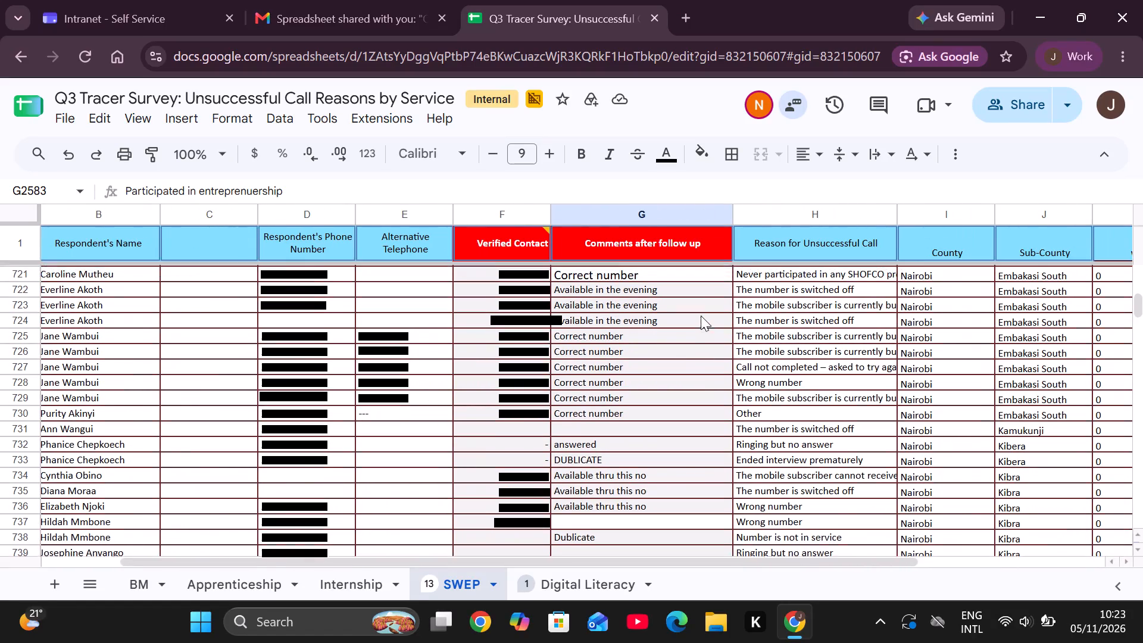
scroll(701, 316, up, 1)
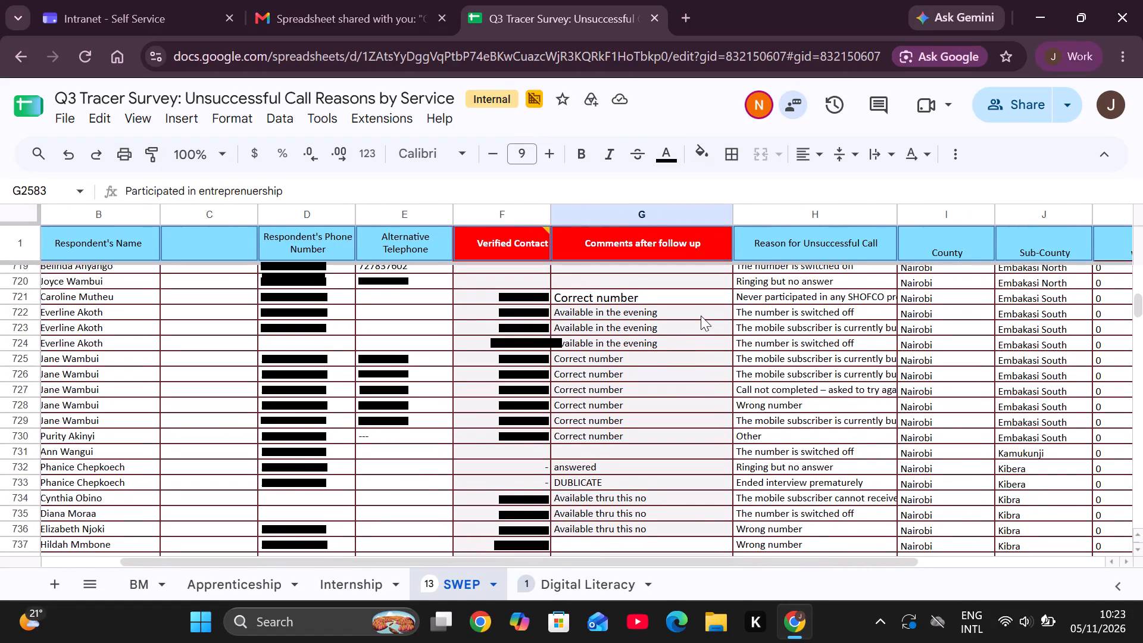
scroll(701, 316, up, 3)
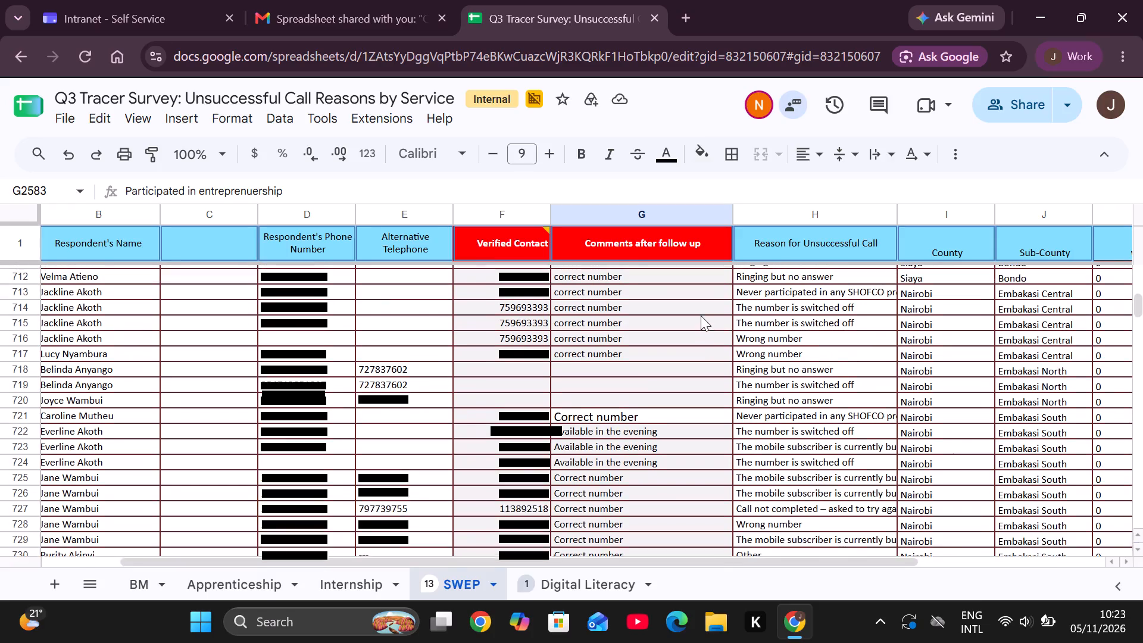
scroll(701, 316, up, 2)
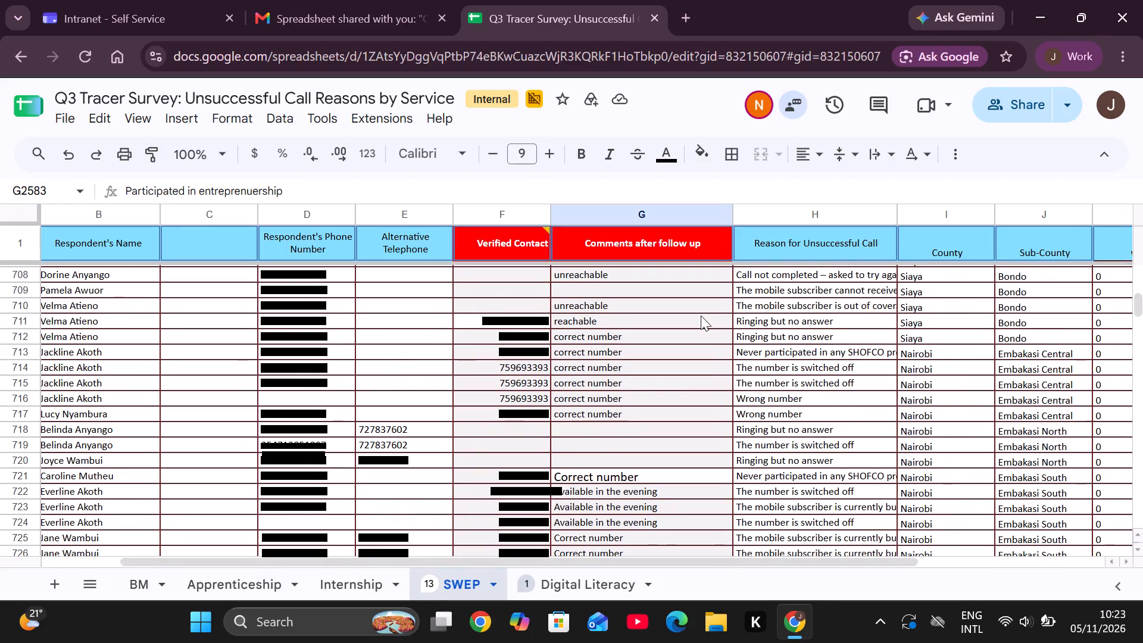
scroll(701, 316, up, 14)
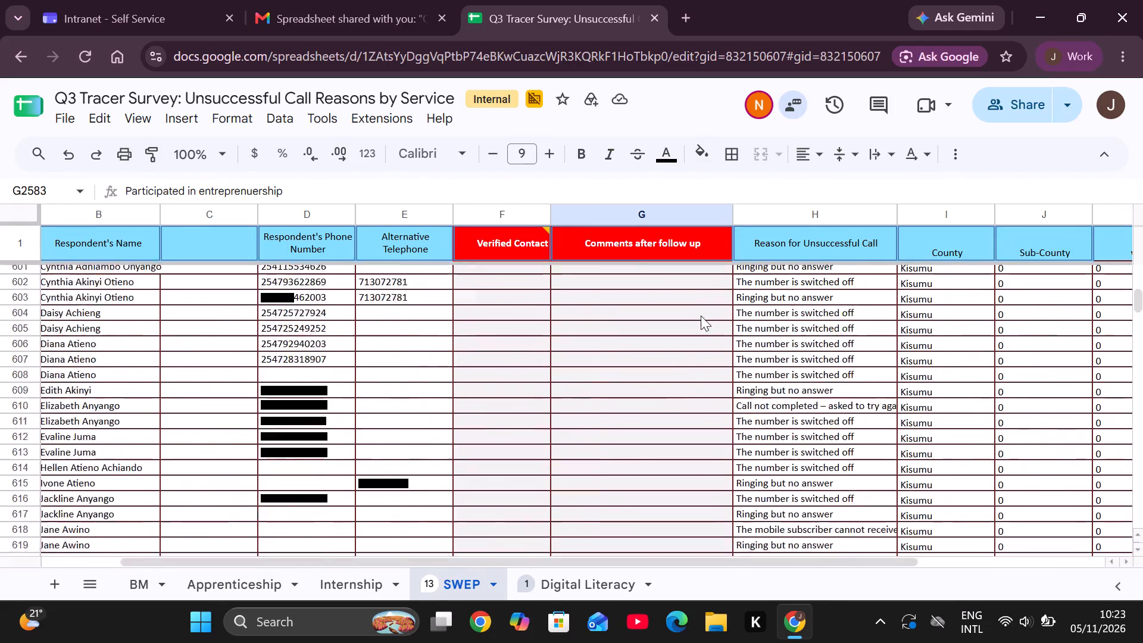
scroll(701, 316, up, 8)
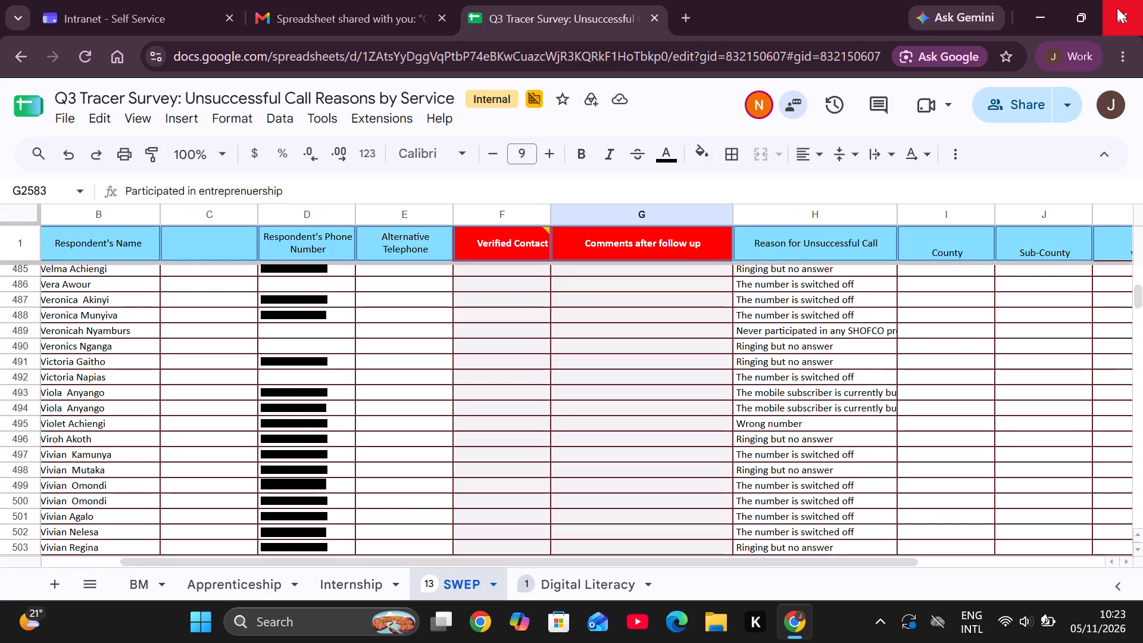
Close the browser window containing the survey spreadsheet.
click(1117, 8)
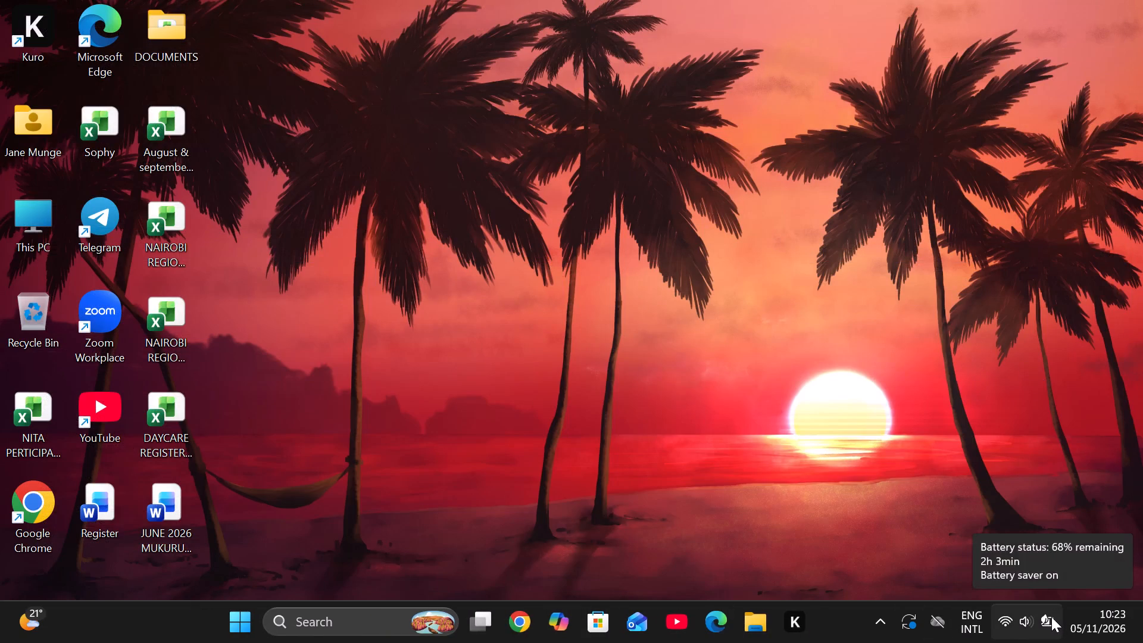
Shut down the computer.
click(238, 618)
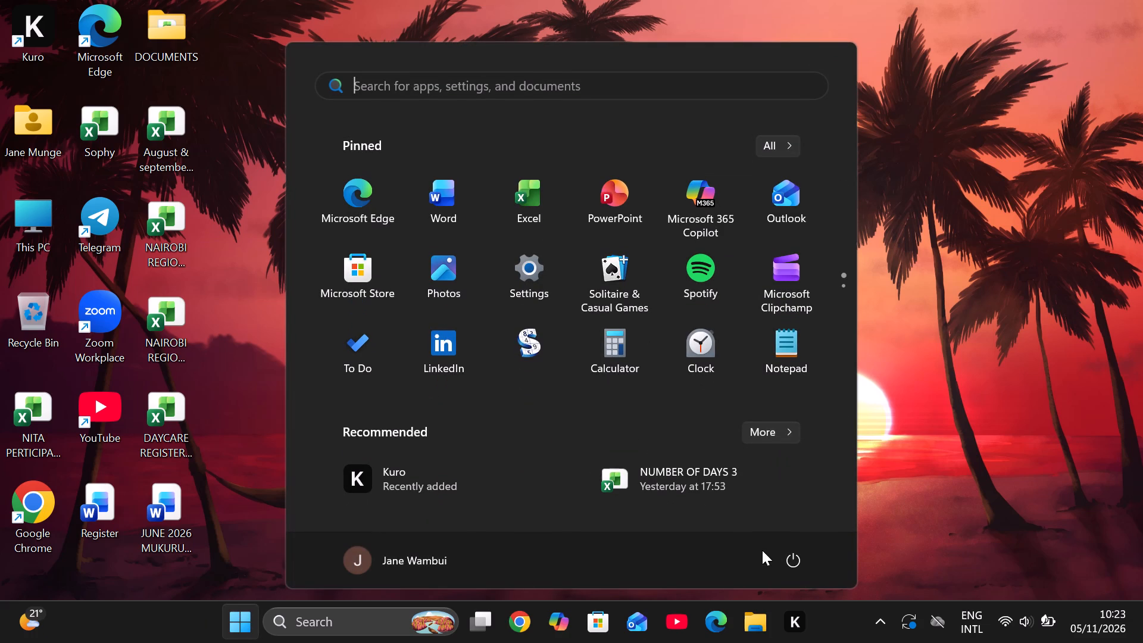
click(789, 559)
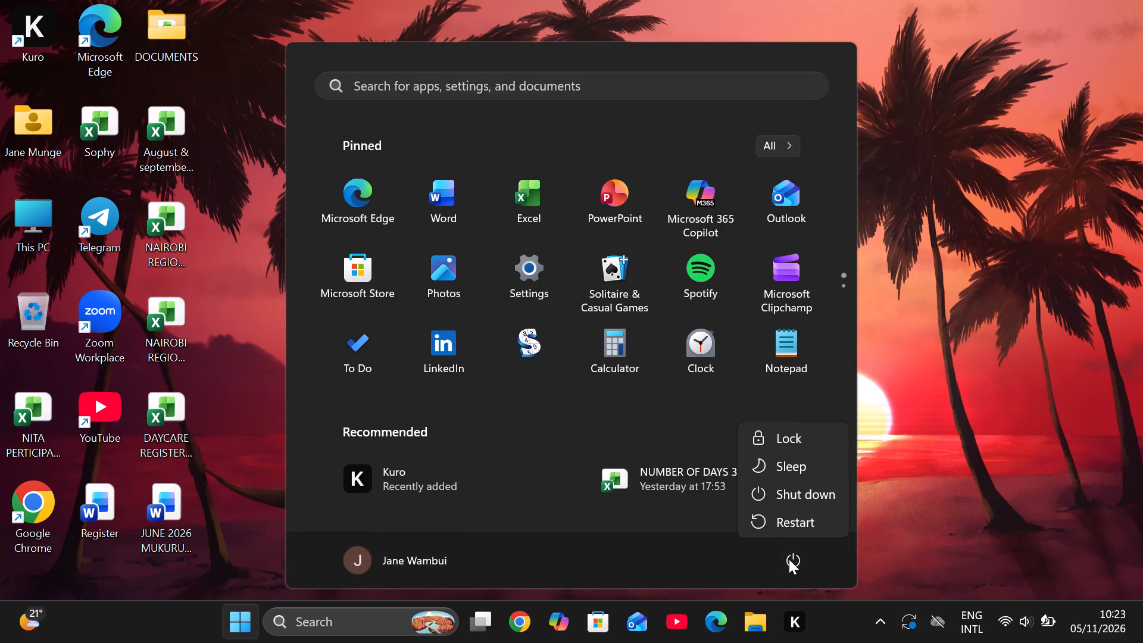
click(804, 493)
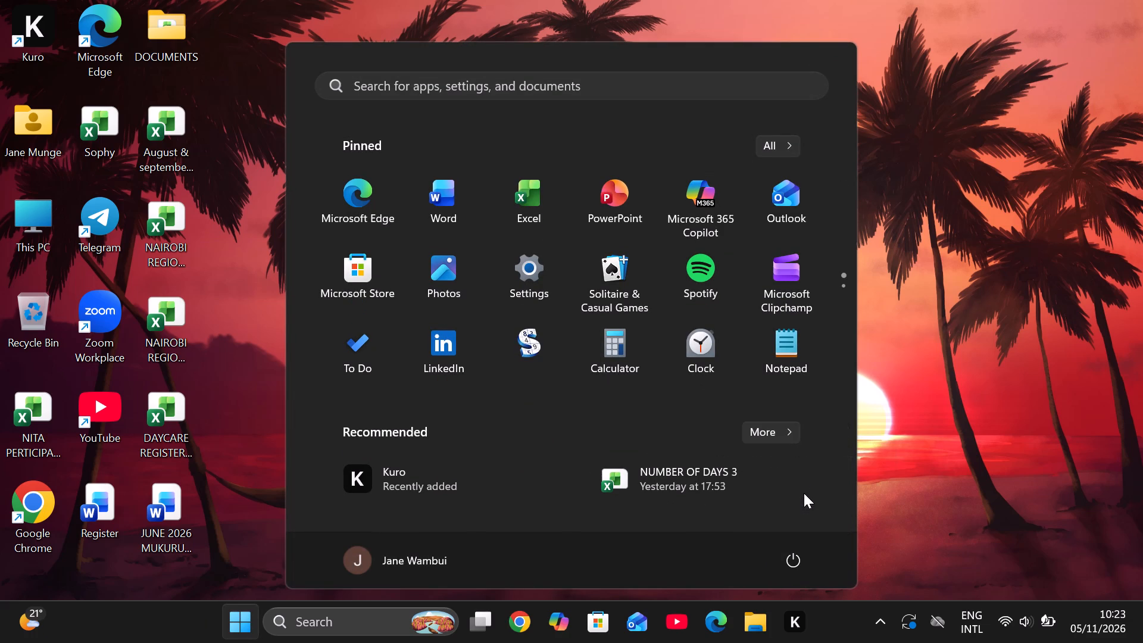